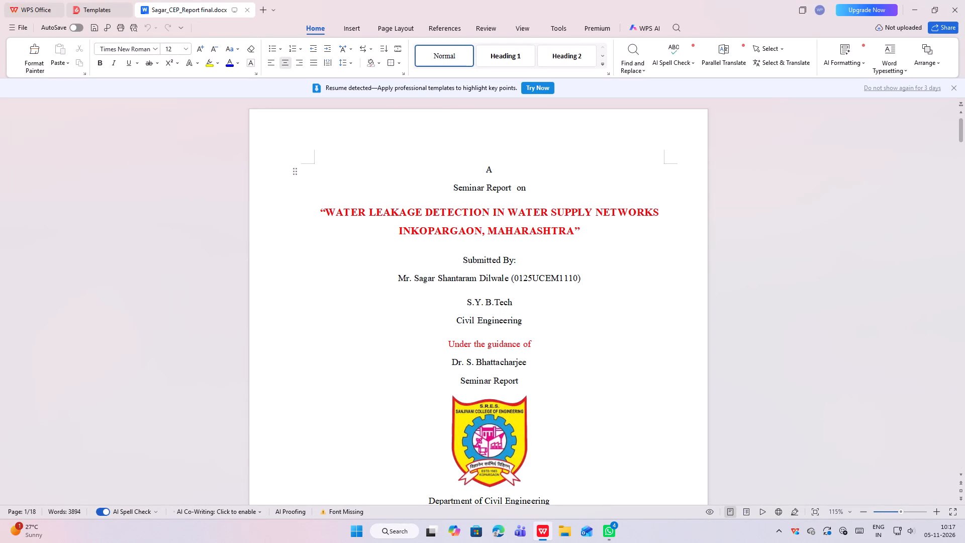
Examine the report's cover page, from the red title down to the repeated college lines at its end.
left_click_drag(590, 233, 297, 206)
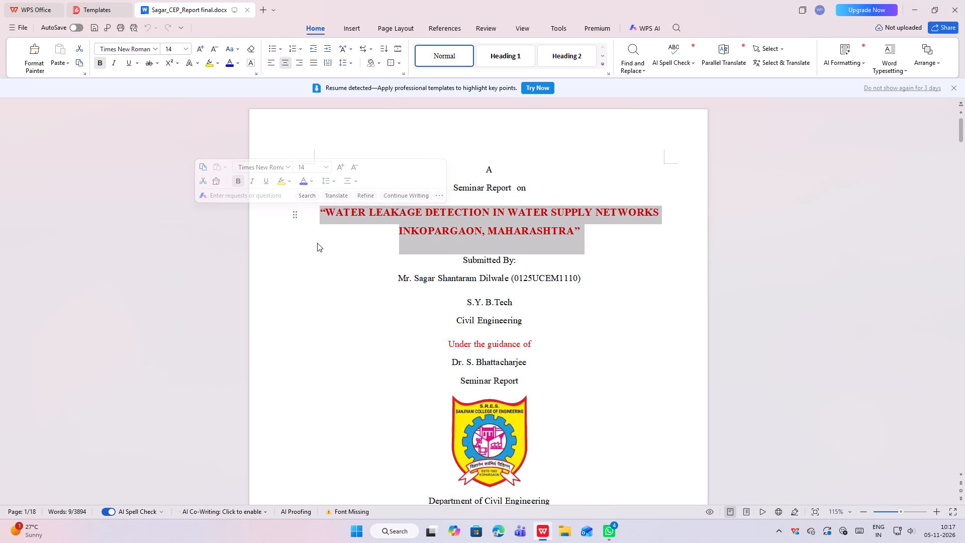
left_click(372, 269)
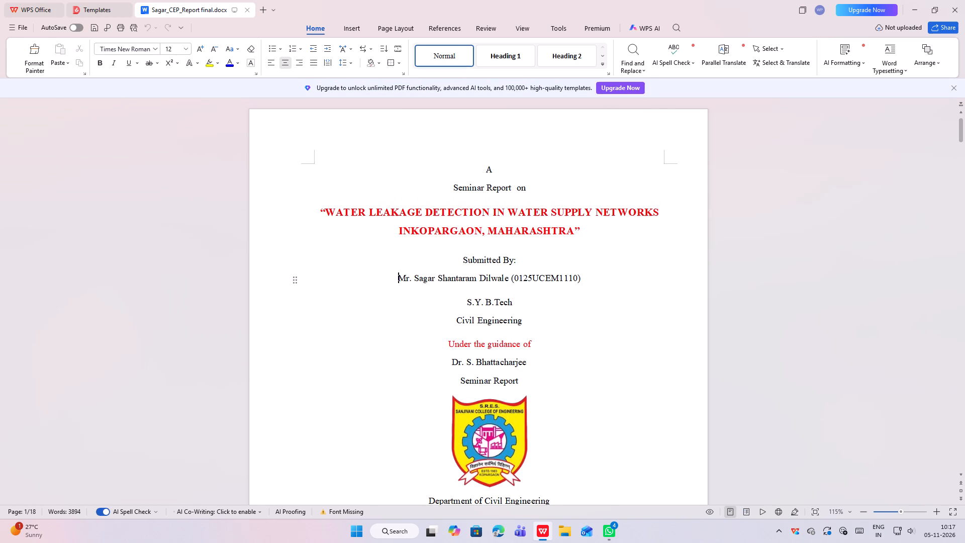
left_click_drag(370, 210, 563, 247)
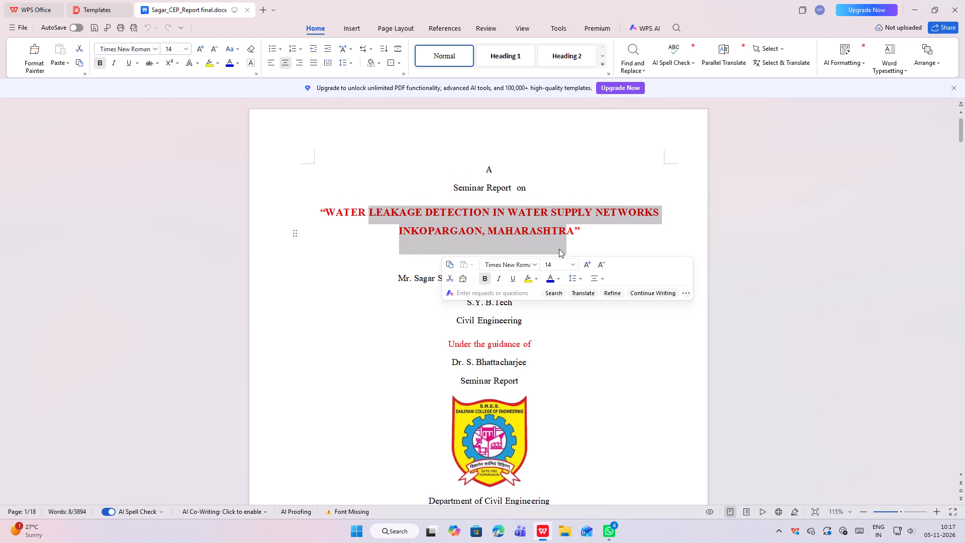
left_click(586, 244)
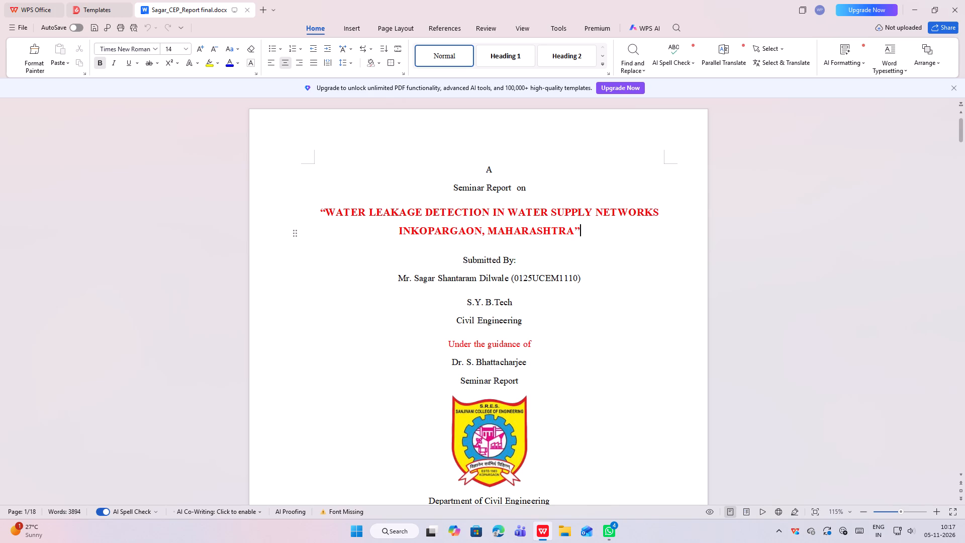
scroll(510, 364, "down", 3)
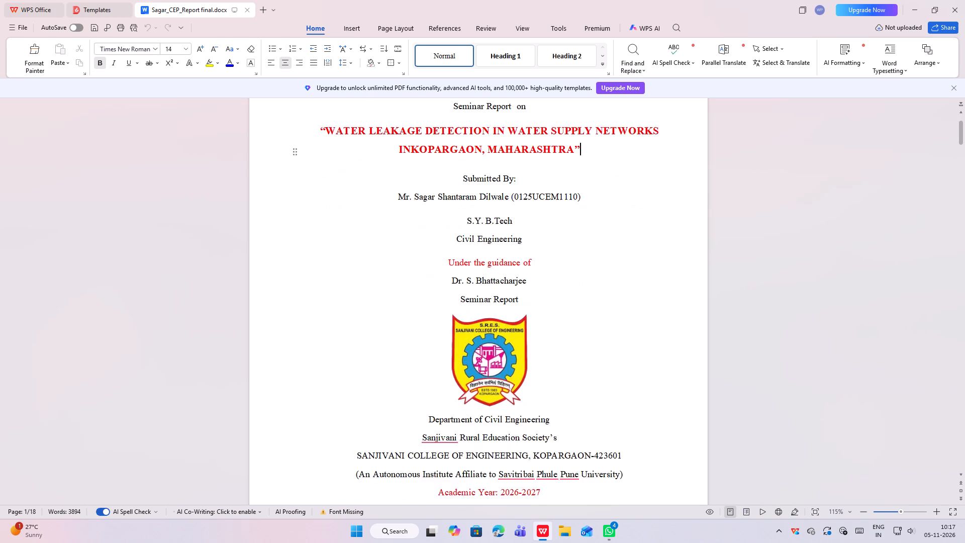
scroll(510, 364, "down", 4)
scroll(507, 305, "down", 2)
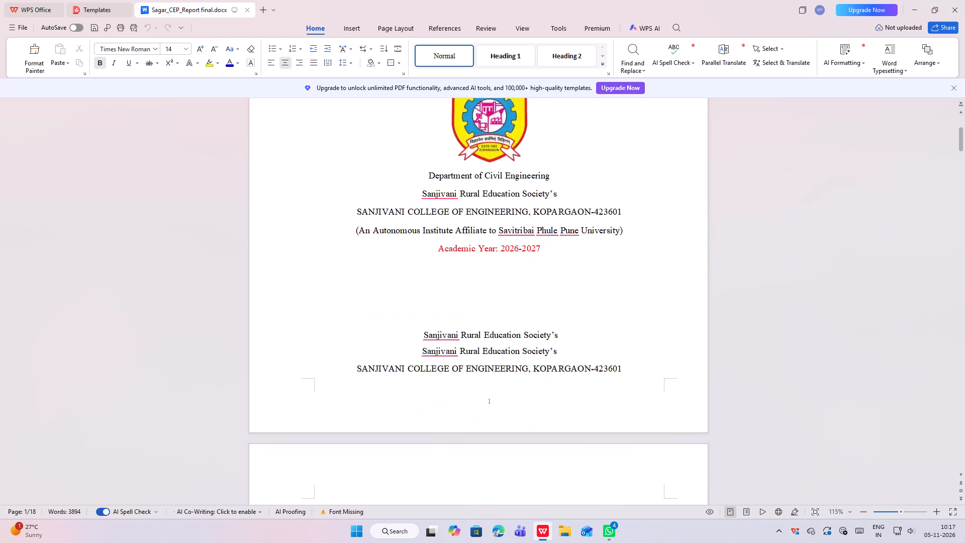
scroll(507, 305, "down", 3)
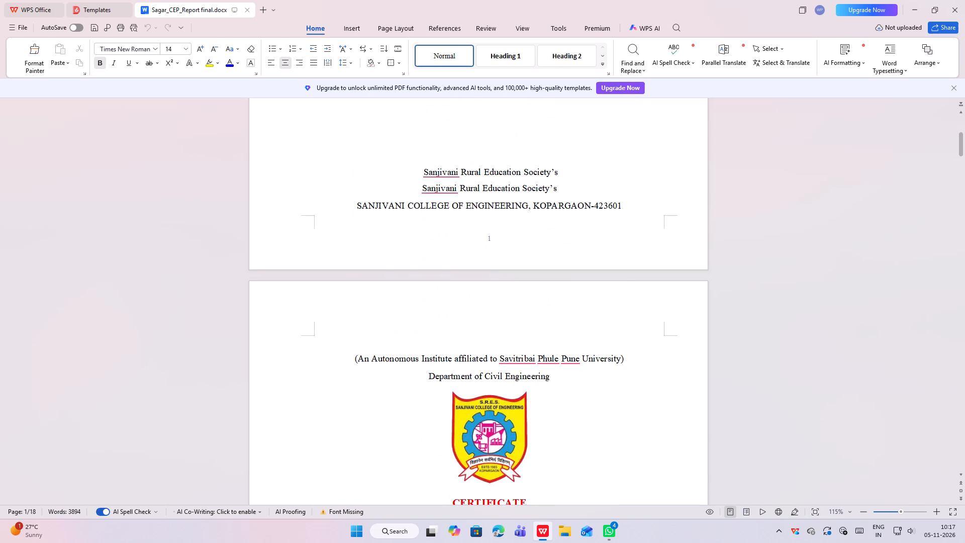
scroll(453, 281, "up", 5)
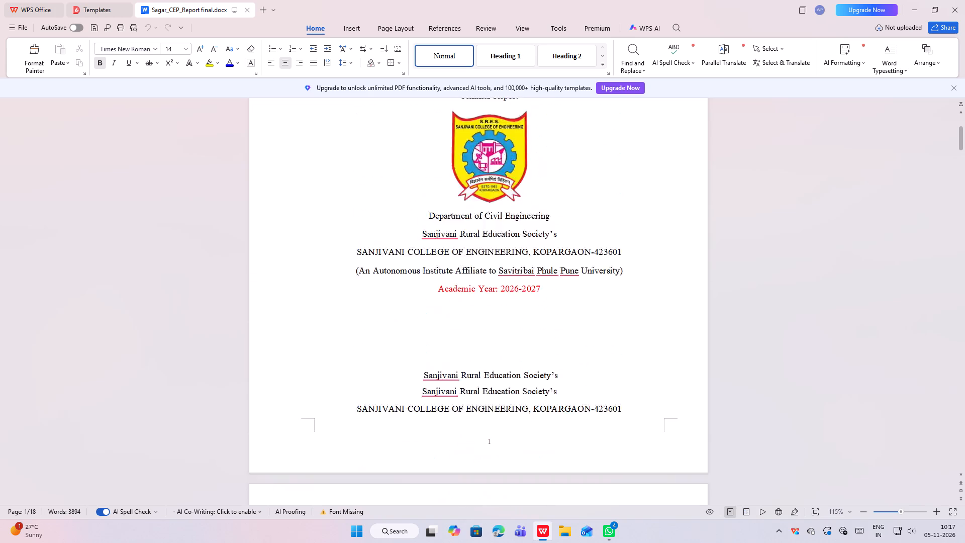
scroll(450, 282, "up", 2)
scroll(433, 335, "down", 1)
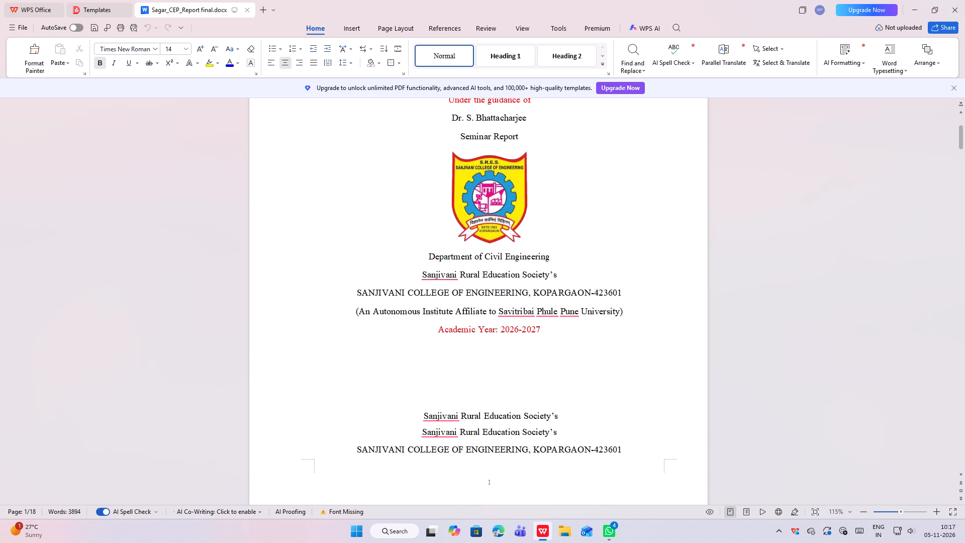
left_click(416, 412)
left_click(440, 392)
scroll(436, 410, "down", 11)
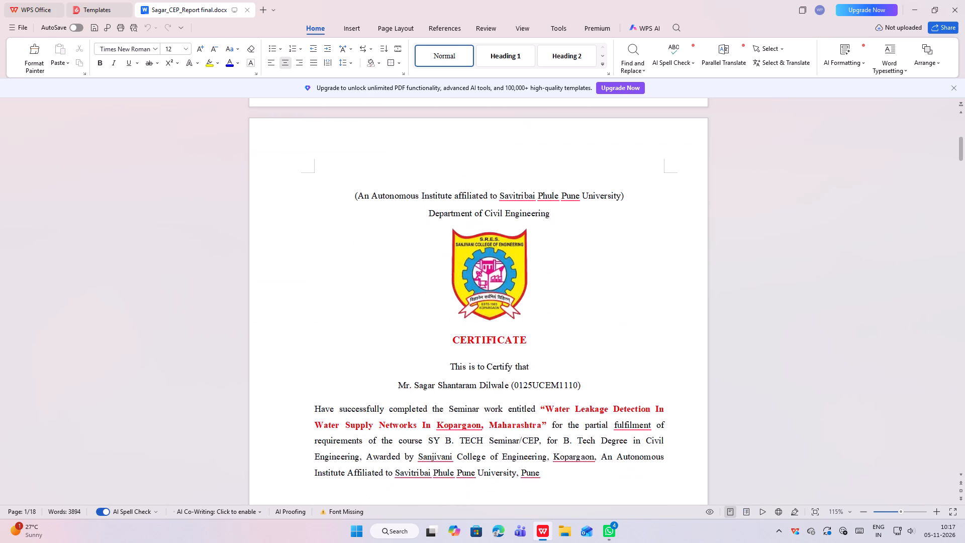
Copy the Seminar Guide's name and role from the certificate page's signature table into the blank space above it, with the name left-aligned.
scroll(436, 411, "down", 8)
left_click(429, 267)
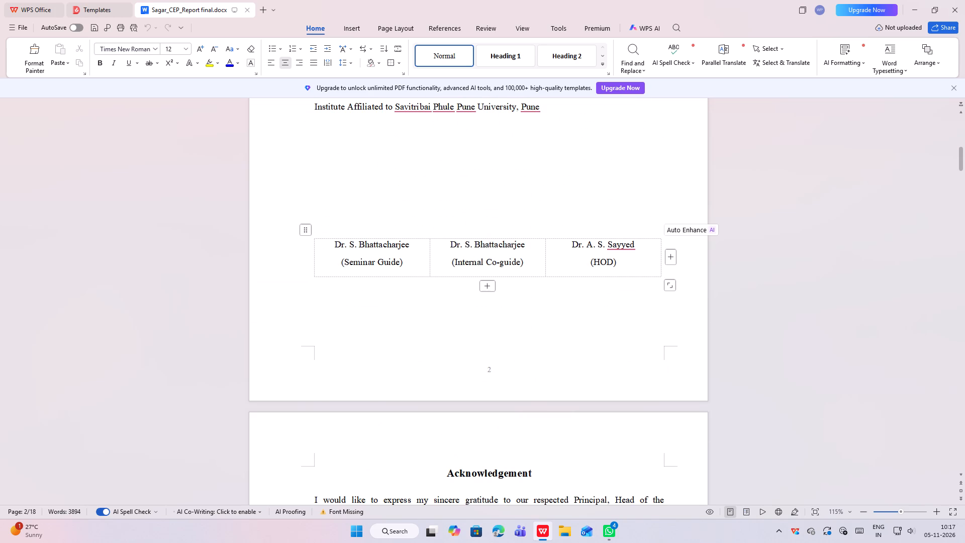
left_click(334, 241)
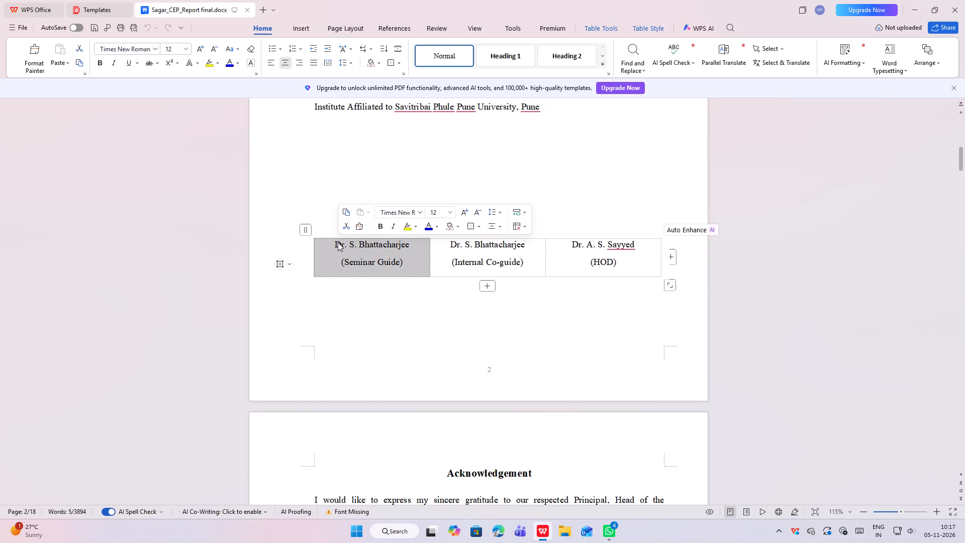
left_click(338, 250)
left_click_drag(336, 250, 378, 262)
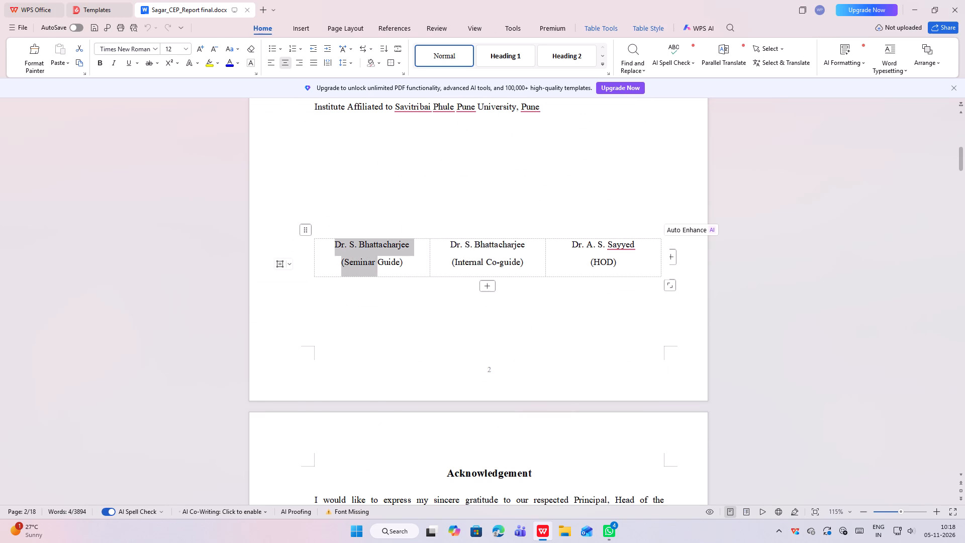
left_click_drag(378, 262, 415, 269)
key("ctrl+c")
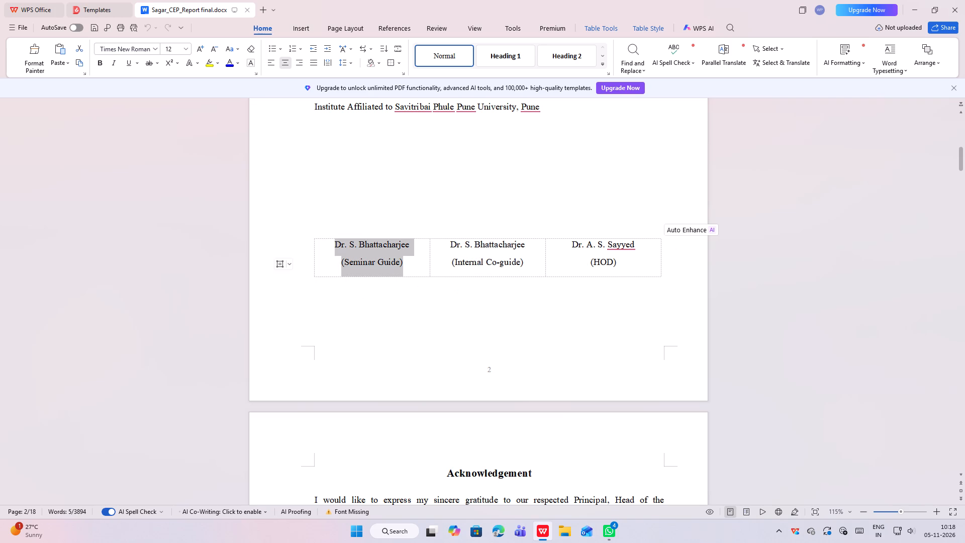
left_click(384, 198)
key("ctrl+c")
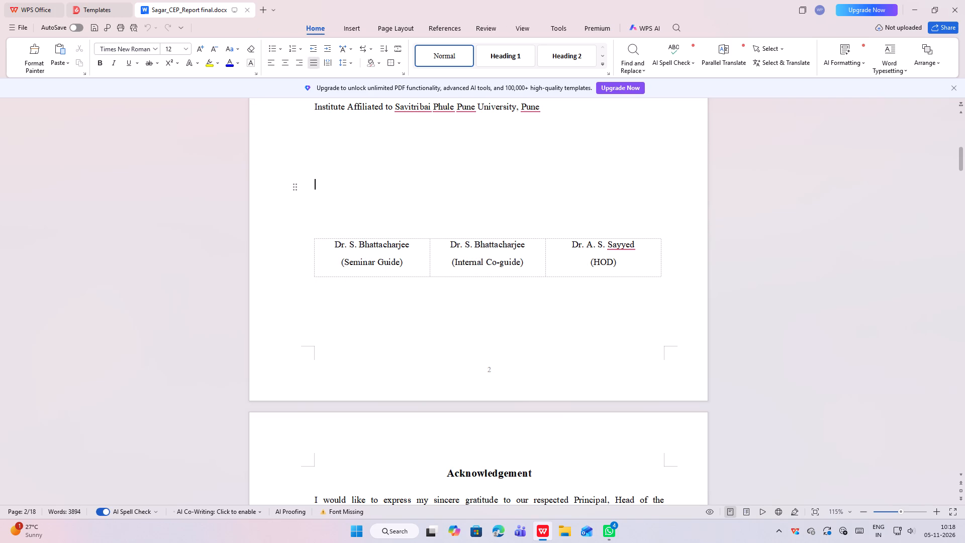
key("ctrl+v")
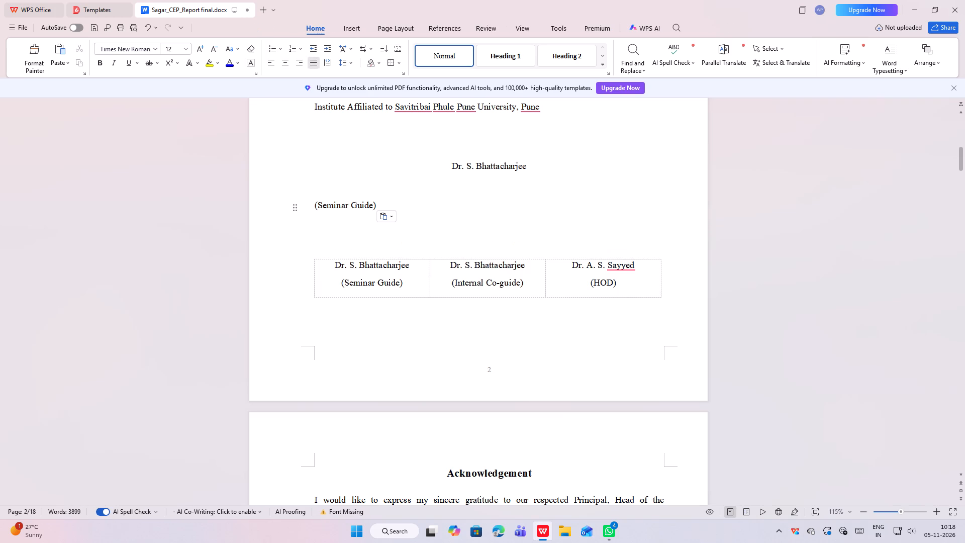
left_click(415, 165)
key("BackSpace")
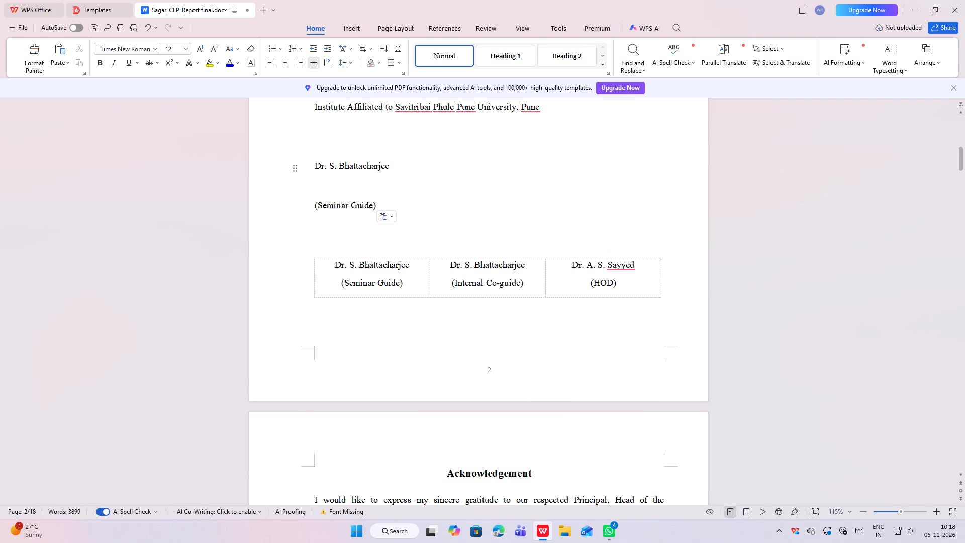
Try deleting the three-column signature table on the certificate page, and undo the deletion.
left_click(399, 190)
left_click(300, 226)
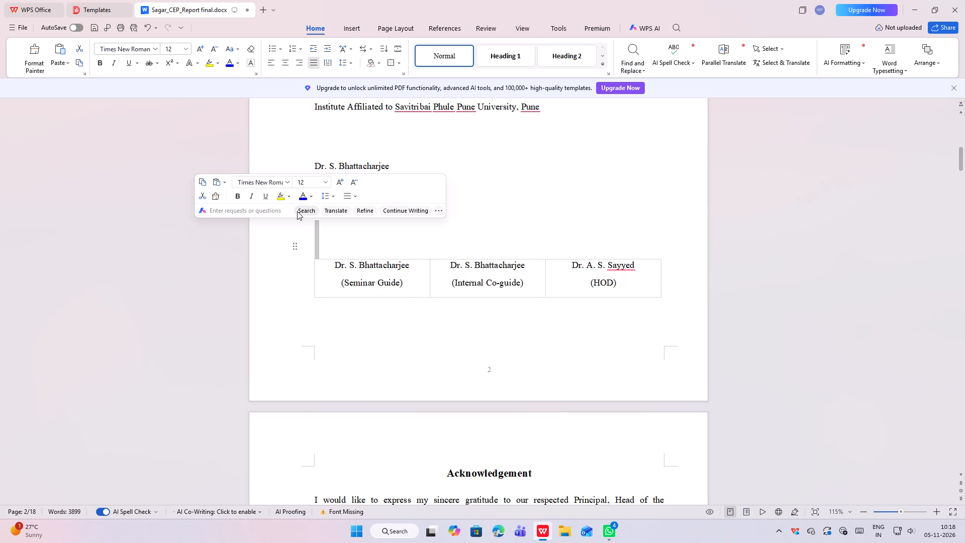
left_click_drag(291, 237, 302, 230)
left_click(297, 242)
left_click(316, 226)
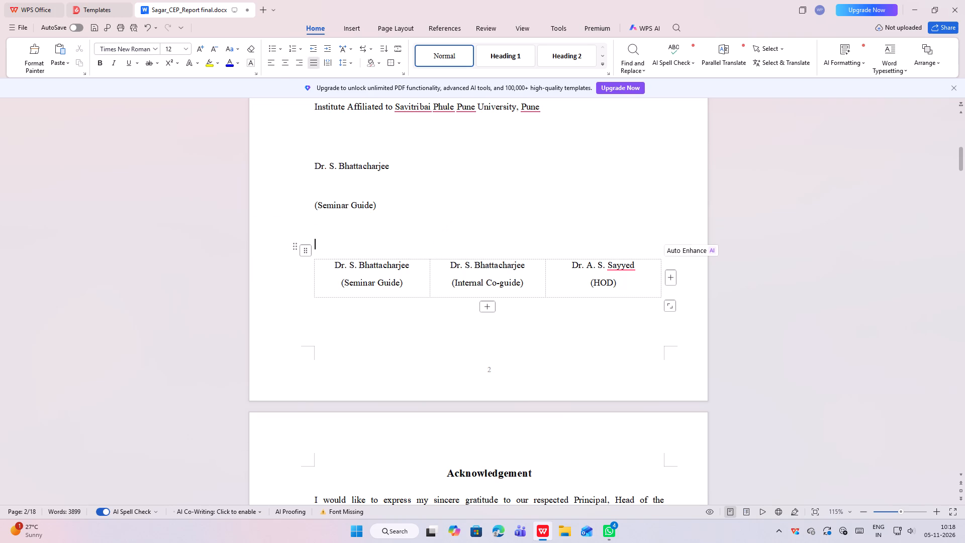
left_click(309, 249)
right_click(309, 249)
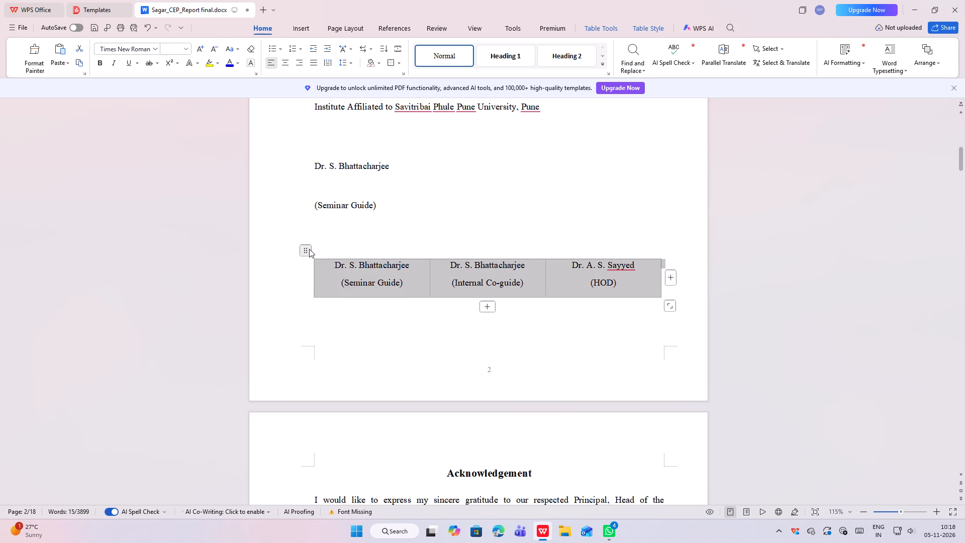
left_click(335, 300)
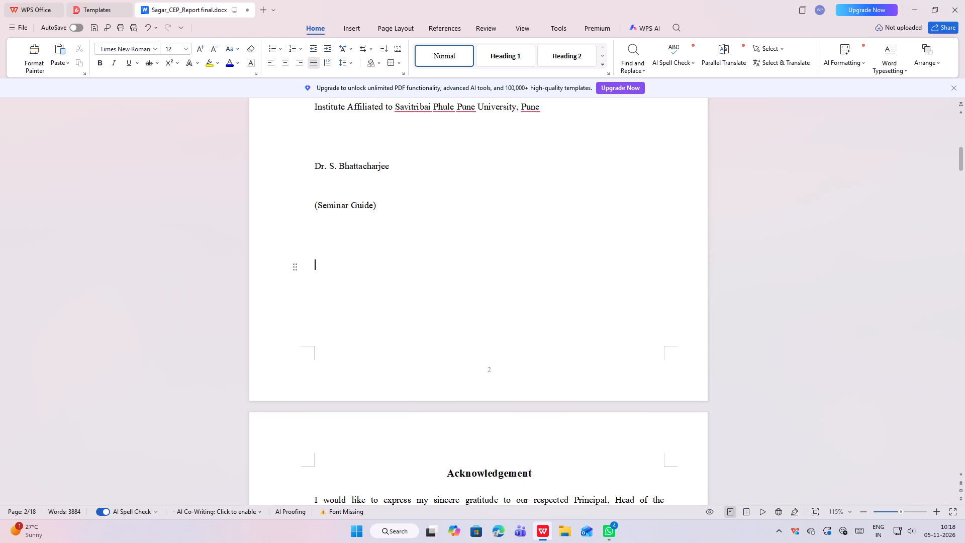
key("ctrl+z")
Close the gap in the pasted text so "(Seminar Guide)" sits on the line directly below the guide's name.
left_click(355, 192)
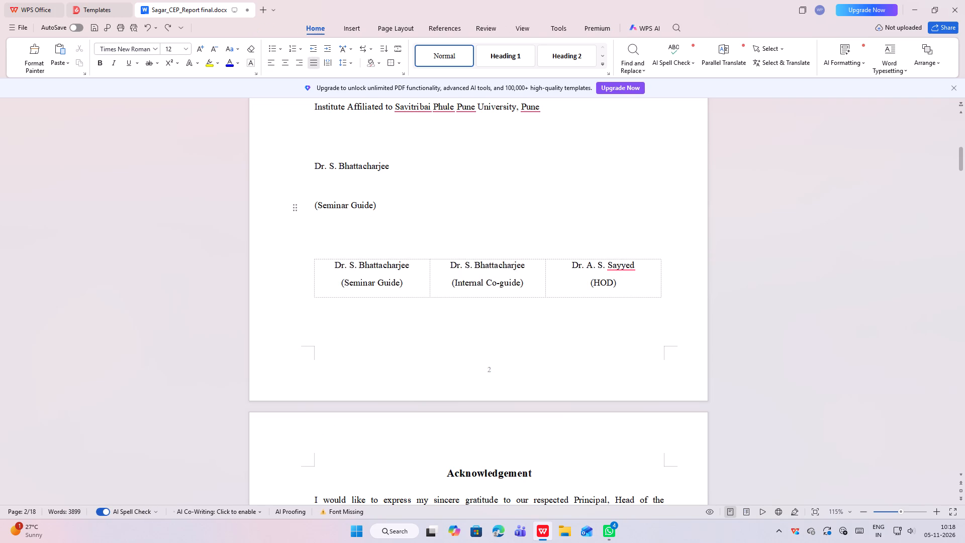
left_click(311, 205)
key("BackSpace")
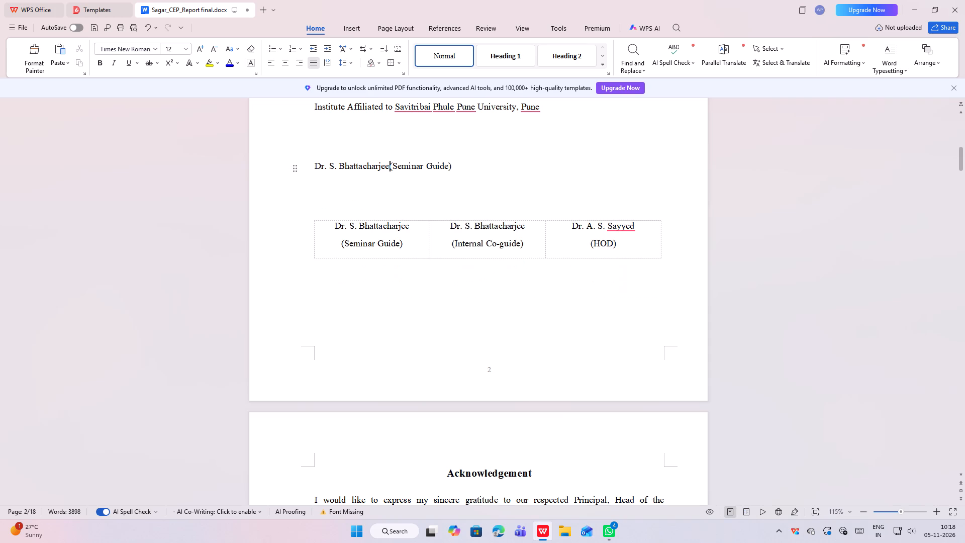
key("space")
key("space")
key("space")
key("space")
key("space")
key("space")
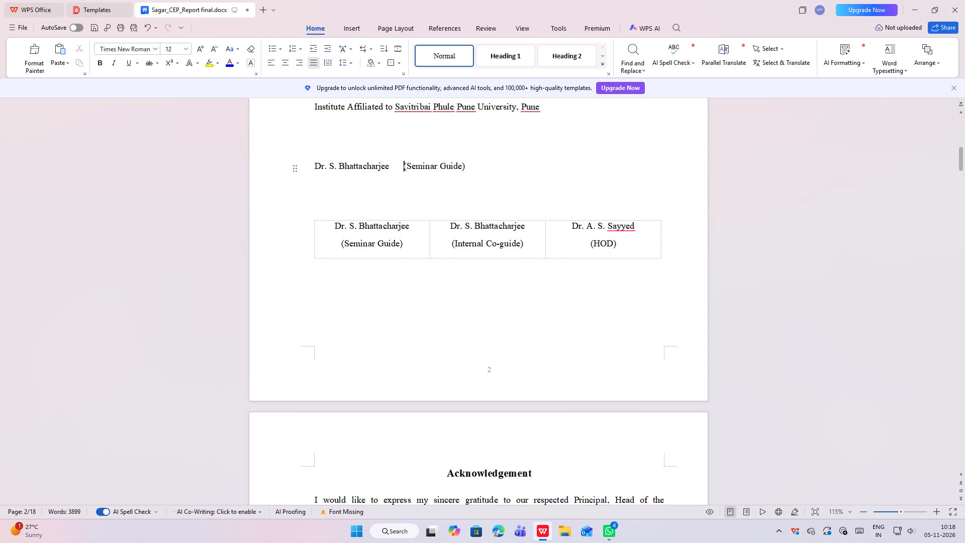
key("Return")
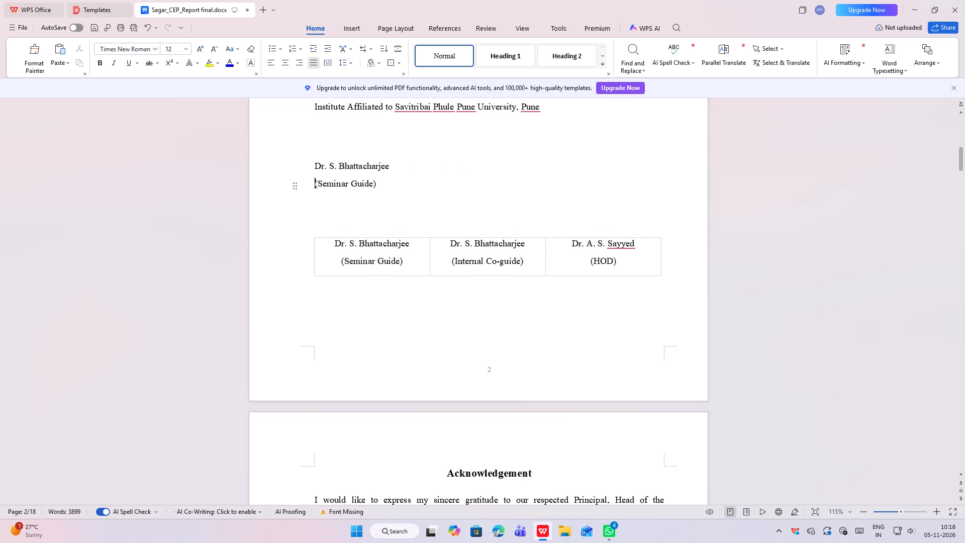
key("space")
key("space")
key("space")
key("BackSpace")
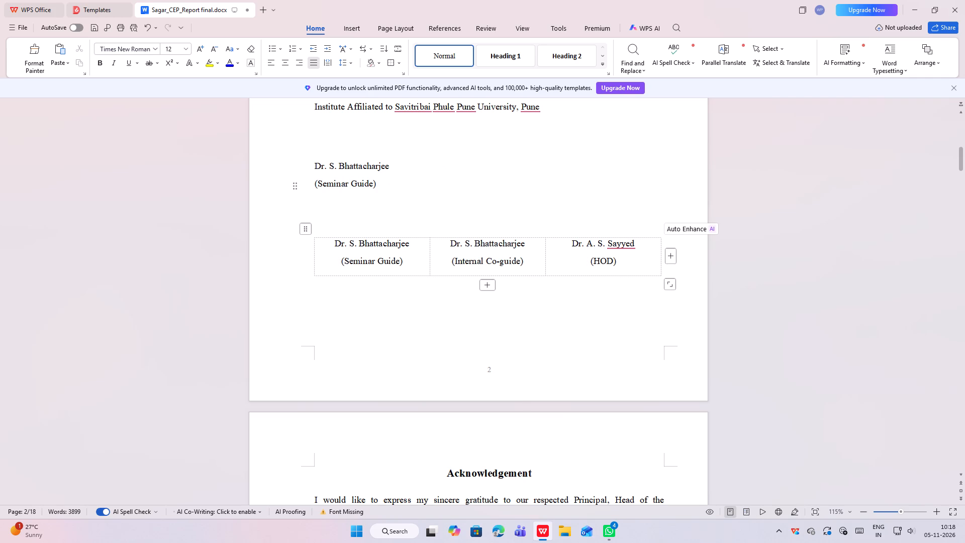
Copy the Internal Co-guide's name and role from the signature table to just after the Seminar Guide's name above it.
left_click_drag(443, 244, 526, 260)
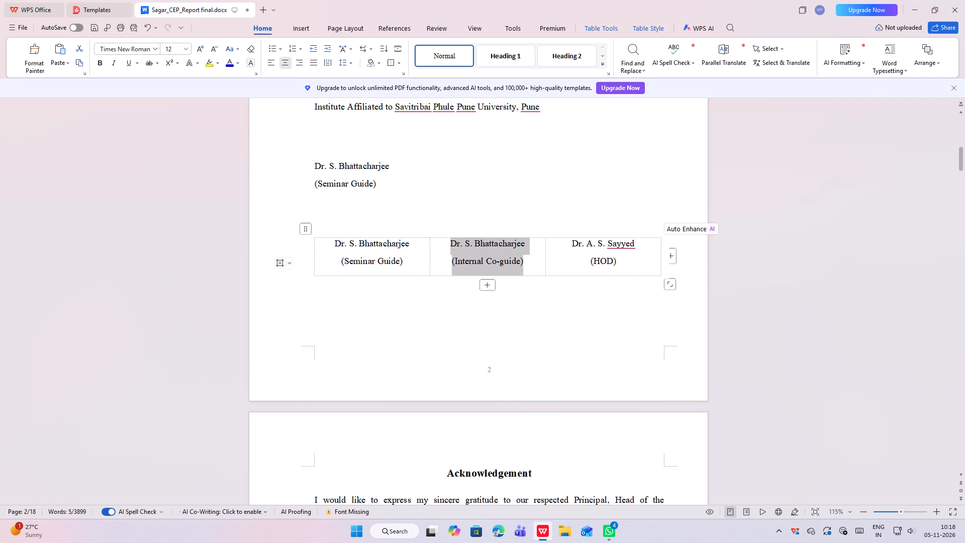
left_click_drag(526, 260, 526, 262)
key("ctrl+c")
left_click(444, 171)
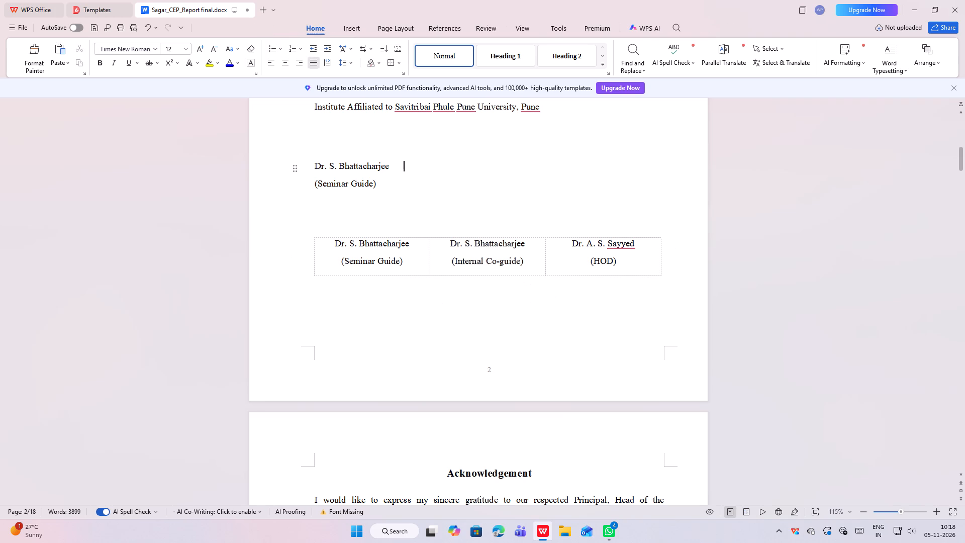
key("ctrl+v")
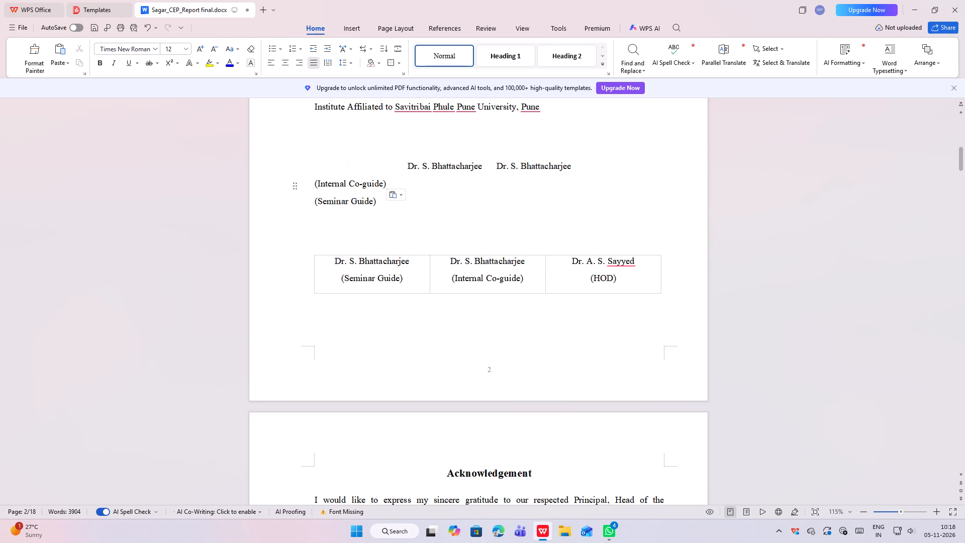
Put the two pasted names on separate lines beneath a new "+" line, with the first name left-aligned.
left_click(488, 165)
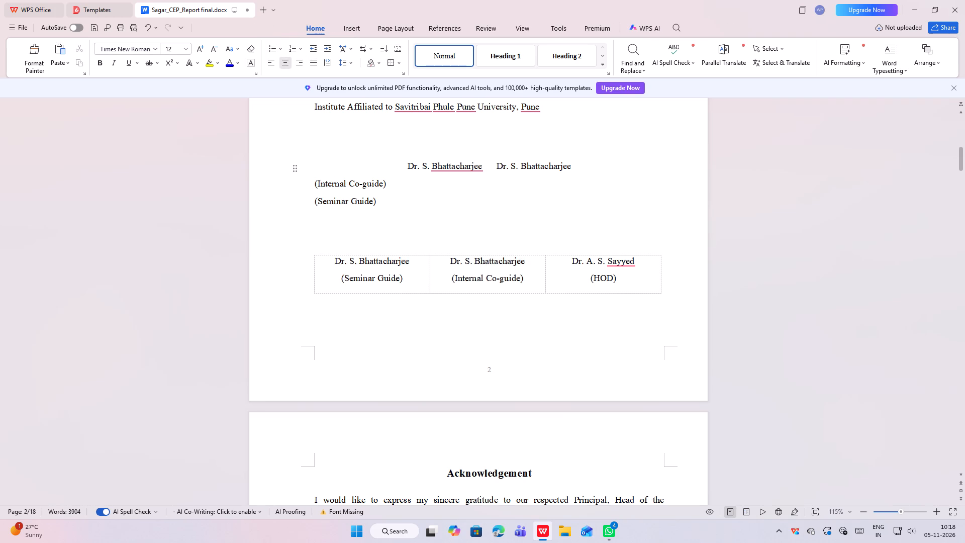
key("Return")
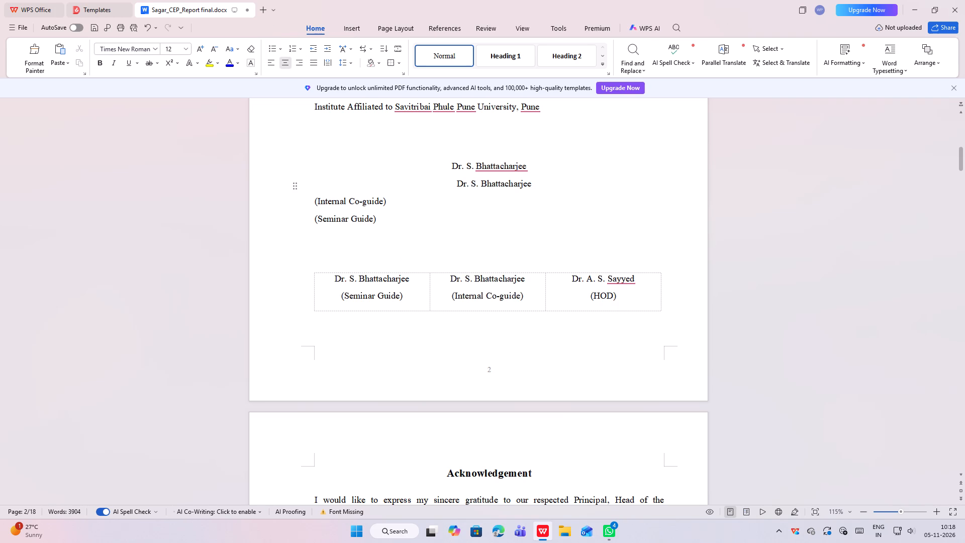
left_click(443, 166)
key("plus")
key("Return")
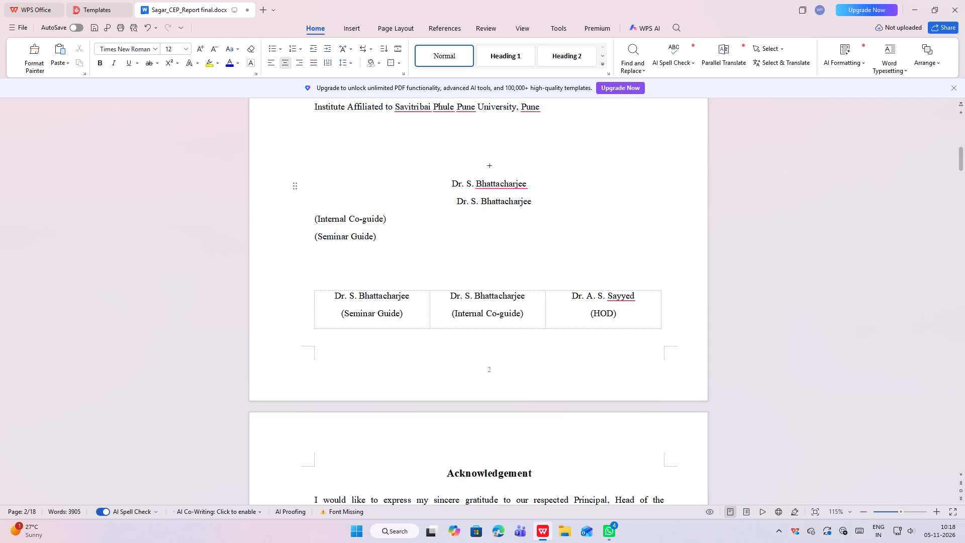
left_click(309, 211)
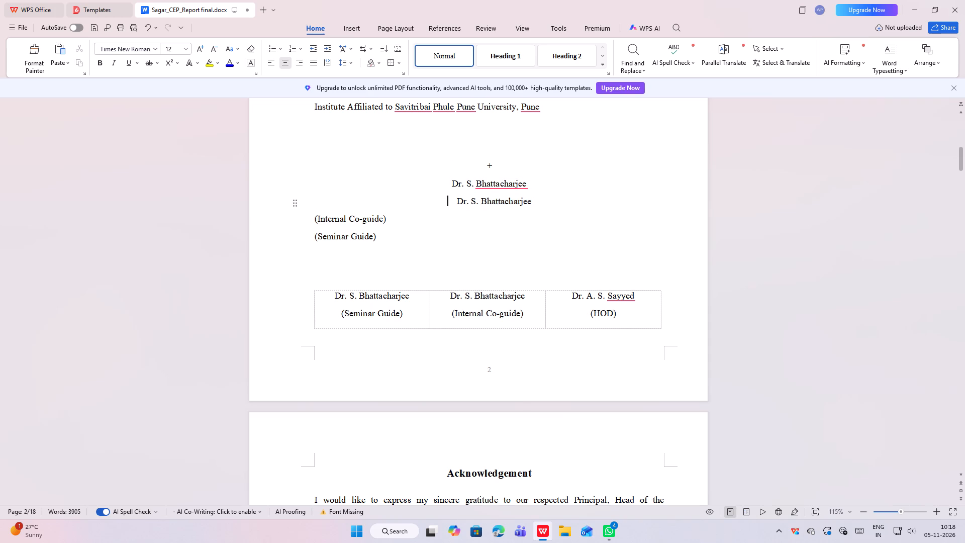
left_click(383, 186)
key("BackSpace")
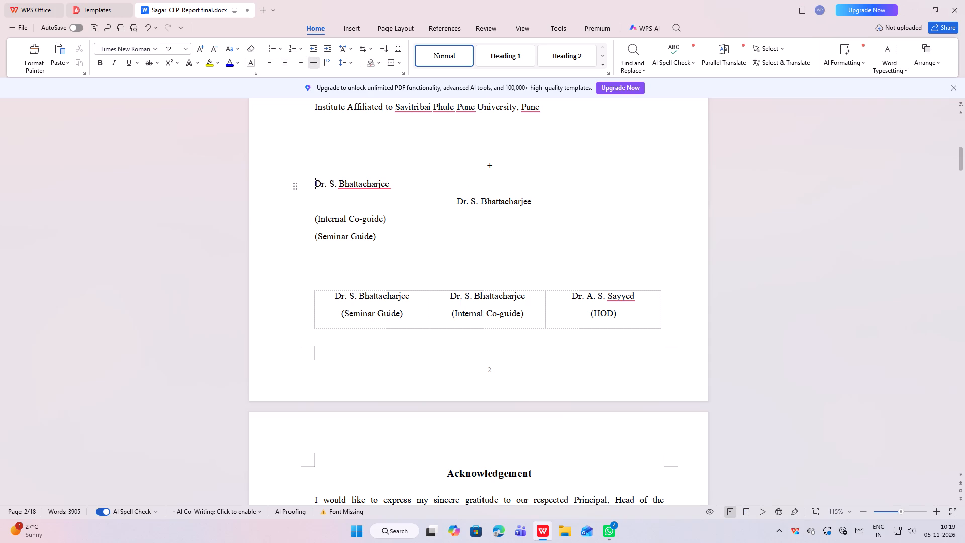
Indent the pasted "(Internal Co-guide)" line so it sits beneath the co-guide's name.
left_click(314, 222)
key("space")
key("space")
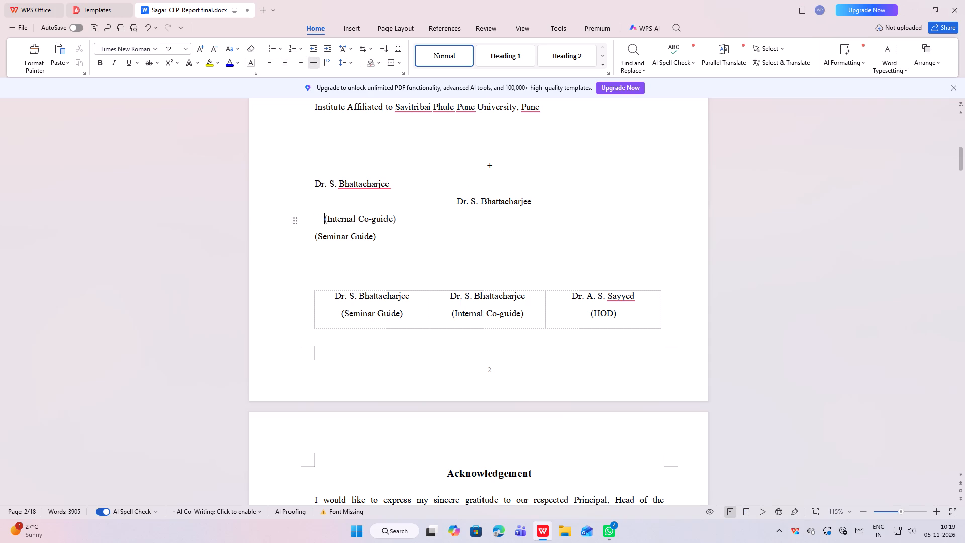
key("Tab")
key("Tab")
key("Tab")
key("Tab")
key("Tab")
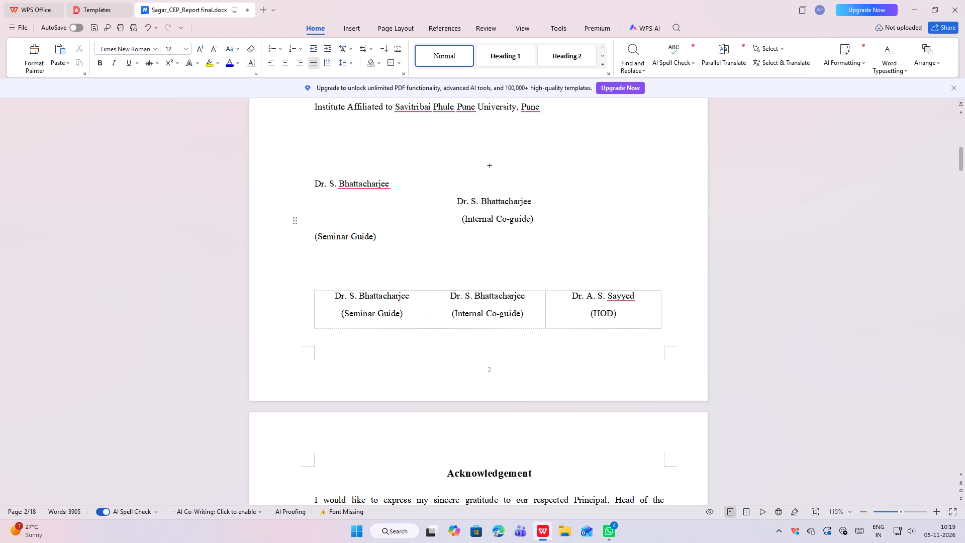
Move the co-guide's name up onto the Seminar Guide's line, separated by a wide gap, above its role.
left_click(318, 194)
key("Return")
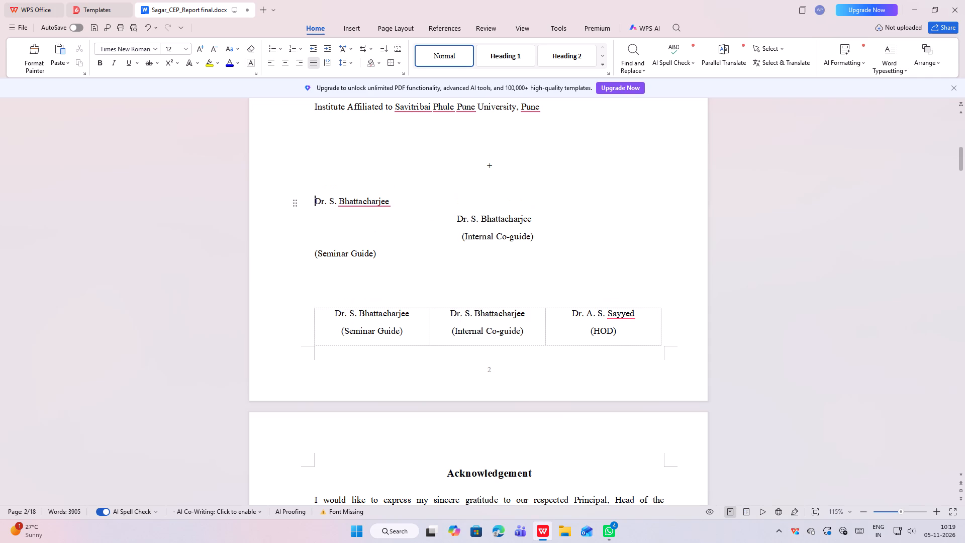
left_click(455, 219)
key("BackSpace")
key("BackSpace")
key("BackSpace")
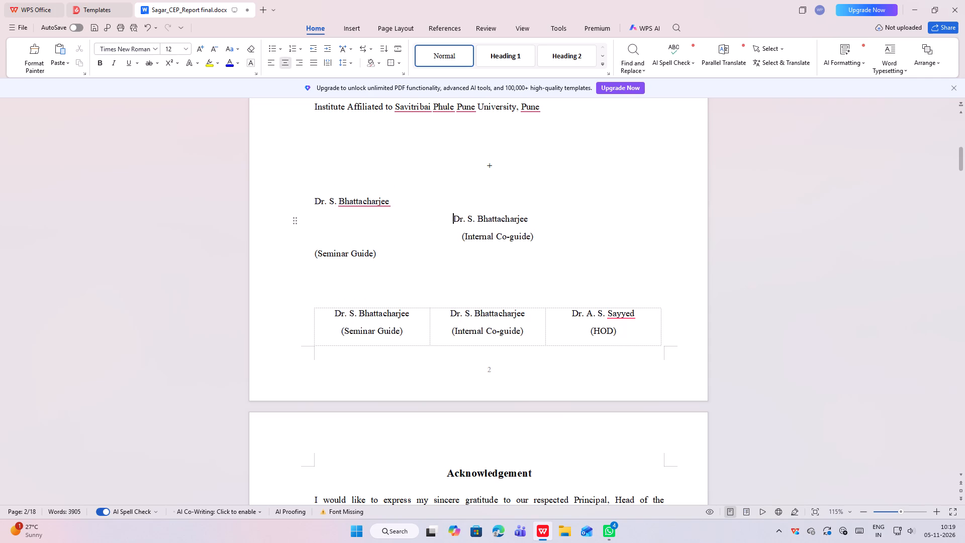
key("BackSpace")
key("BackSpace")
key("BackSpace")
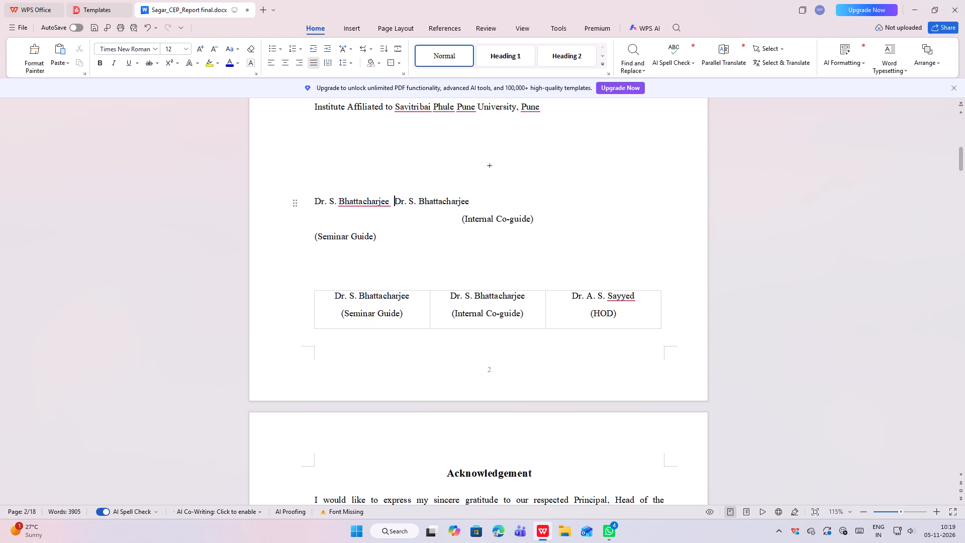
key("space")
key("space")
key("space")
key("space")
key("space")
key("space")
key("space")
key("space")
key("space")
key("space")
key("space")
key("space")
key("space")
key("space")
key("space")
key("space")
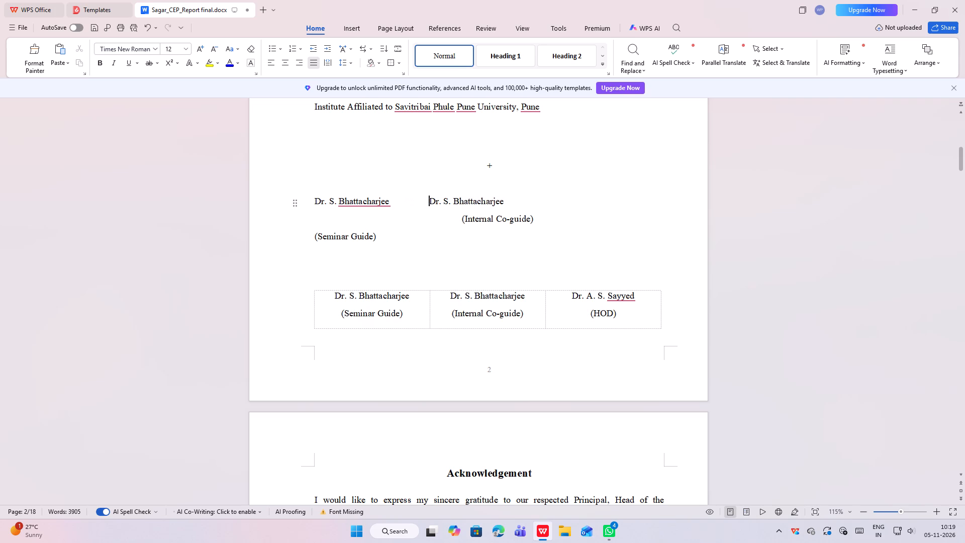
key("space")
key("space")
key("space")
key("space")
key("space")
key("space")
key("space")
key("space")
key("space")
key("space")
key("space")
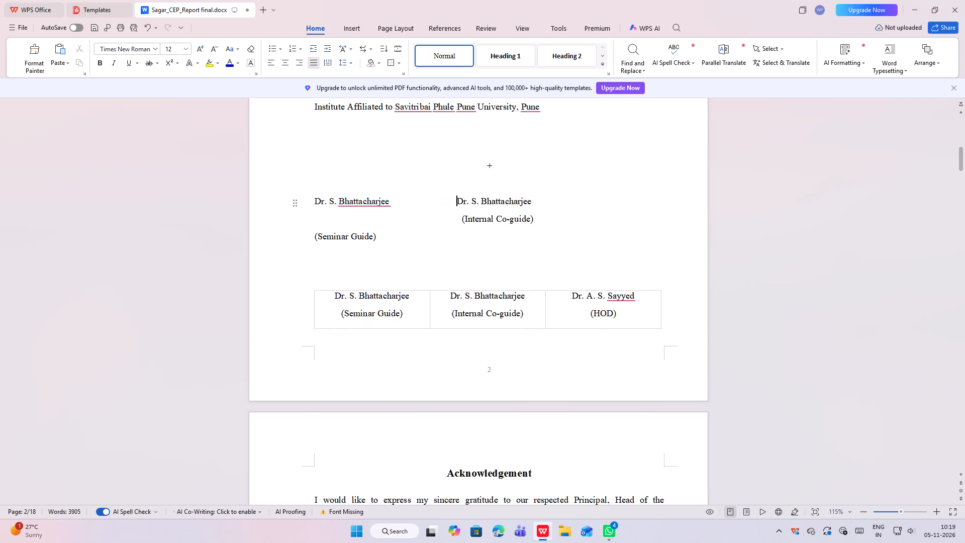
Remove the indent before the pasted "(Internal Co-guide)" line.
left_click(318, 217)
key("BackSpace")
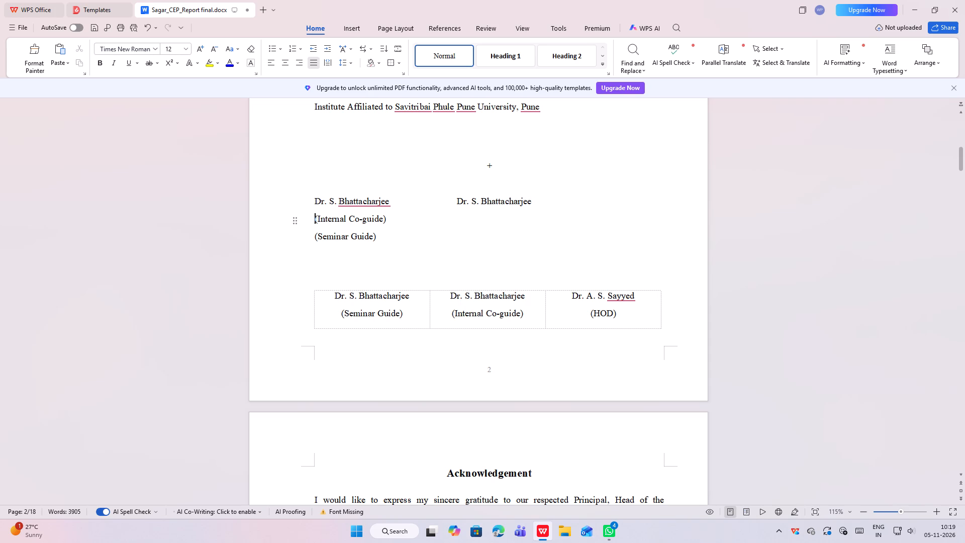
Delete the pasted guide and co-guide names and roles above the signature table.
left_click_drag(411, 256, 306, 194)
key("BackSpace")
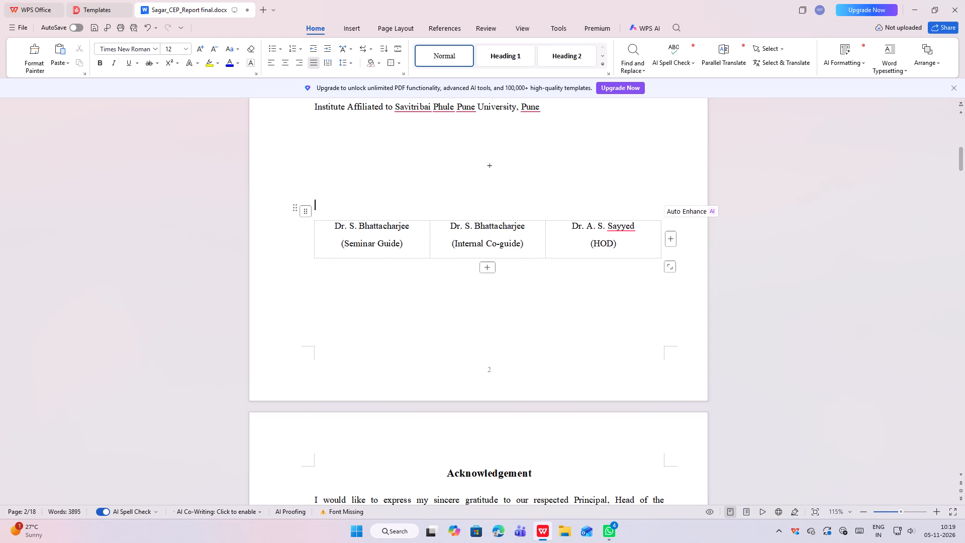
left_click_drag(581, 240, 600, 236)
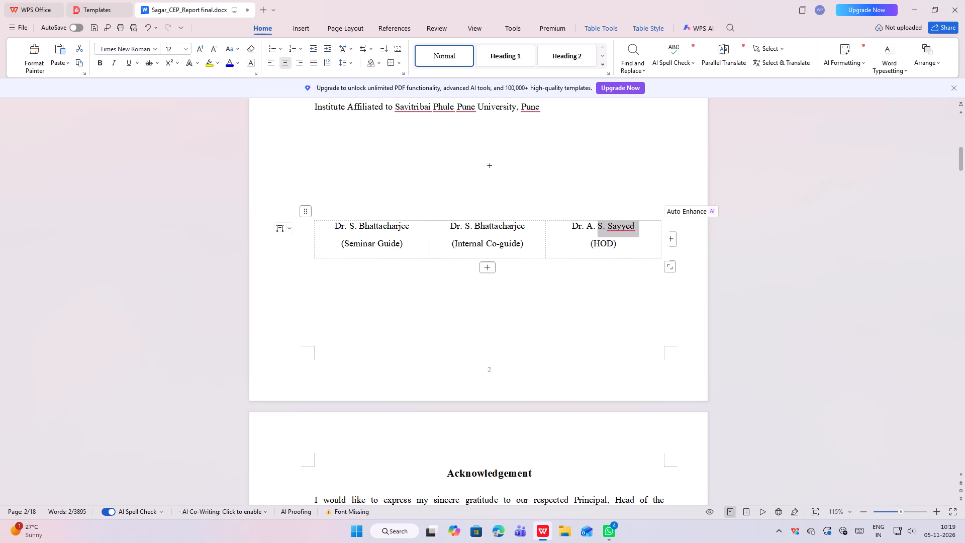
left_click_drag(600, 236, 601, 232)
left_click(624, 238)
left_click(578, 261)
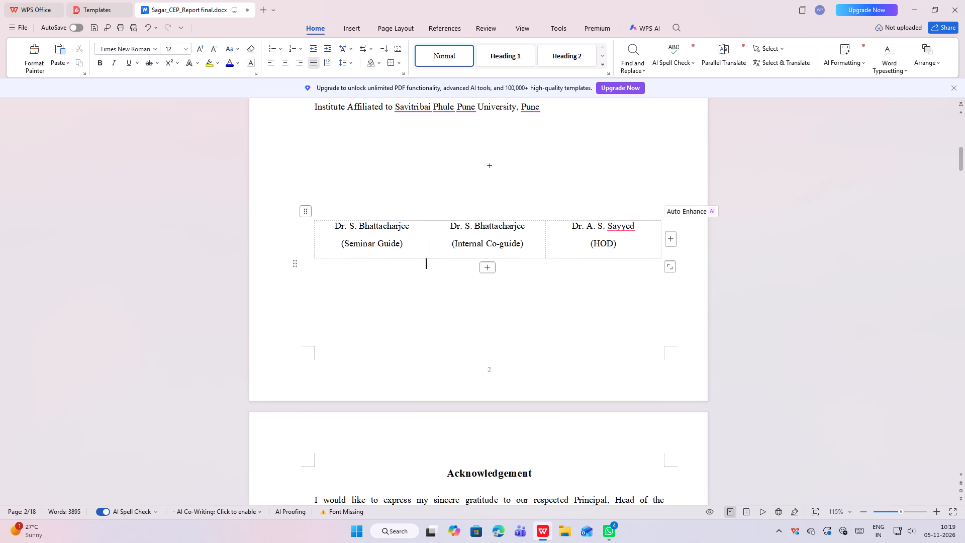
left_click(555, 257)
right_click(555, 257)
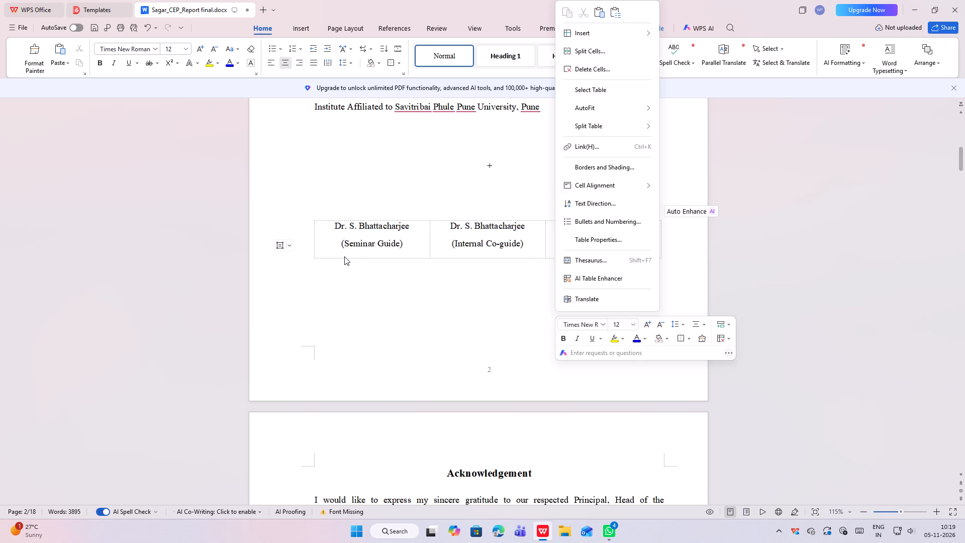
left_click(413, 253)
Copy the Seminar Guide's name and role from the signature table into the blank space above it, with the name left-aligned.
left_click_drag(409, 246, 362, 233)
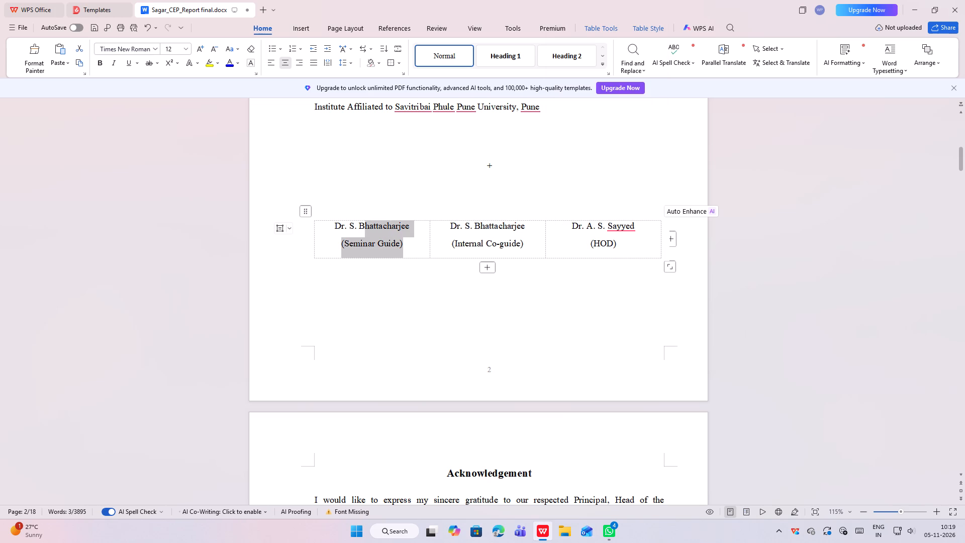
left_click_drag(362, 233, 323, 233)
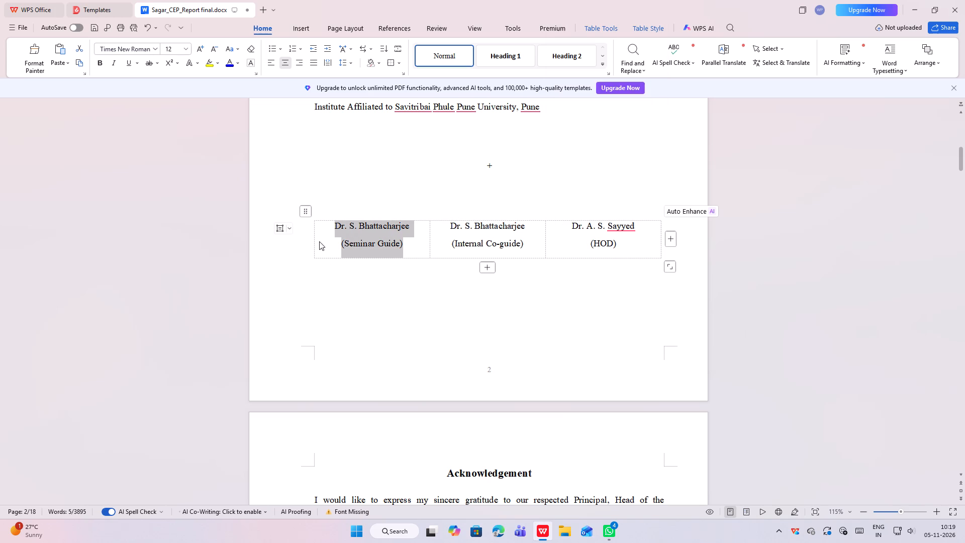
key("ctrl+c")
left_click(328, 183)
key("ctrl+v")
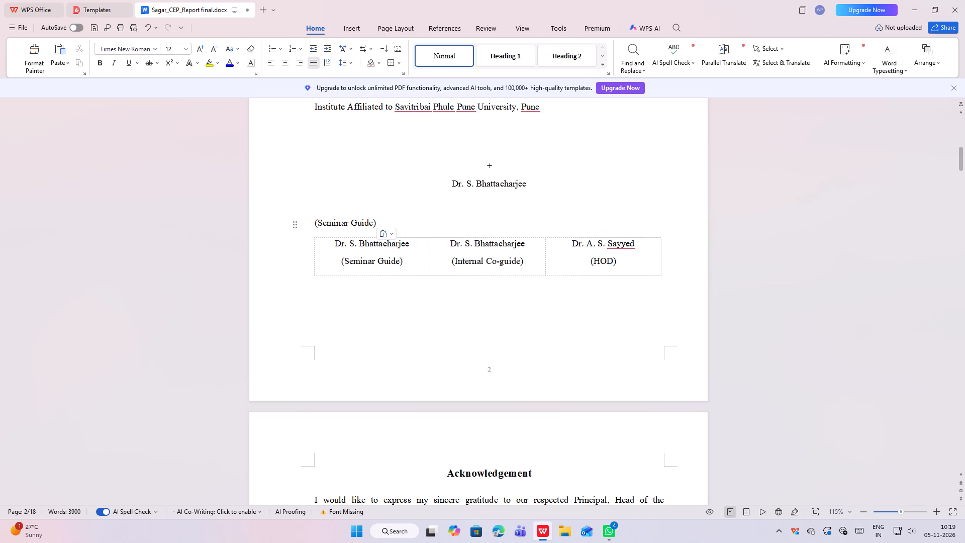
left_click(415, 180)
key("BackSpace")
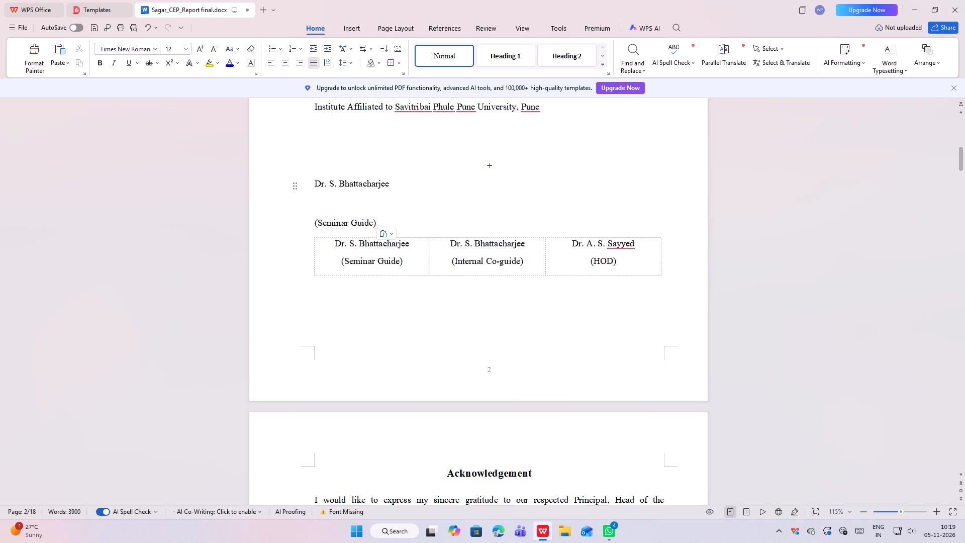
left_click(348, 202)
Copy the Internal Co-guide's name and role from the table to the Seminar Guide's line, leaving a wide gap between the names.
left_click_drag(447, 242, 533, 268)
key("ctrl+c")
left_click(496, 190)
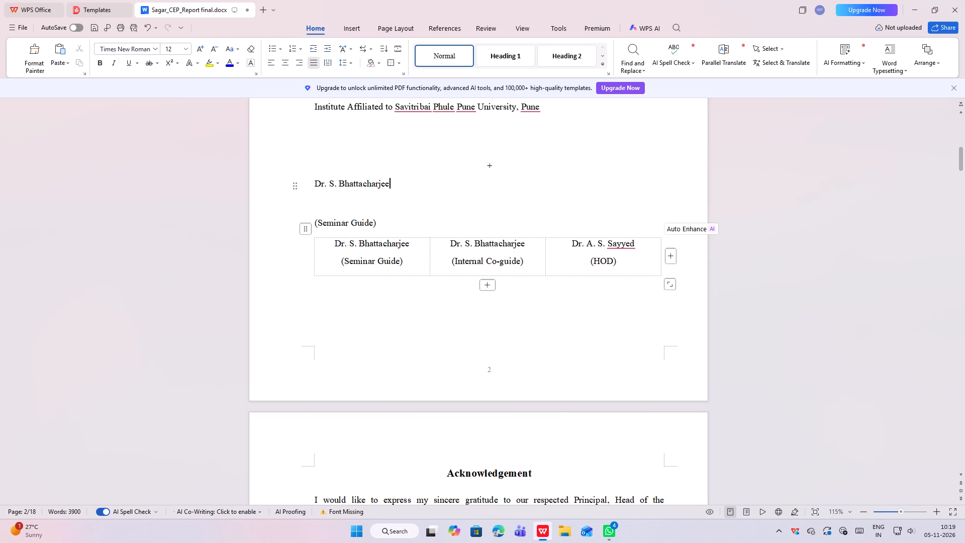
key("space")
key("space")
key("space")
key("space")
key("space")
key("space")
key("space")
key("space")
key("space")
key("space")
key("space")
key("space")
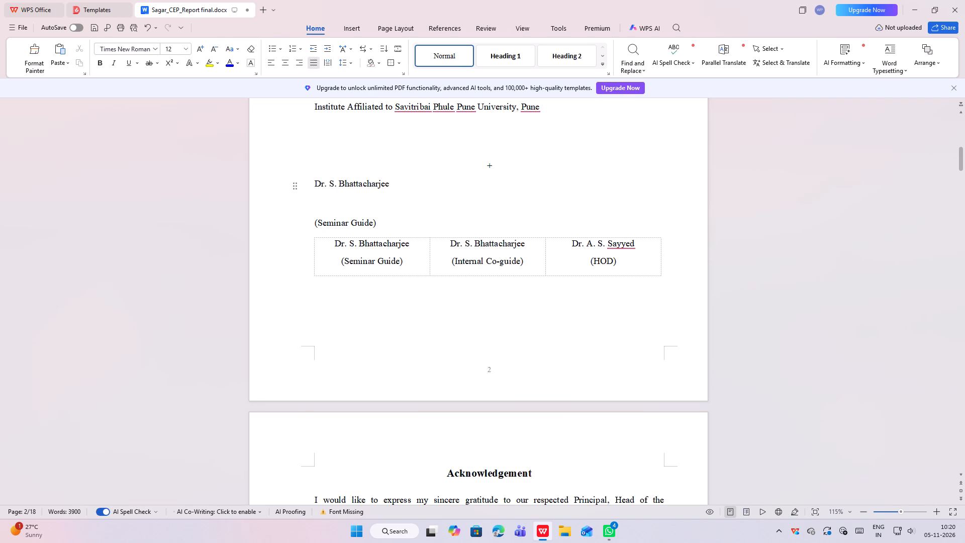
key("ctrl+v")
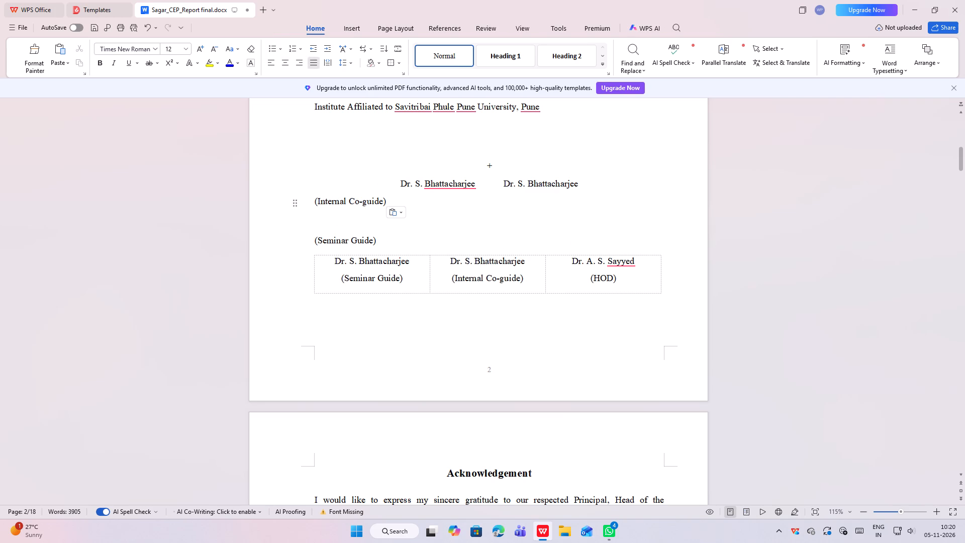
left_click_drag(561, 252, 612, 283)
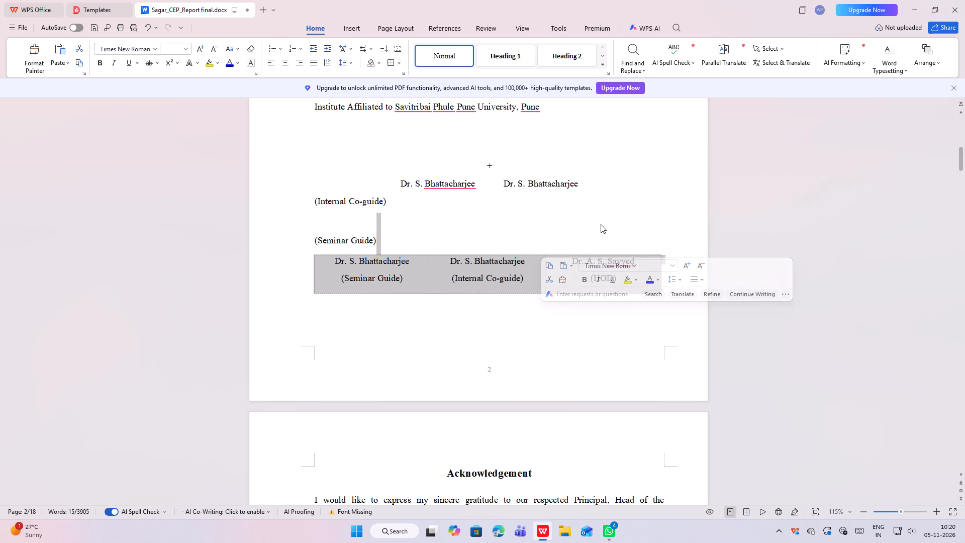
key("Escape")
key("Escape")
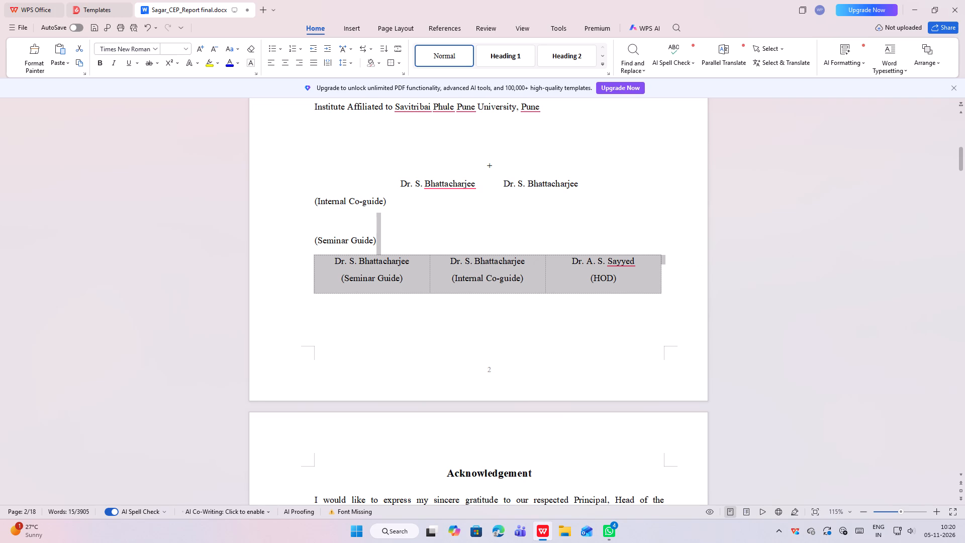
Undo the recent copy, deletion and spacing edits back to the staggered guide and co-guide names and roles above the signature table.
key("ctrl+z")
key("ctrl+z")
key("ctrl+z")
key("ctrl+z")
key("ctrl+z")
key("ctrl+z")
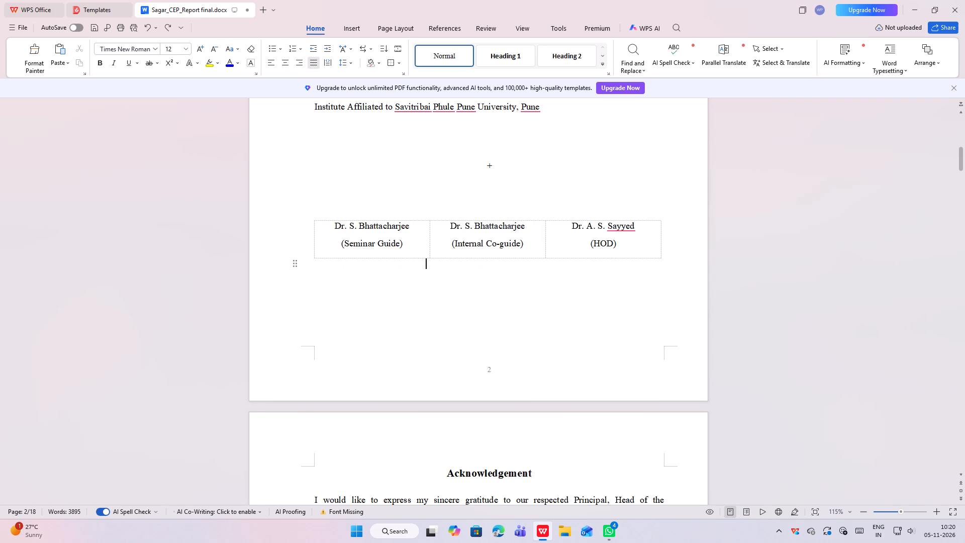
key("ctrl+z")
key("ctrl+z")
key("ctrl+z")
key("ctrl+z")
key("ctrl+z")
key("ctrl+z")
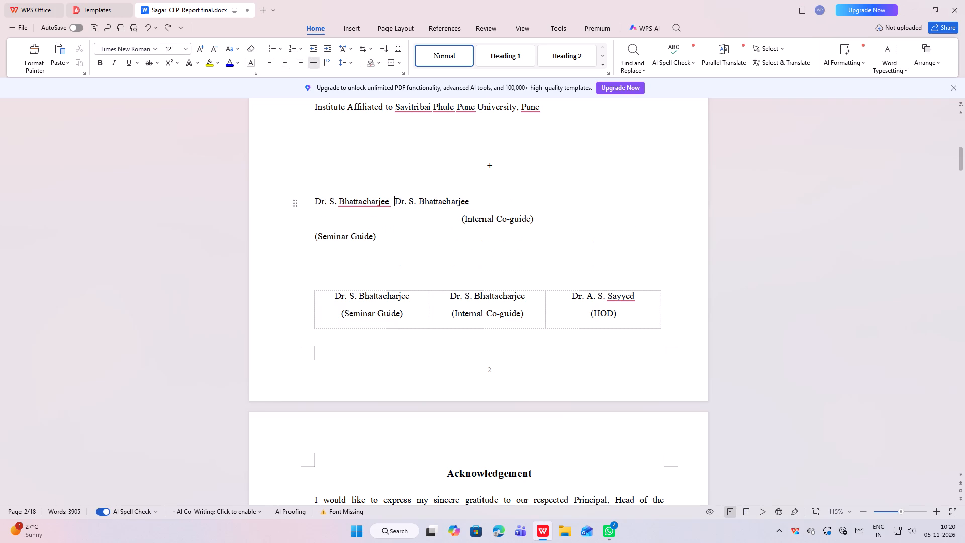
key("ctrl+z")
key("ctrl+z")
key("ctrl+z")
right_click(656, 322, "ctrl")
key("ctrl+z")
key("ctrl+z")
key("ctrl+z")
key("ctrl+z")
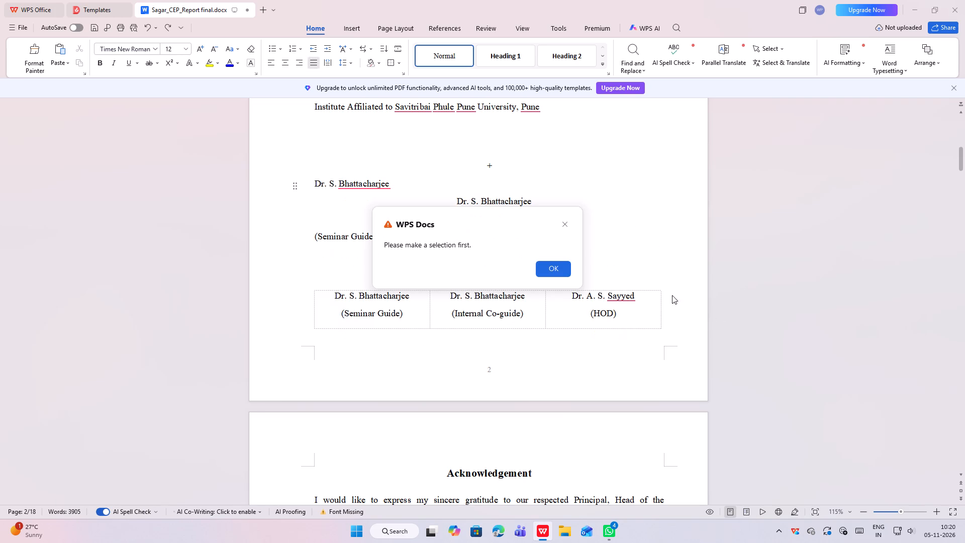
left_click(562, 225, "ctrl")
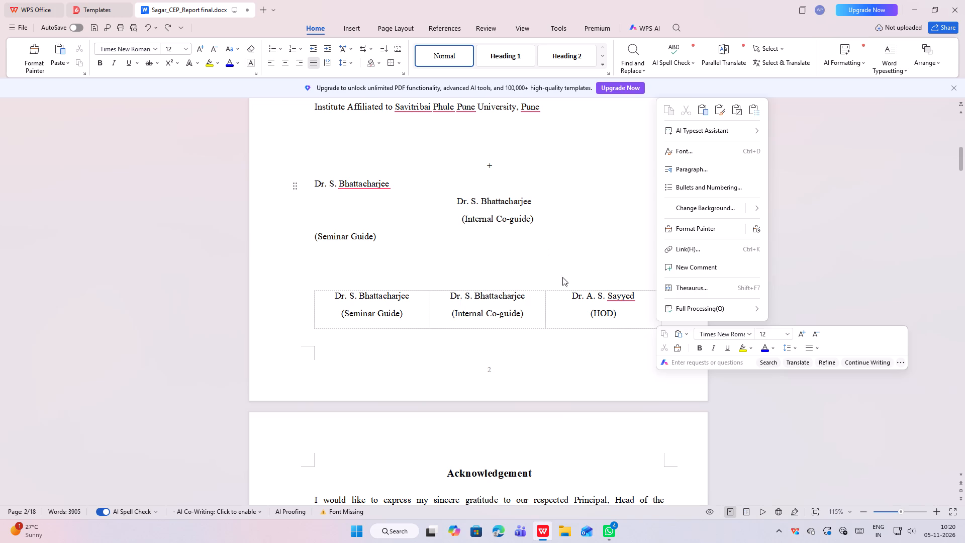
scroll(557, 265, "up", 2)
left_click(564, 300)
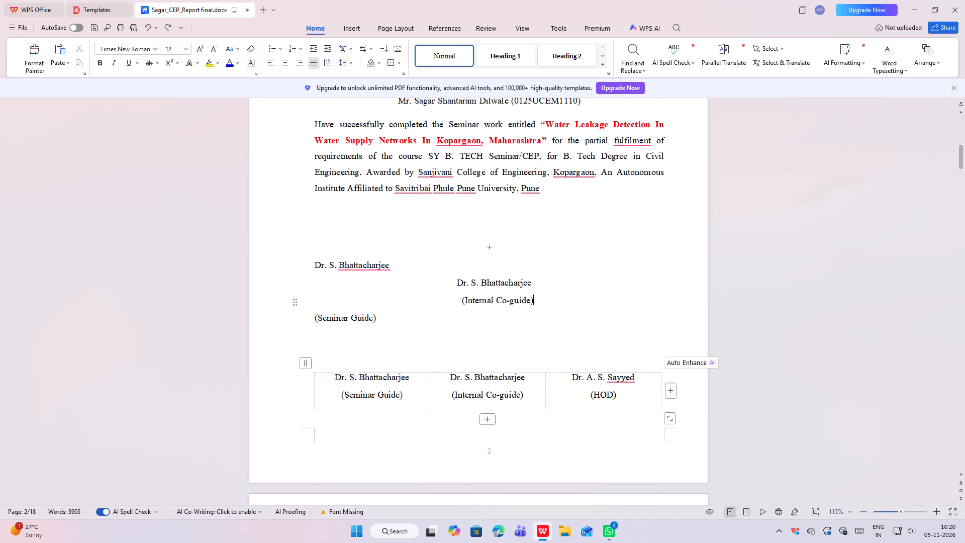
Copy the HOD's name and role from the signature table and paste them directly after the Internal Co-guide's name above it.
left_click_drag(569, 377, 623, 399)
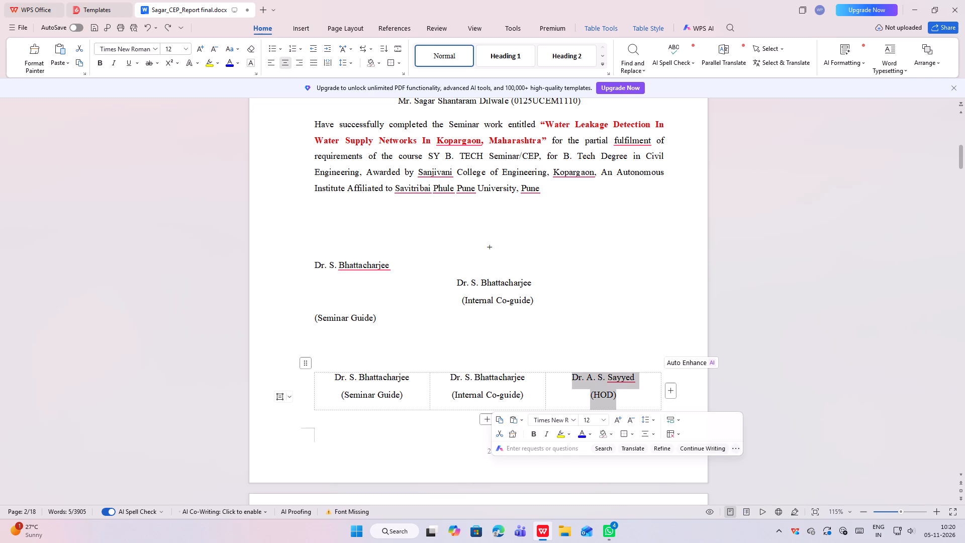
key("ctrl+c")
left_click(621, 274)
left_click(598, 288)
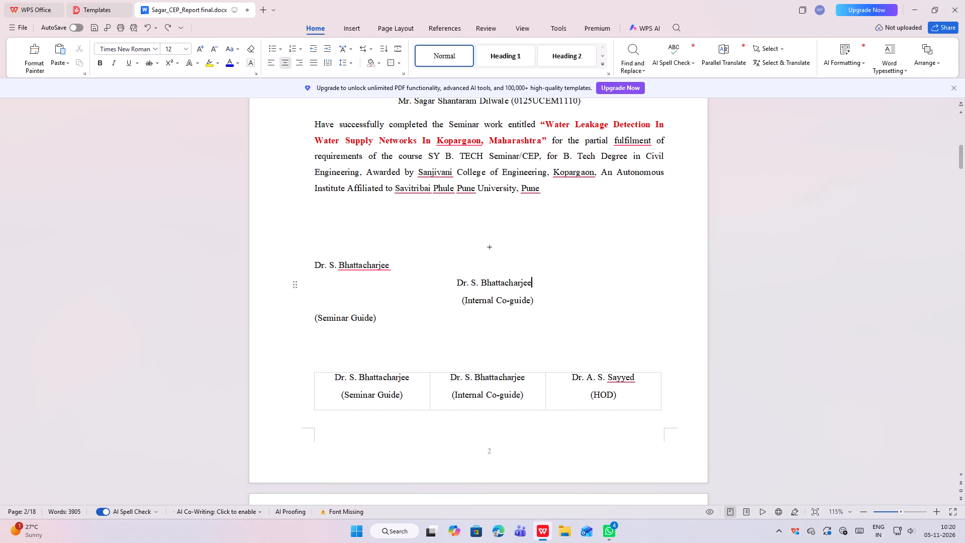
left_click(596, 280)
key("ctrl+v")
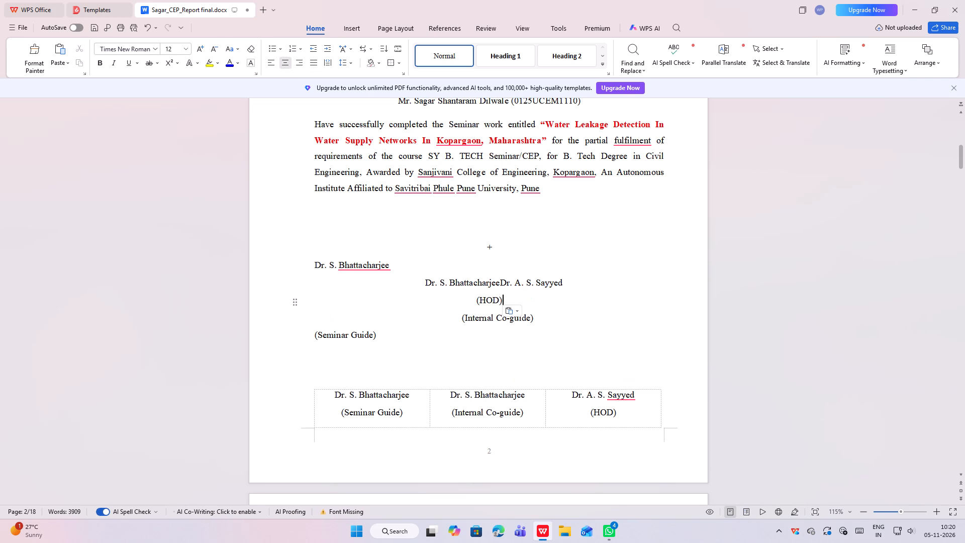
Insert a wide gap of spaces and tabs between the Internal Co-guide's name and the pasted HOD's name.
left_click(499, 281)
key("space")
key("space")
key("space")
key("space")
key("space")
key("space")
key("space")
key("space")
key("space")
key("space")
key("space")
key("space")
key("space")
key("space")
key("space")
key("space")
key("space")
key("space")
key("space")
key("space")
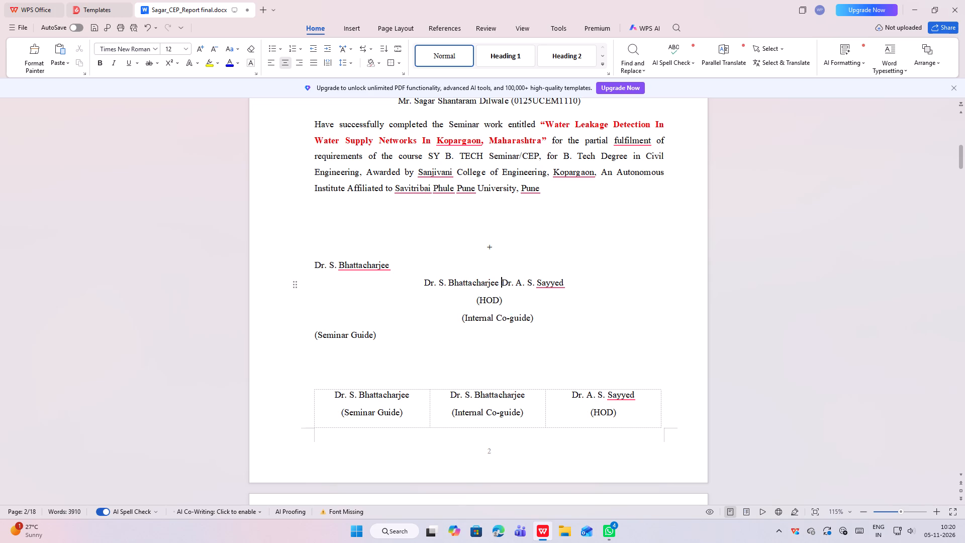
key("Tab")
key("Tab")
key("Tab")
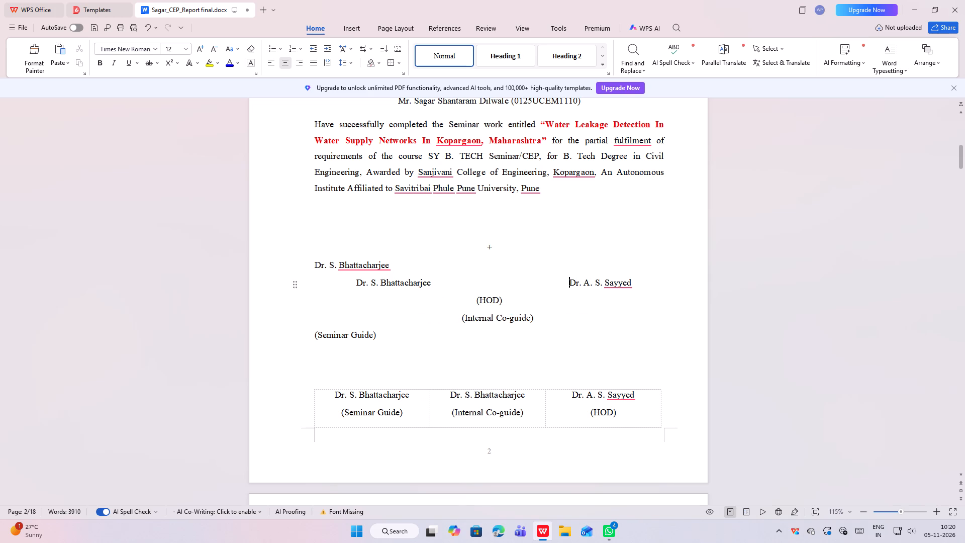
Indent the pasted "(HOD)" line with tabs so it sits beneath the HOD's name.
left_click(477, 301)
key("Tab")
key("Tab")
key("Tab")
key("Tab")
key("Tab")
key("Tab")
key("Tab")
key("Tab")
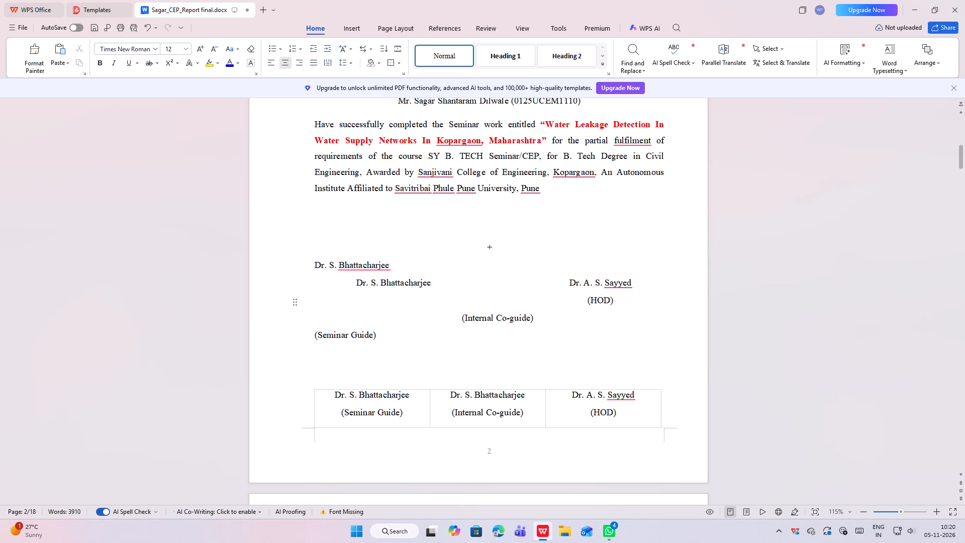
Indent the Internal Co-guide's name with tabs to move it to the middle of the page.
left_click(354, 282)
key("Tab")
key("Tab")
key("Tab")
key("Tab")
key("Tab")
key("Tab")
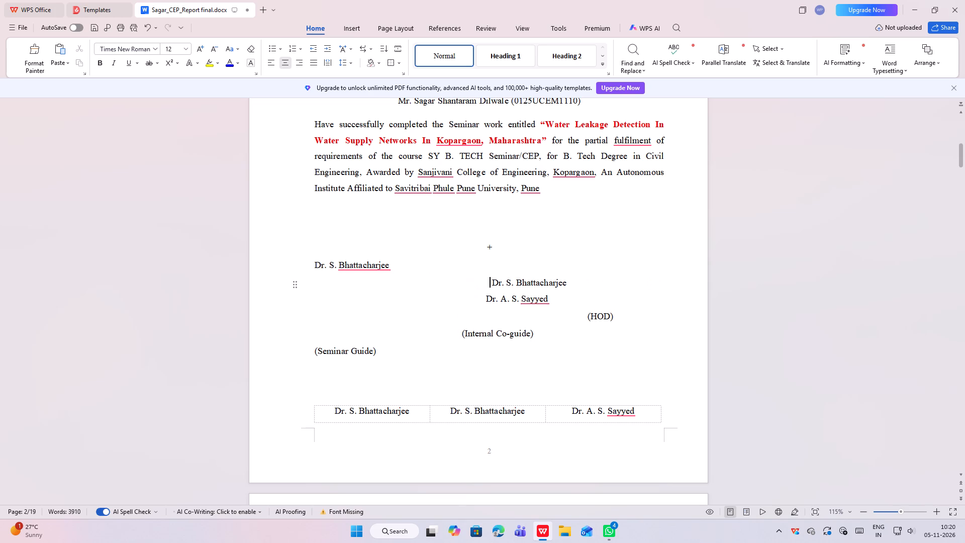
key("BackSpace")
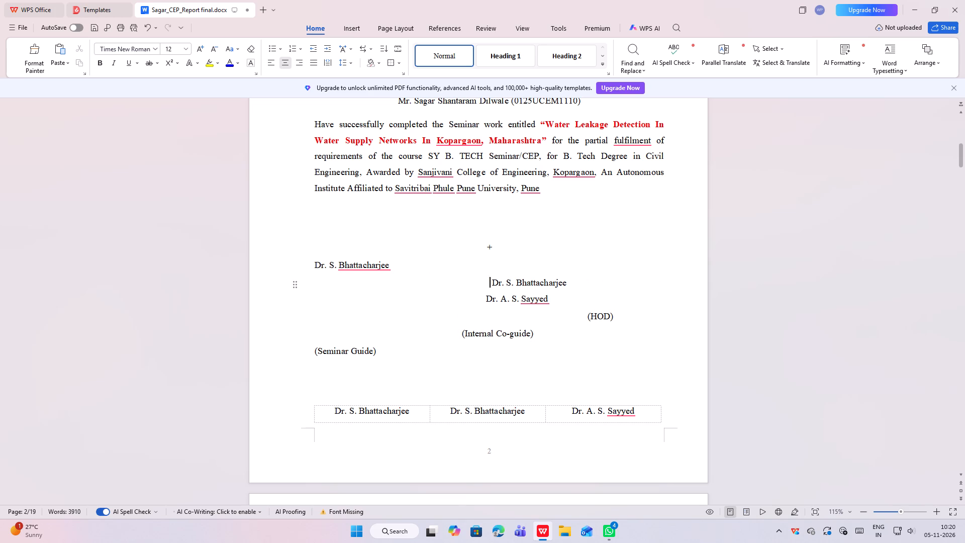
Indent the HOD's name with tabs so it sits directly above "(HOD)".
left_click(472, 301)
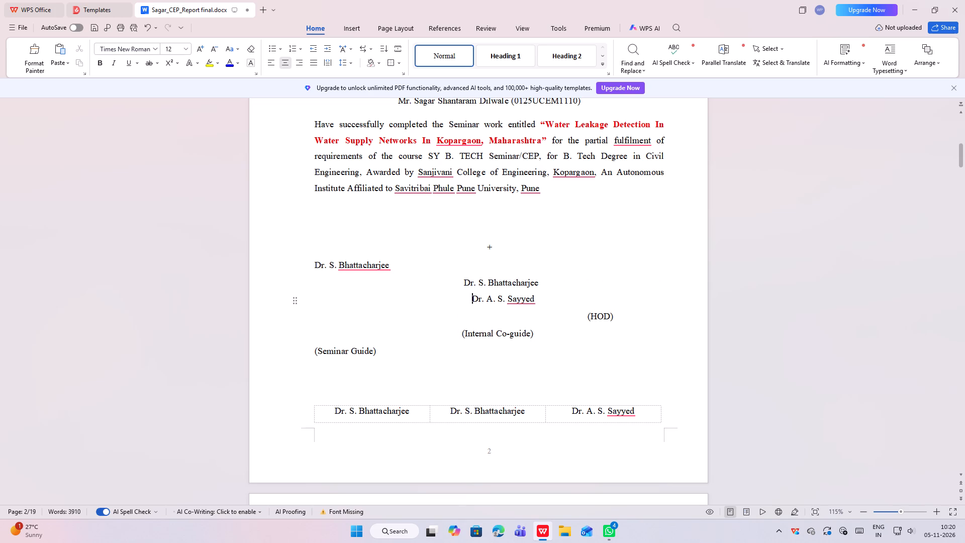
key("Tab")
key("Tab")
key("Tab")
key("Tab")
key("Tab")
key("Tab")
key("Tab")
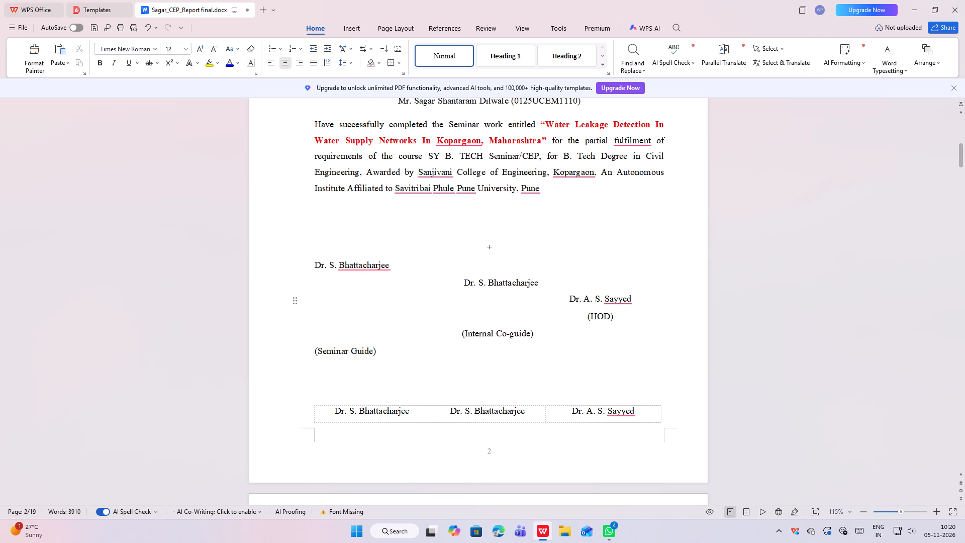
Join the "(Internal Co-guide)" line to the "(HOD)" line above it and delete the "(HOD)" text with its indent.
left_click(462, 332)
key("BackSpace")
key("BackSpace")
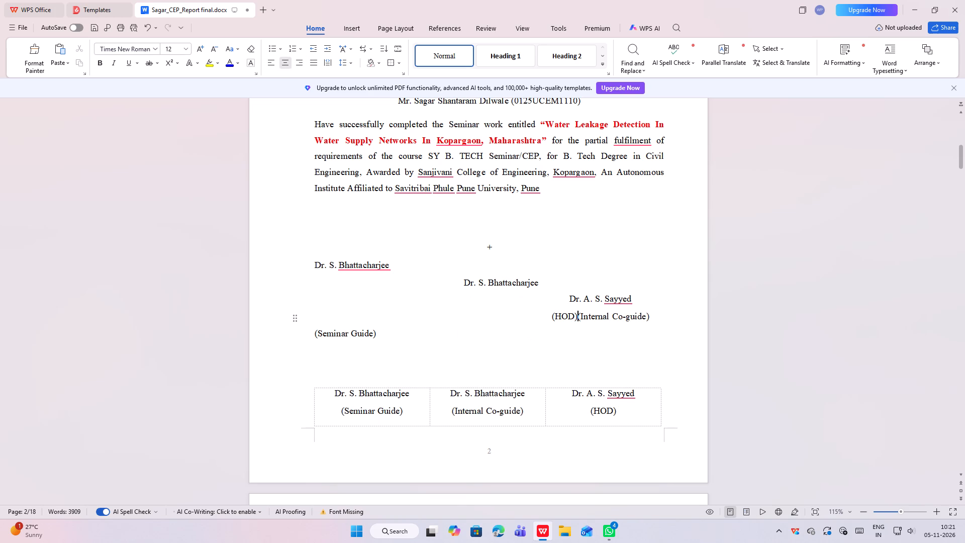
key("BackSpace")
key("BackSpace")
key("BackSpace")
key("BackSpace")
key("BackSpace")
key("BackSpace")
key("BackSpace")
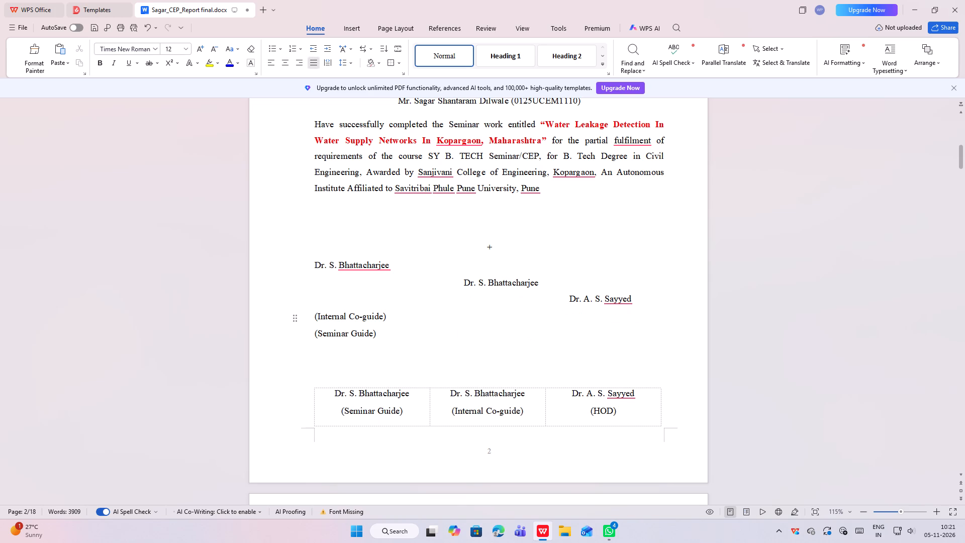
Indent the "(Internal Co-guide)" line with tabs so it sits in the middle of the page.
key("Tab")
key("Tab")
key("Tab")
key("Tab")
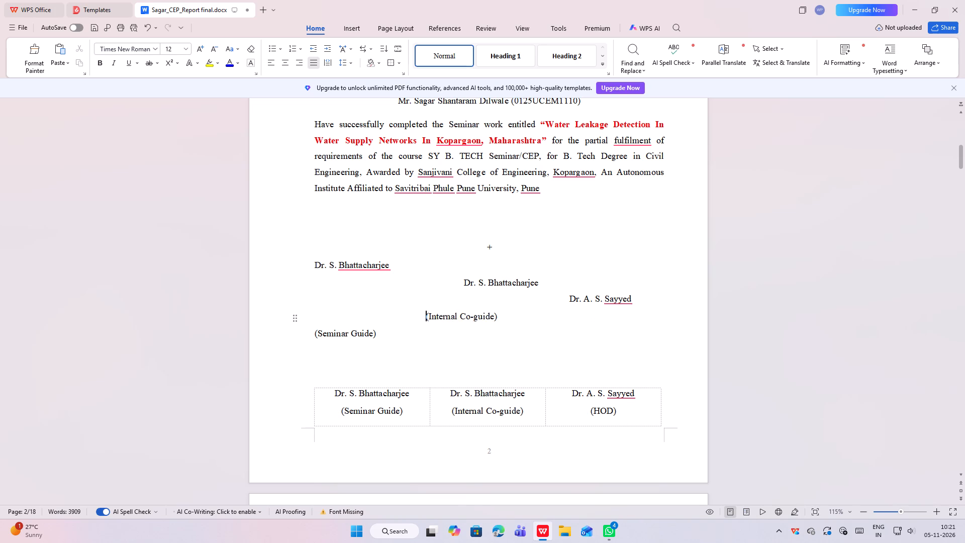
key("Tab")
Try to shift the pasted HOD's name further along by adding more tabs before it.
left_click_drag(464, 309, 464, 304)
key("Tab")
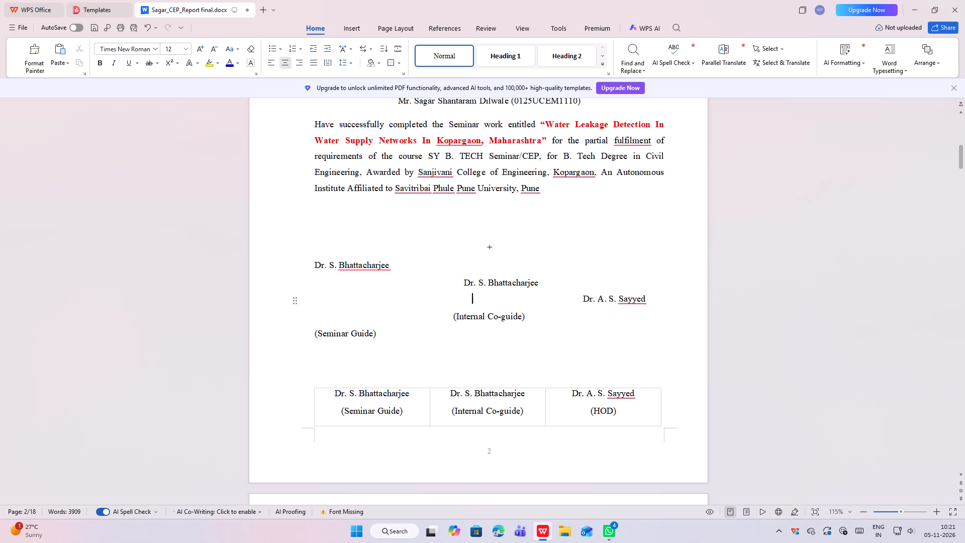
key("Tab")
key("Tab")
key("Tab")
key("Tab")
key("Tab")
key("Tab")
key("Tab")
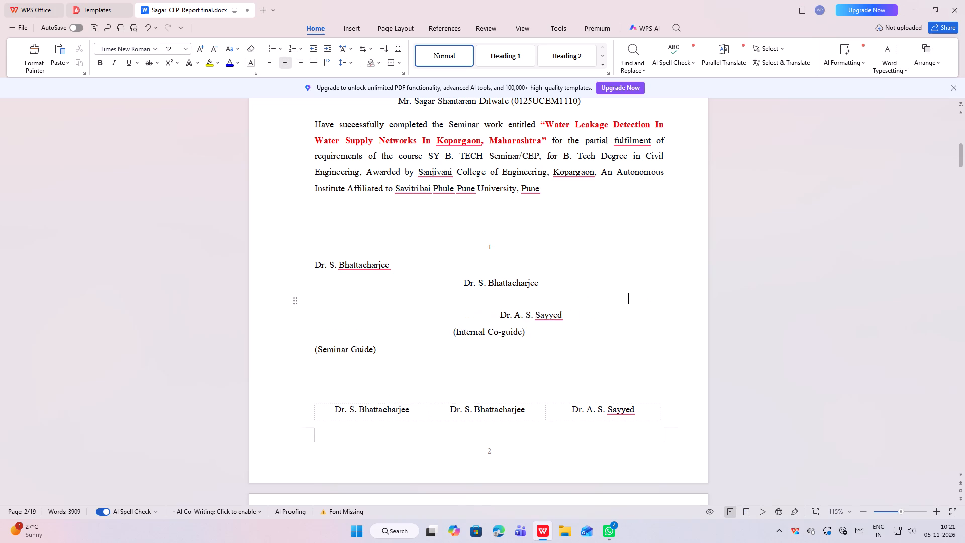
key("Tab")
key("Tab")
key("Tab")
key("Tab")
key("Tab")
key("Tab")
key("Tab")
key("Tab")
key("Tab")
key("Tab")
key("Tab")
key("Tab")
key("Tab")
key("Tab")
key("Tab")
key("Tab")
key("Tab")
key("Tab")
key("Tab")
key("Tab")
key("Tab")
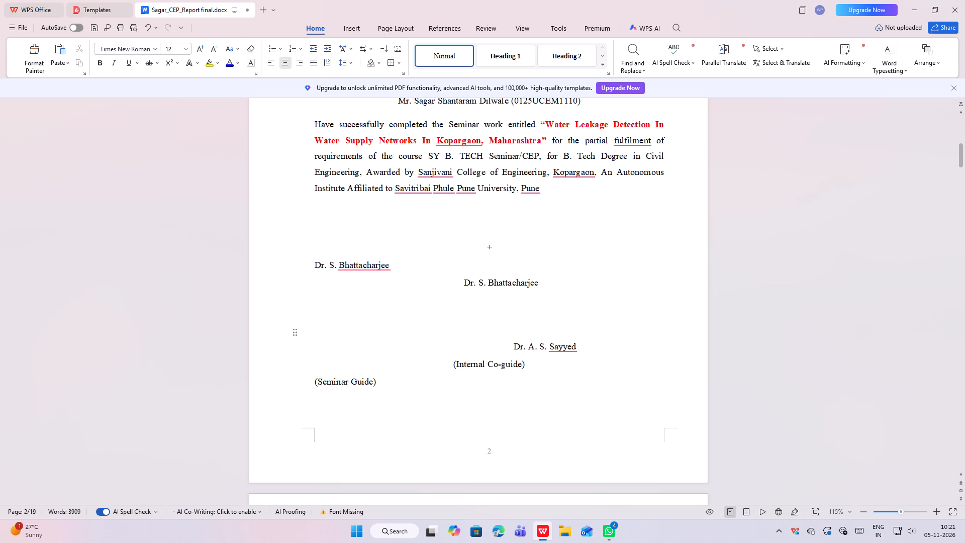
Undo all the plain-text signature edits on the certificate page, back to only the original three-column signature table.
key("ctrl+z")
key("ctrl+z")
key("ctrl+z")
key("ctrl+z")
key("ctrl+z")
key("ctrl+z")
key("ctrl+z")
key("ctrl+z")
key("ctrl+z")
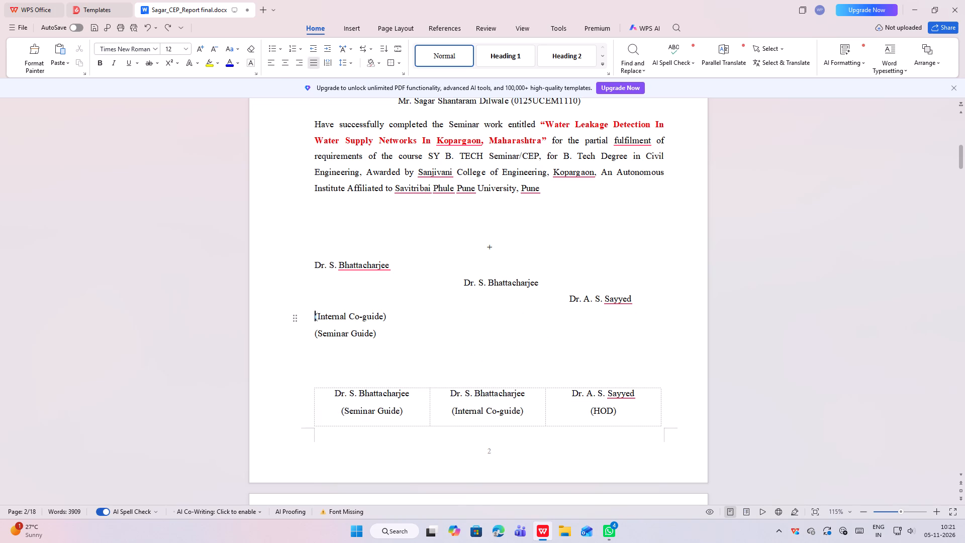
key("ctrl+z")
key("ctrl+z")
key("ctrl+z")
key("ctrl+z")
key("ctrl+z")
key("ctrl+z")
key("ctrl+z")
key("ctrl+z")
key("ctrl+z")
key("ctrl+z")
key("ctrl+z")
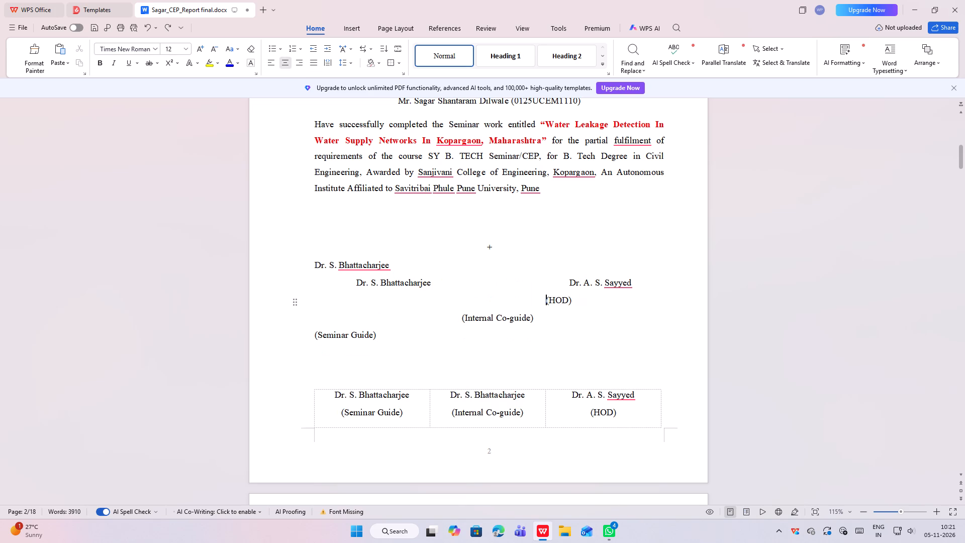
key("ctrl+z")
key("ctrl+z")
key("ctrl+z")
key("ctrl+z")
key("ctrl+z")
key("ctrl+z")
key("ctrl+z")
key("ctrl+z")
key("ctrl+z")
key("ctrl+z")
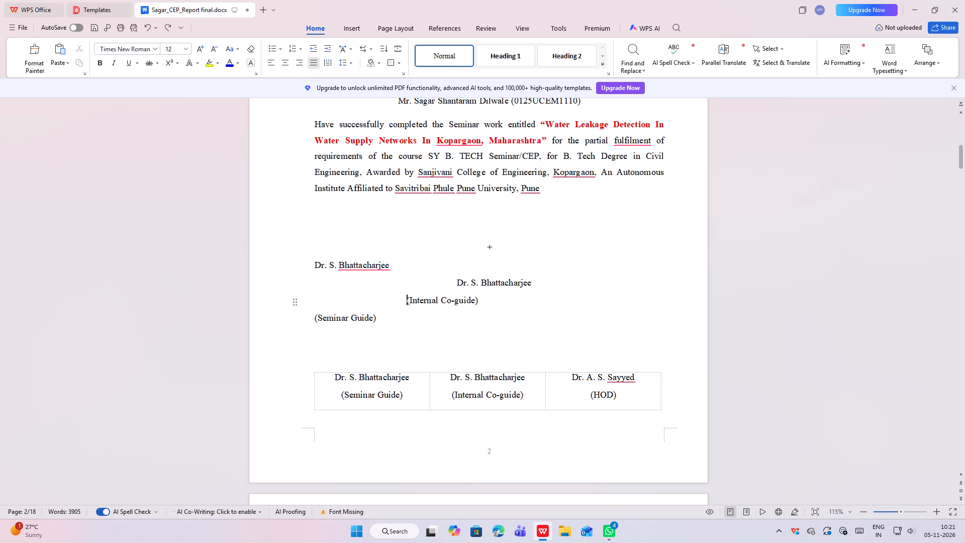
key("ctrl+z")
key("ctrl+z")
key("ctrl+z")
key("ctrl+z")
key("ctrl+z")
key("ctrl+z")
key("ctrl+z")
key("ctrl+z")
key("ctrl+z")
key("ctrl+z")
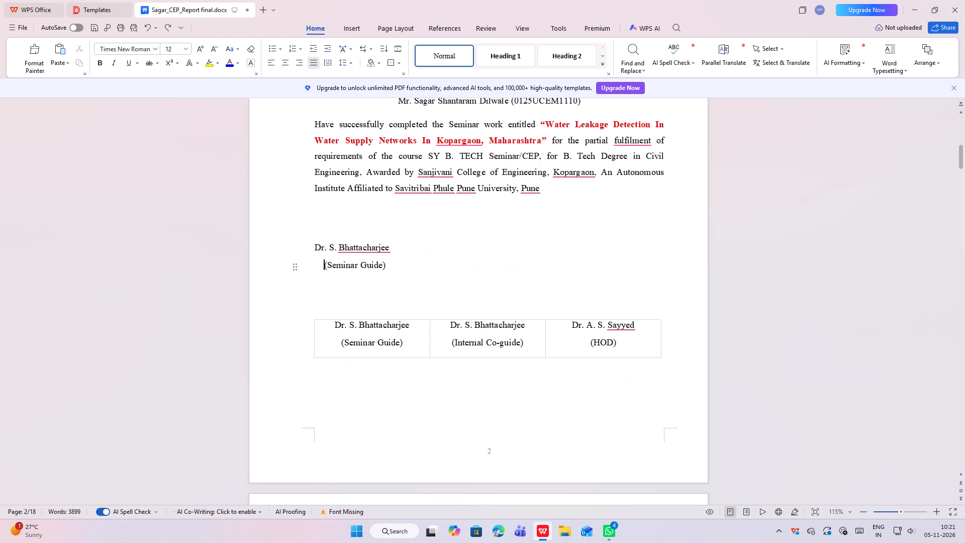
key("ctrl+z")
key("ctrl+z")
key("ctrl+z")
key("ctrl+z")
key("ctrl+z")
key("ctrl+z")
key("ctrl+z")
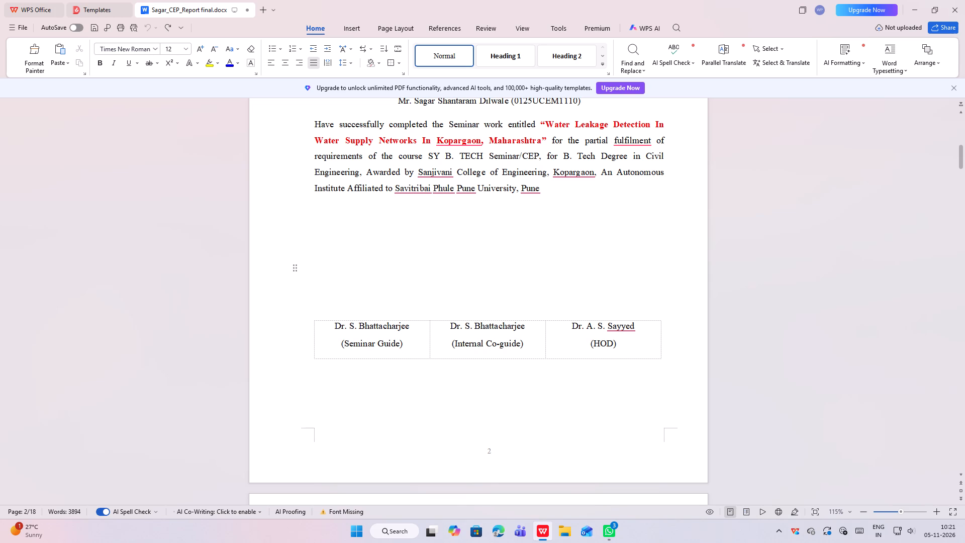
Look through the report from the certificate page to the Chapter 3 Methodology page, checking the layout of headings and text.
scroll(450, 391, "down", 17)
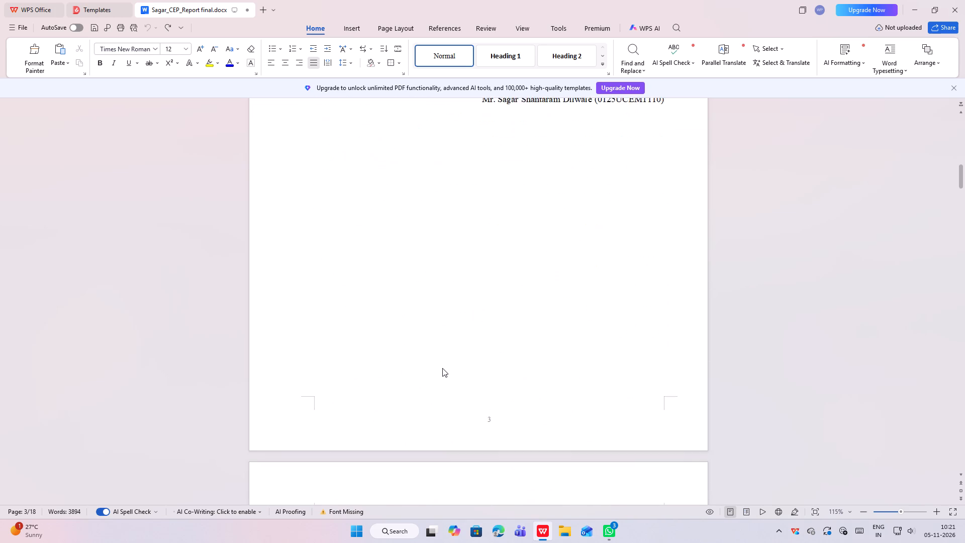
scroll(442, 368, "down", 16)
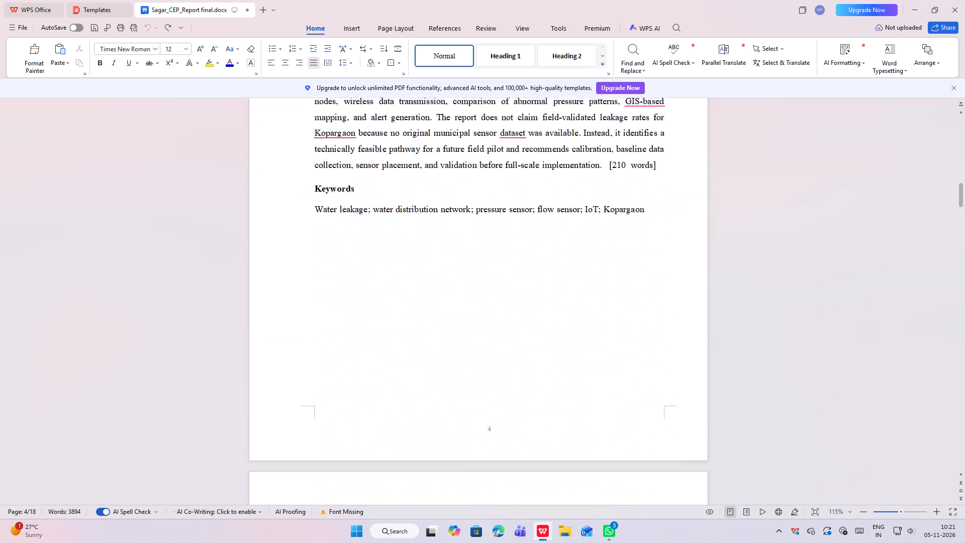
scroll(438, 348, "down", 11)
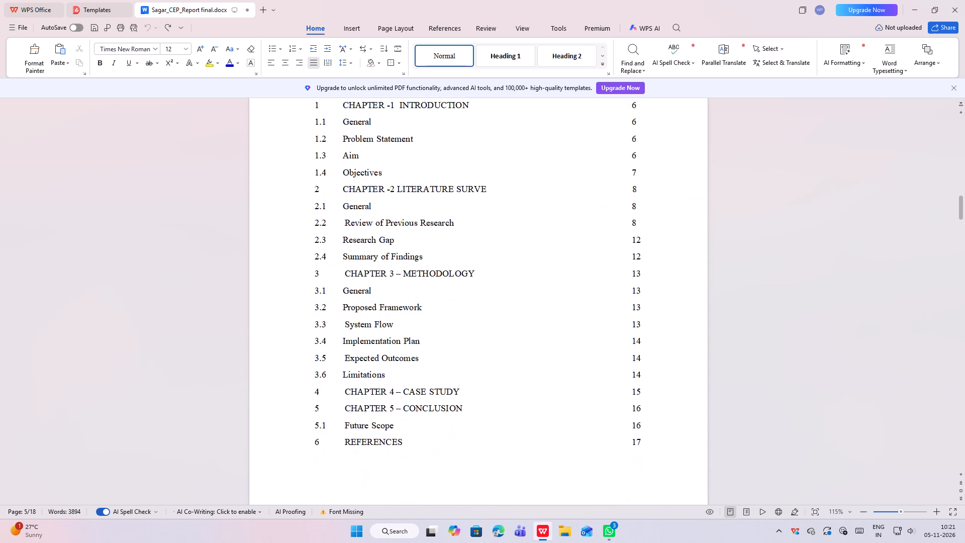
scroll(437, 335, "down", 12)
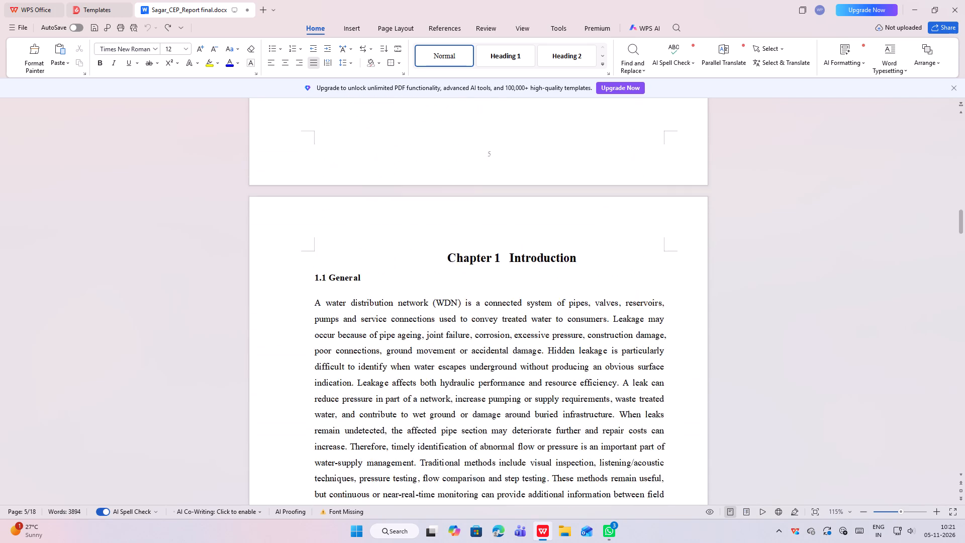
scroll(439, 329, "down", 4)
scroll(439, 329, "up", 2)
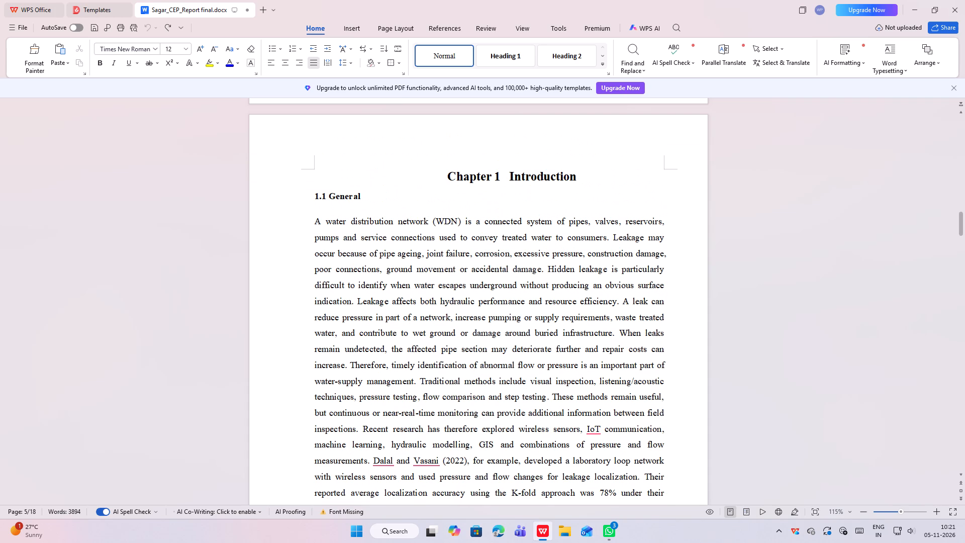
scroll(436, 340, "down", 10)
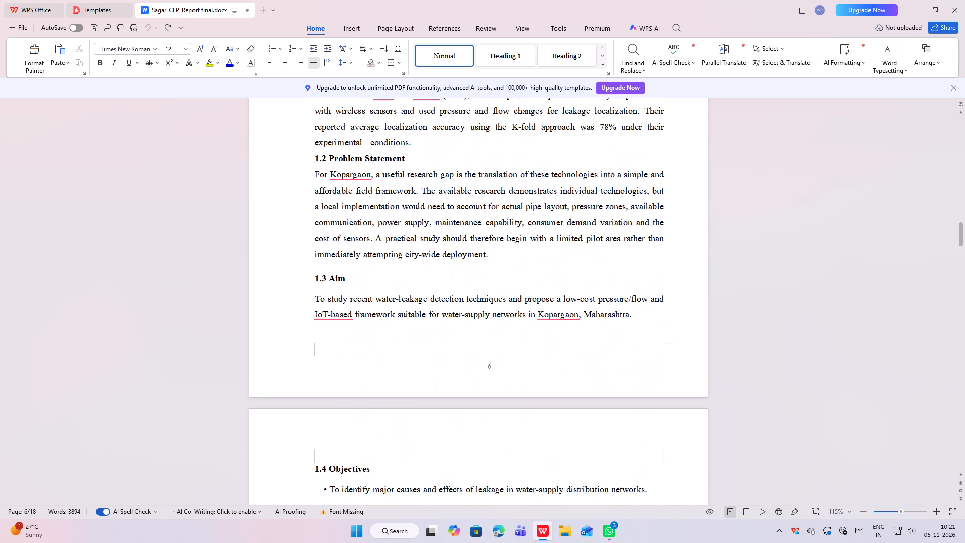
scroll(436, 340, "down", 11)
scroll(436, 340, "up", 1)
scroll(436, 340, "down", 9)
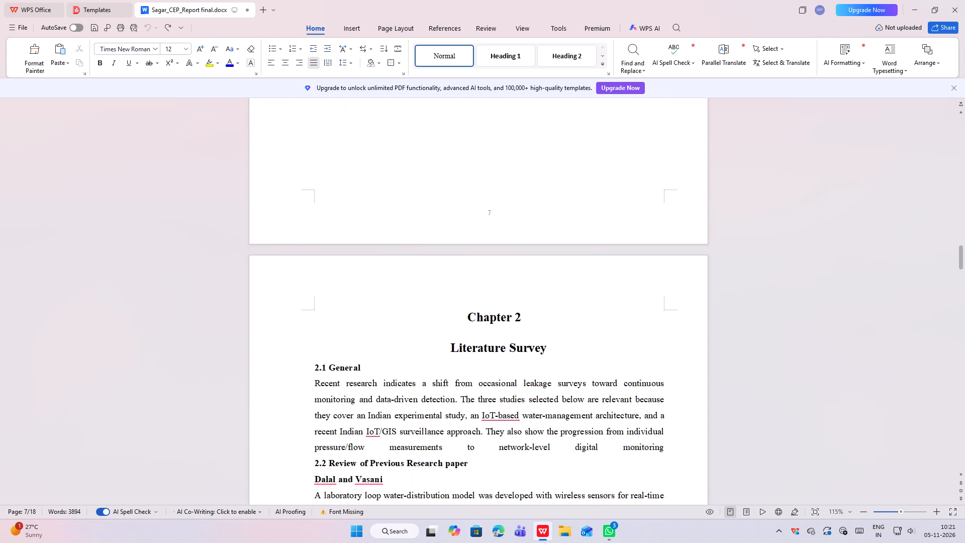
scroll(436, 340, "up", 1)
scroll(436, 340, "down", 6)
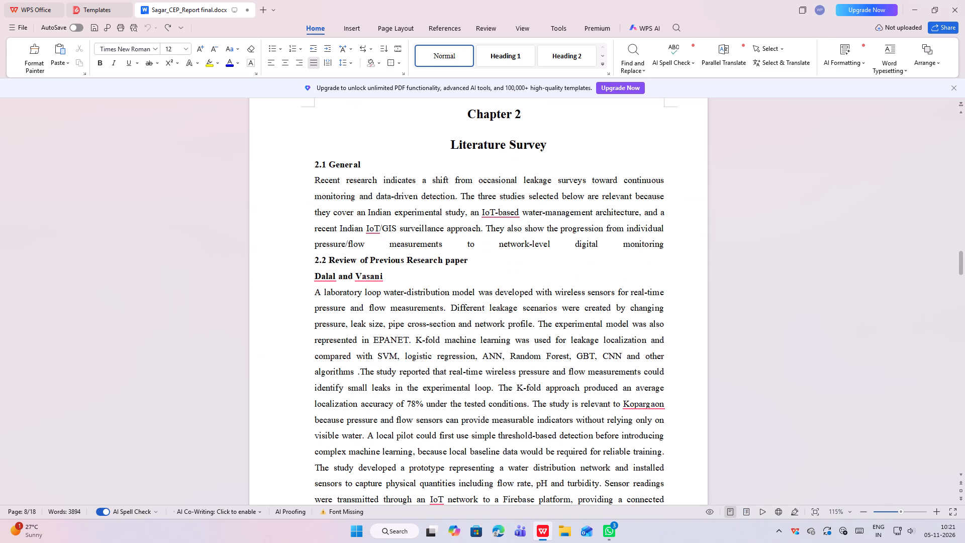
scroll(389, 338, "down", 15)
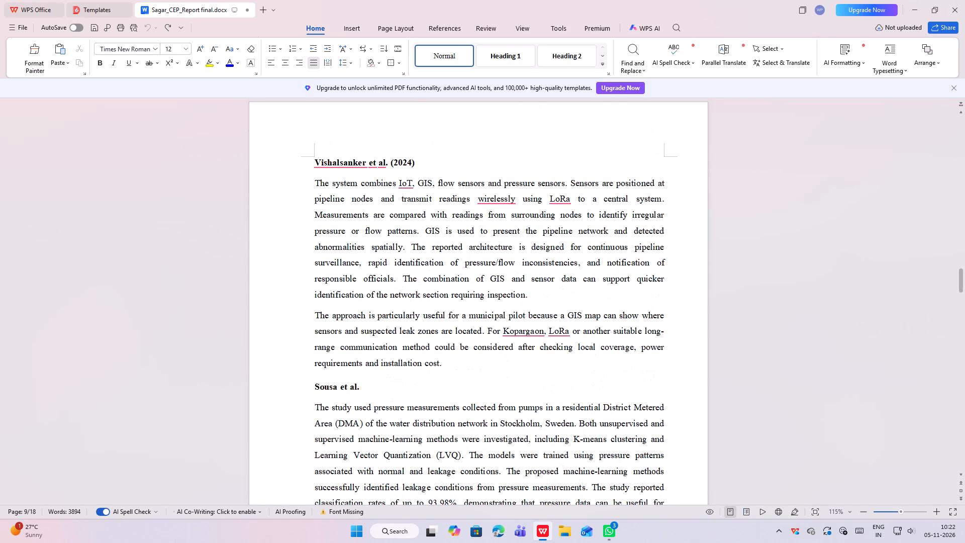
scroll(391, 337, "down", 7)
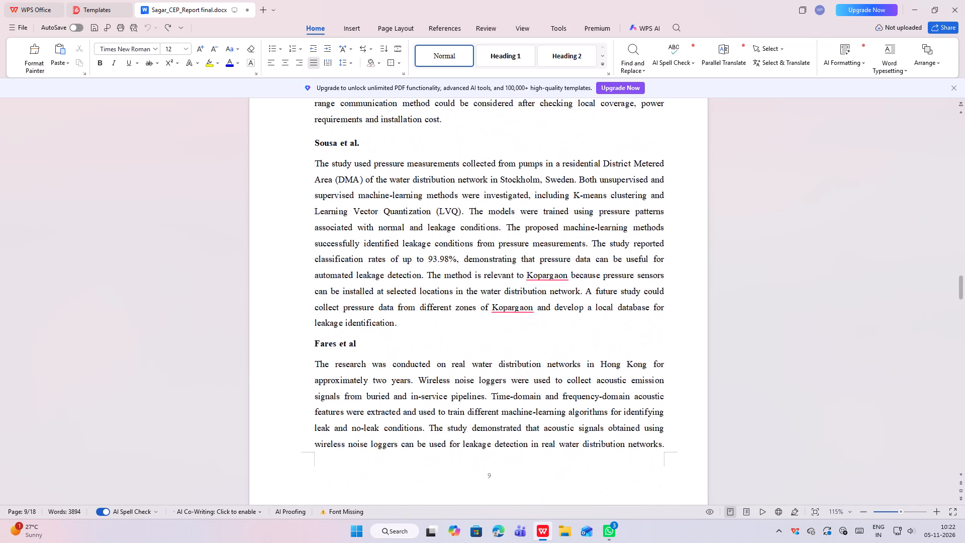
scroll(391, 337, "down", 7)
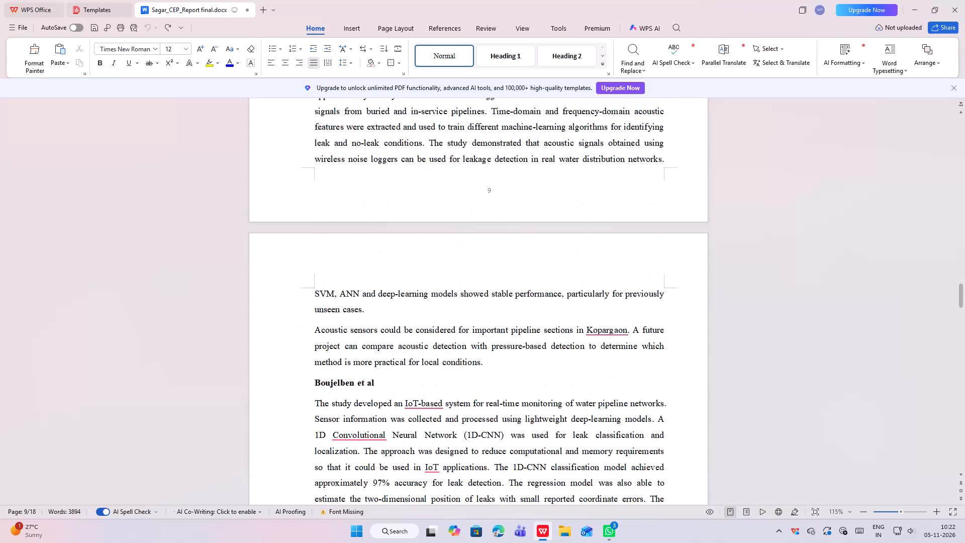
scroll(391, 337, "down", 14)
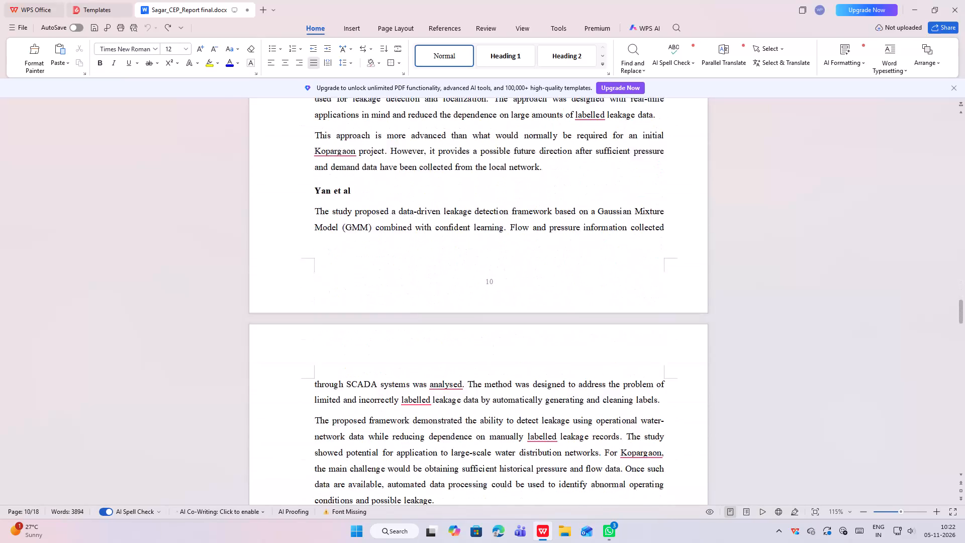
scroll(391, 337, "down", 11)
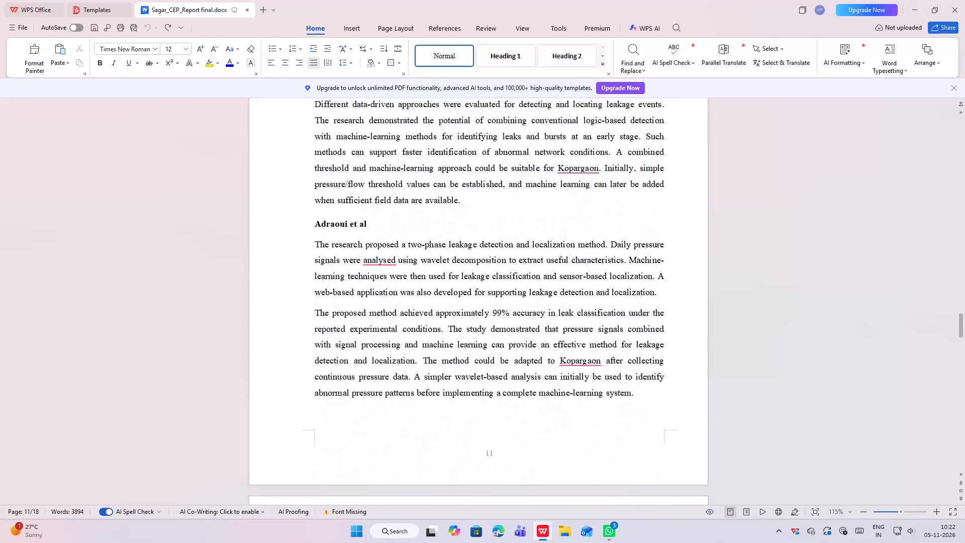
scroll(391, 338, "down", 10)
scroll(391, 338, "down", 12)
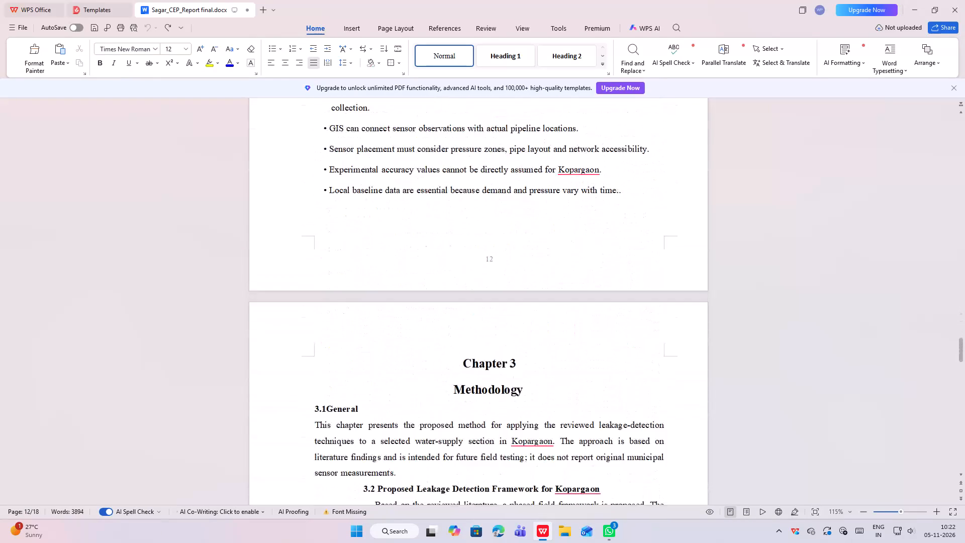
scroll(391, 338, "down", 6)
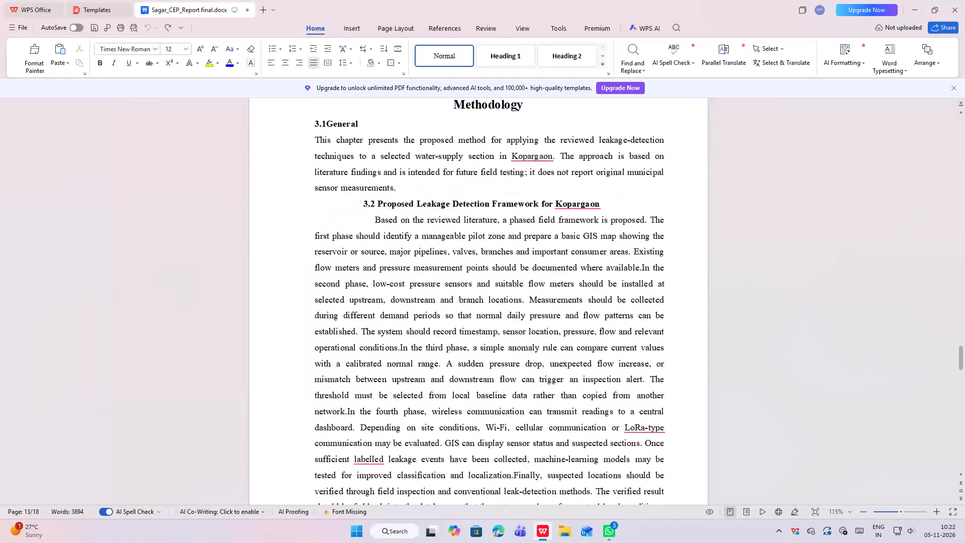
Delete the run of spaces indenting the heading "3.2 Proposed Leakage Detection Framework for Kopargaon".
left_click(359, 204)
key("BackSpace")
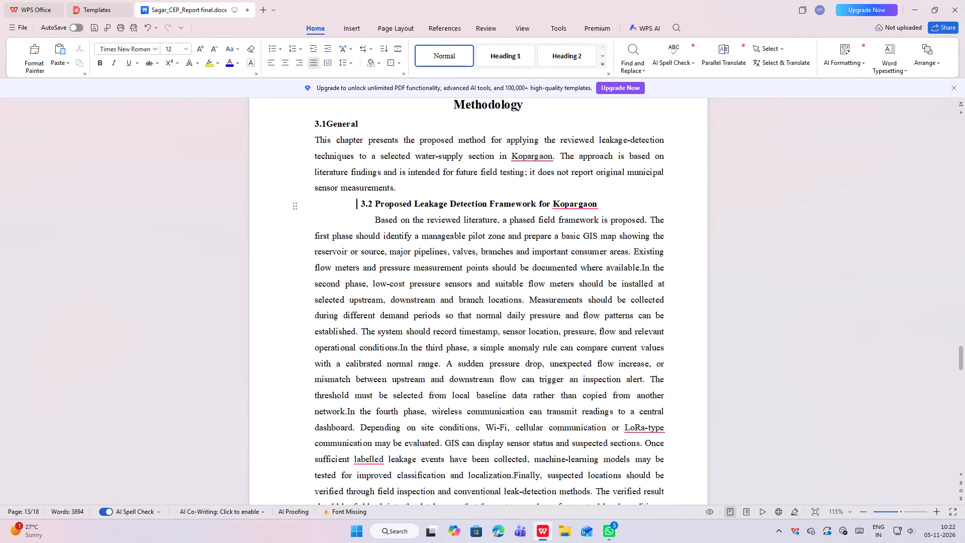
key("BackSpace")
key("BackSpace")
key("BackSpace")
key("BackSpace")
key("BackSpace")
key("BackSpace")
key("BackSpace")
key("BackSpace")
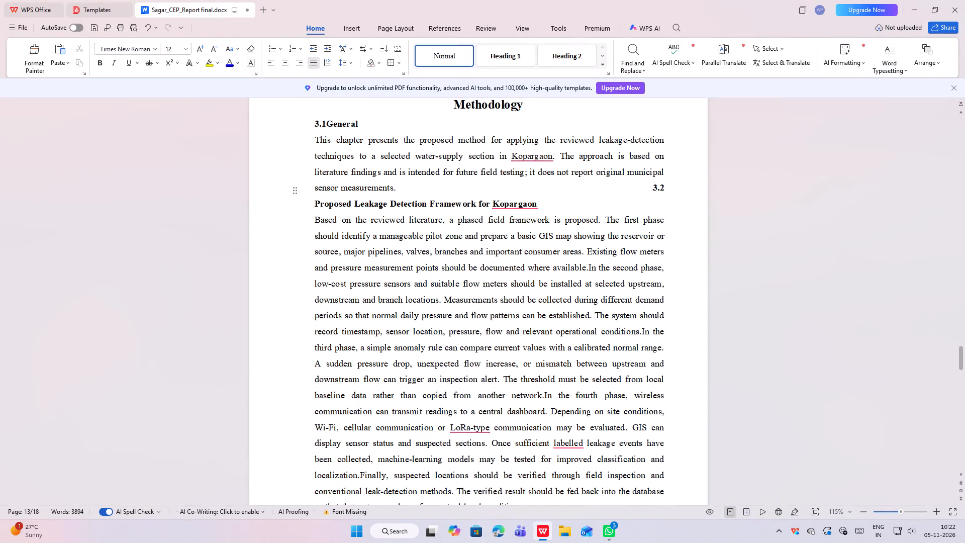
Add spaces before "3.2" so the whole heading sits on its own line at the left margin, after trying a line break.
key("Return")
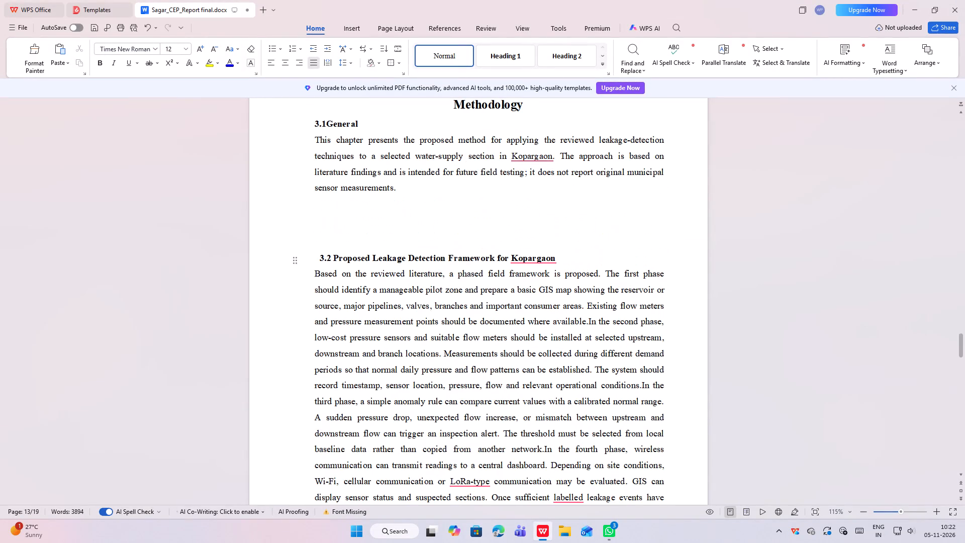
key("BackSpace")
key("space")
key("space")
key("space")
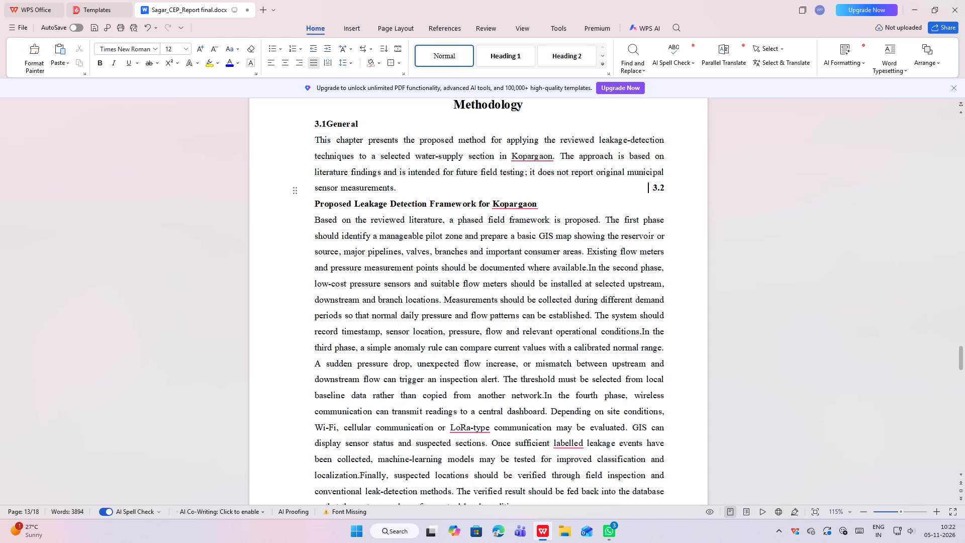
key("space")
key("space")
key("space")
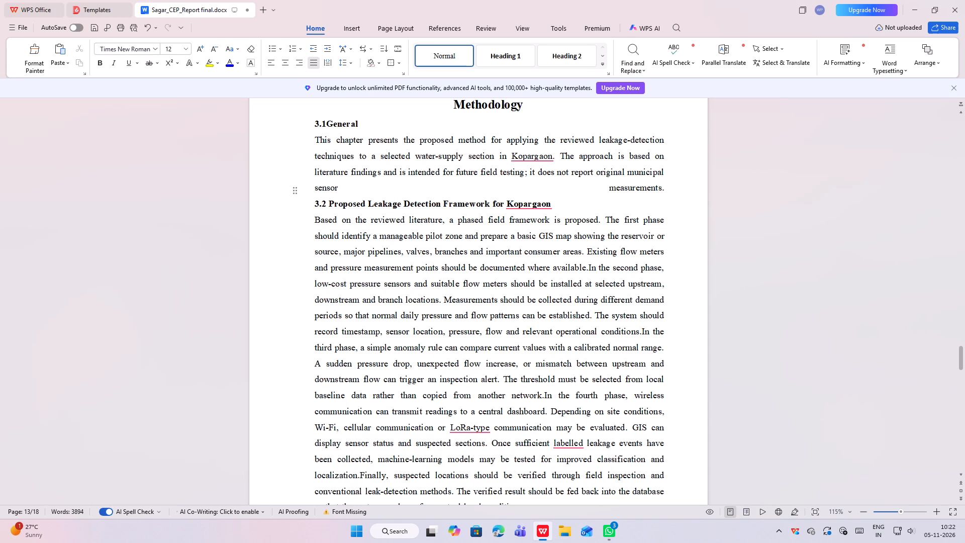
Replace the stretched space between "sensor" and "measurements." at the end of section 3.1 with a tab.
left_click(395, 195)
key("Right")
key("BackSpace")
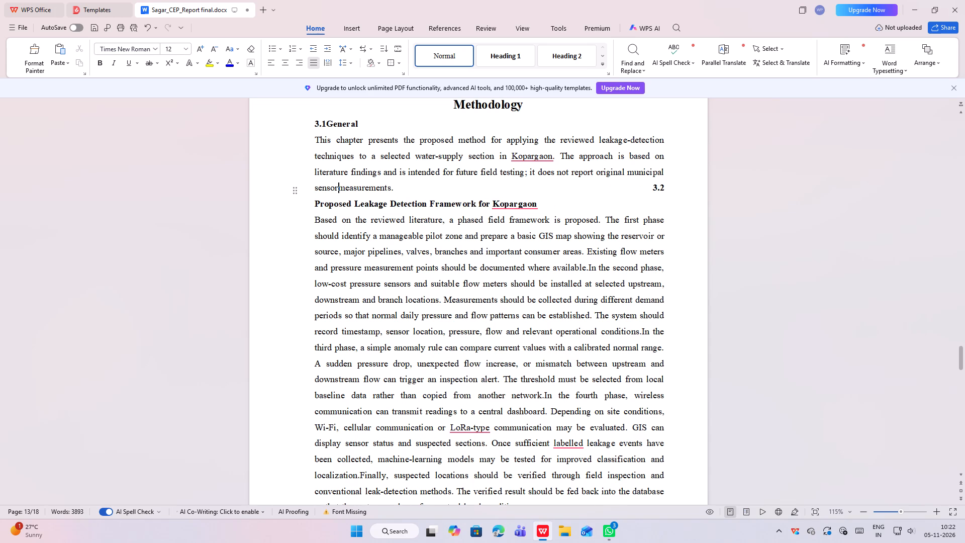
key("Tab")
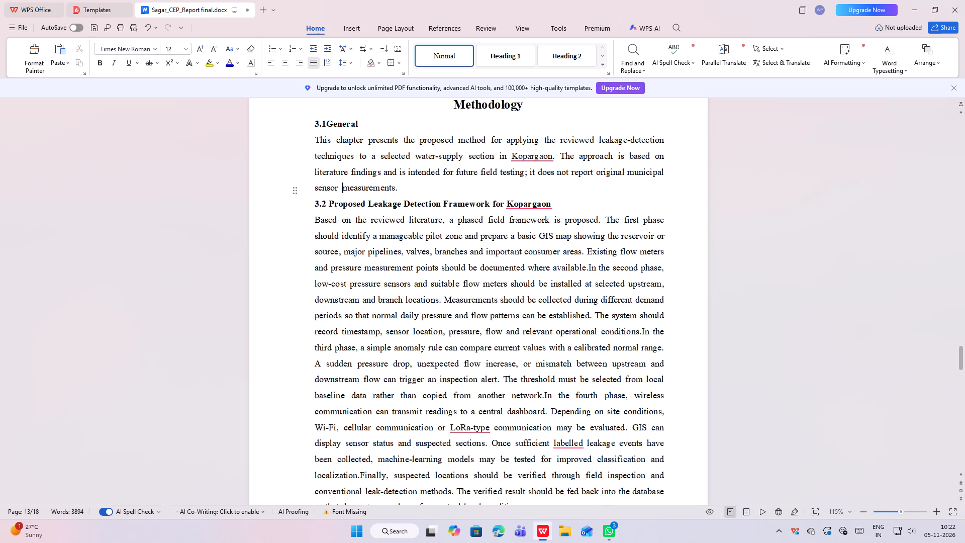
left_click(566, 203)
Look through the rest of the report from section 3.2 to the start of the References, checking heading alignment.
scroll(567, 254, "down", 2)
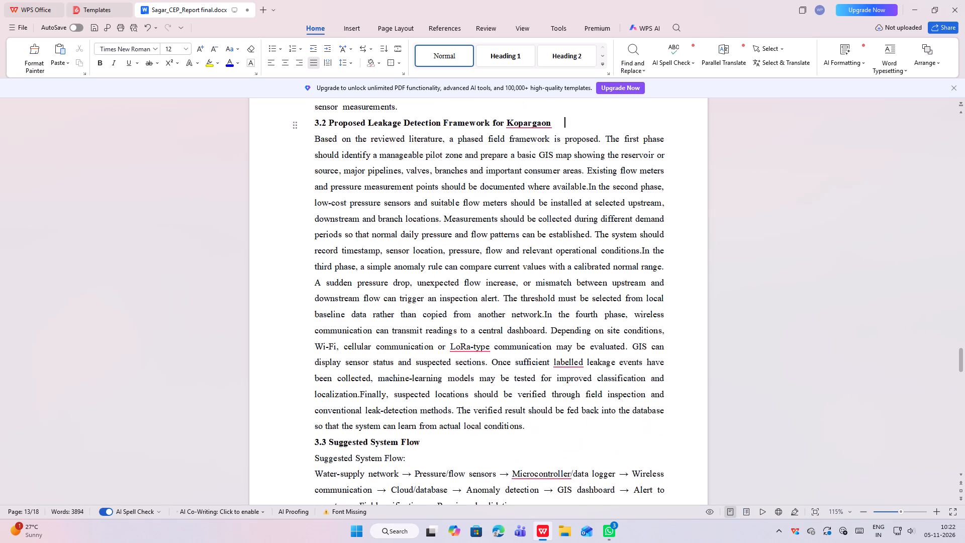
scroll(512, 255, "down", 8)
scroll(456, 270, "down", 4)
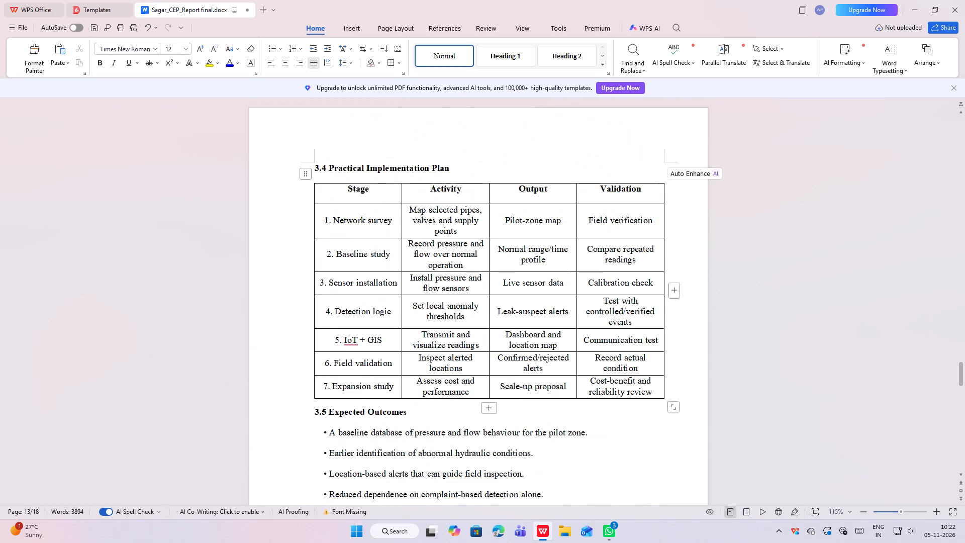
scroll(448, 276, "down", 9)
scroll(383, 319, "down", 20)
scroll(391, 309, "down", 5)
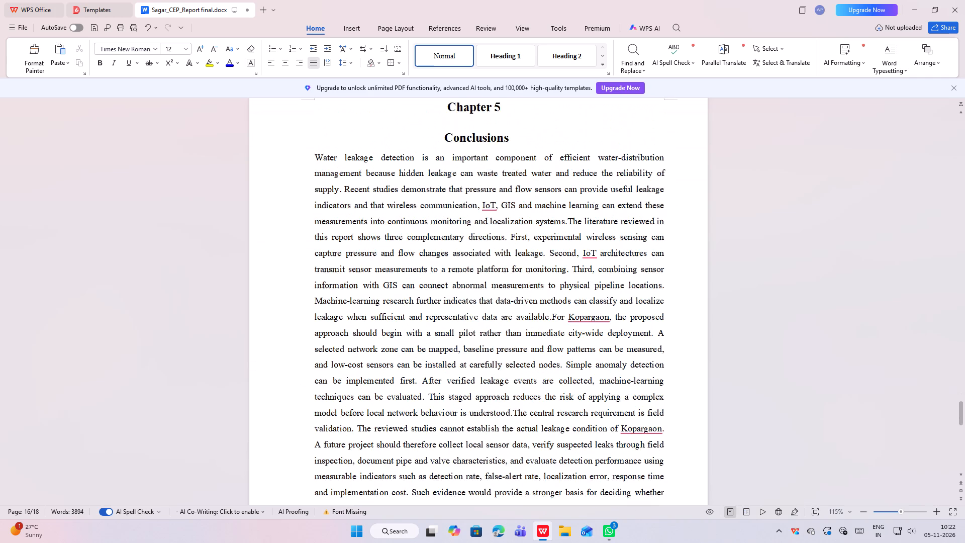
scroll(393, 309, "down", 9)
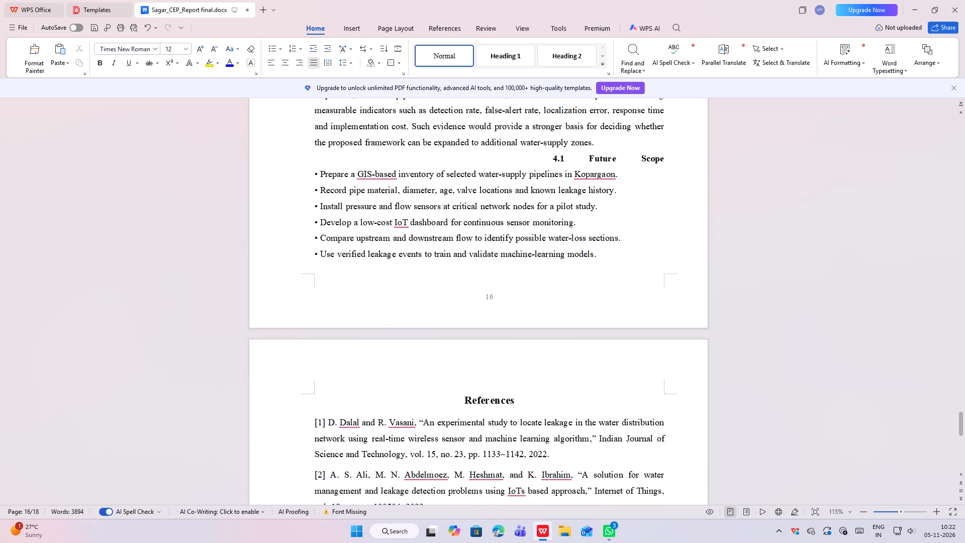
Replace the run of spaces before the heading "4.1 Future Scope" with a single tab.
left_click(542, 157)
key("BackSpace")
key("BackSpace")
key("BackSpace")
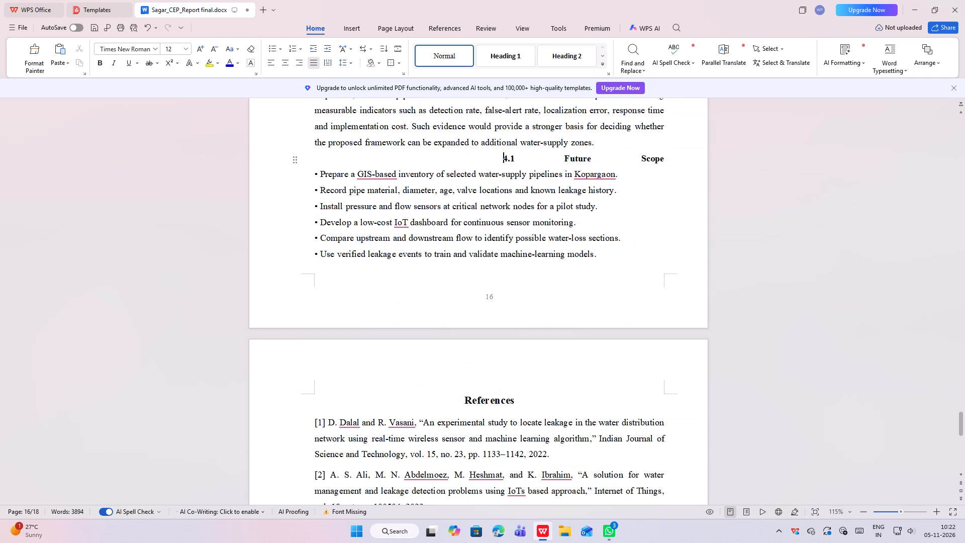
key("BackSpace")
key("BackSpace")
key("BackSpace")
key("BackSpace")
key("BackSpace")
key("BackSpace")
key("BackSpace")
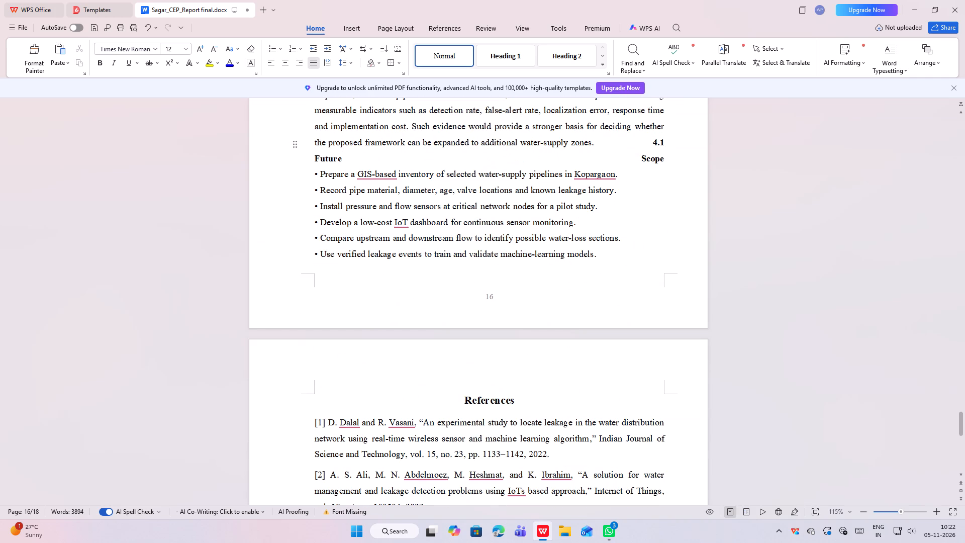
key("Tab")
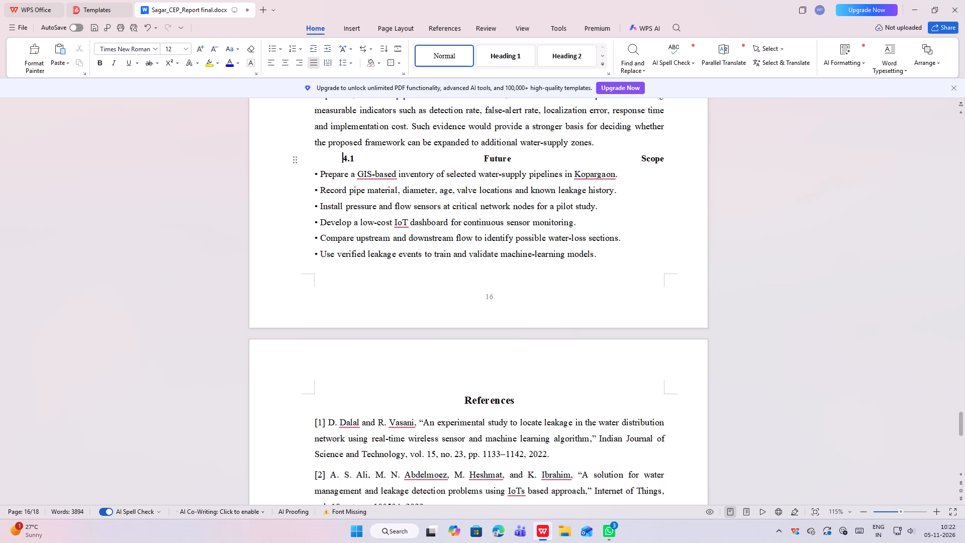
Replace the stretched spaces between "4.1", "Future" and "Scope" in the section 4.1 heading with tabs.
left_click(446, 167)
key("BackSpace")
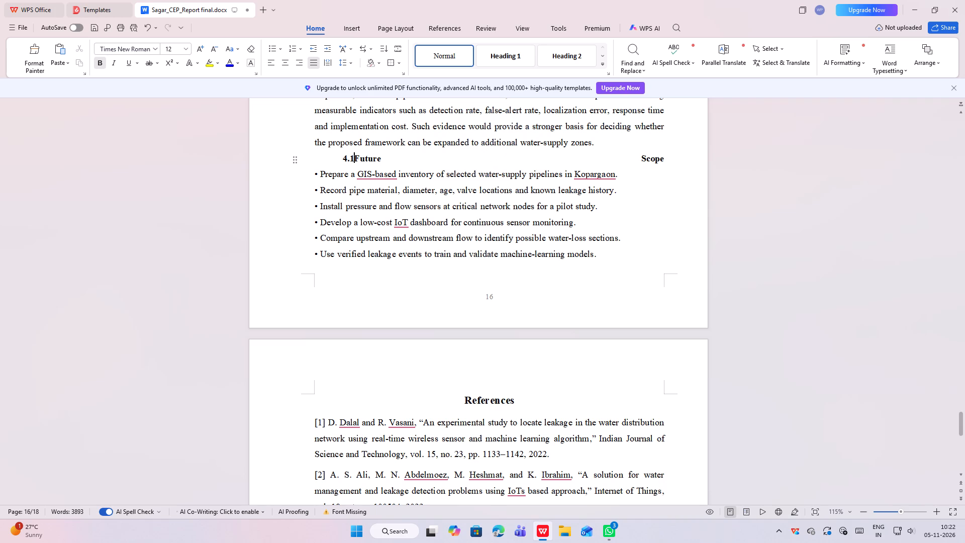
key("Tab")
key("Right")
key("Right")
key("Right")
key("Right")
key("Right")
key("Right")
key("Right")
key("BackSpace")
key("Tab")
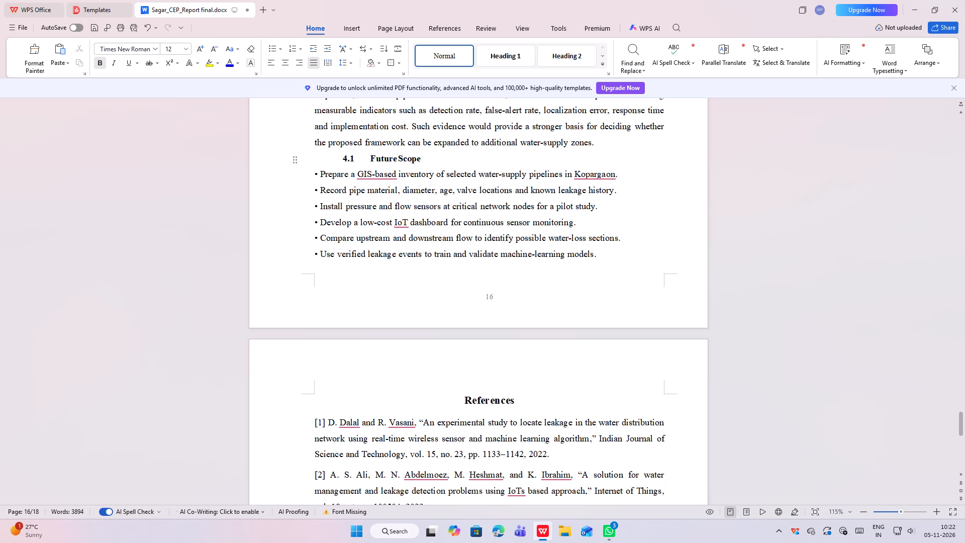
Remove the tabs before and after "4.1" so the Future Scope heading starts at the left margin.
left_click(367, 158)
key("BackSpace")
key("Tab")
key("BackSpace")
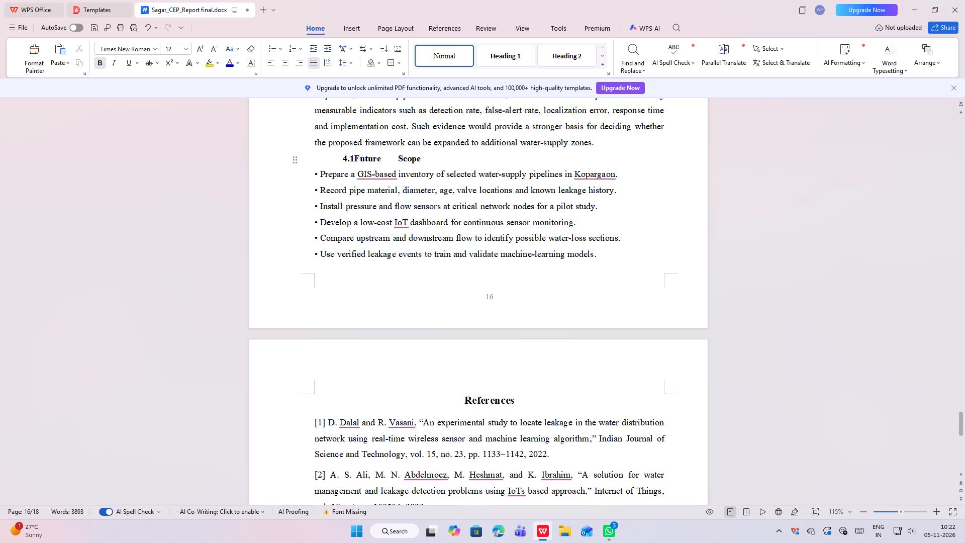
left_click(343, 164)
key("BackSpace")
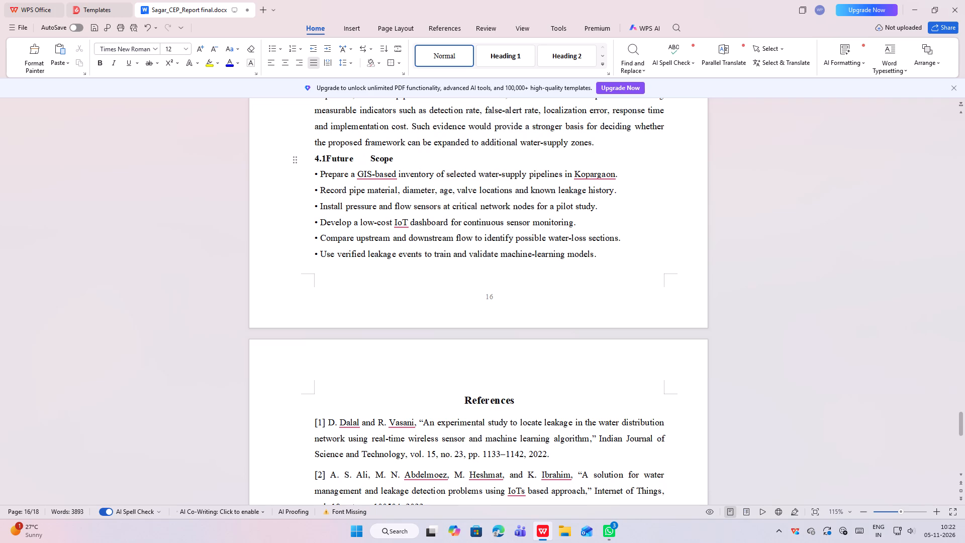
key("Down")
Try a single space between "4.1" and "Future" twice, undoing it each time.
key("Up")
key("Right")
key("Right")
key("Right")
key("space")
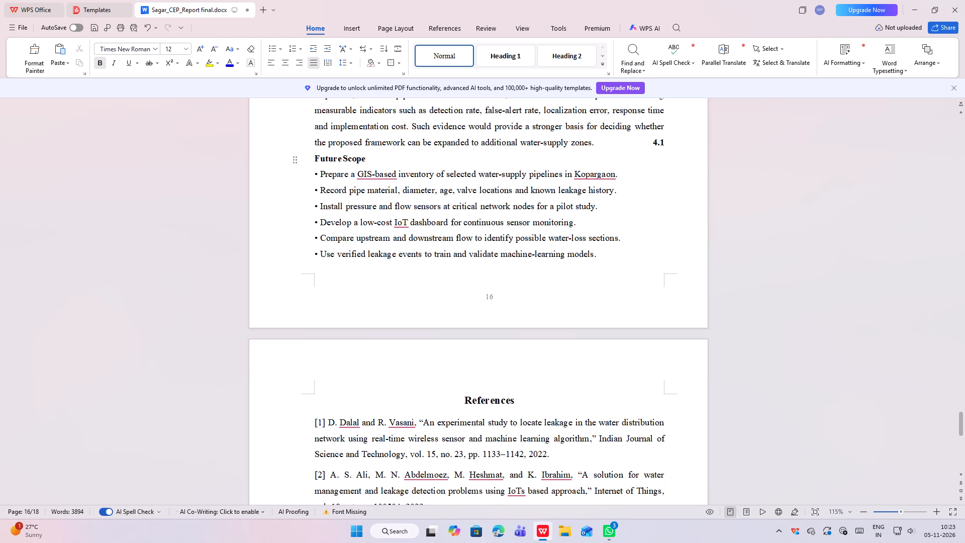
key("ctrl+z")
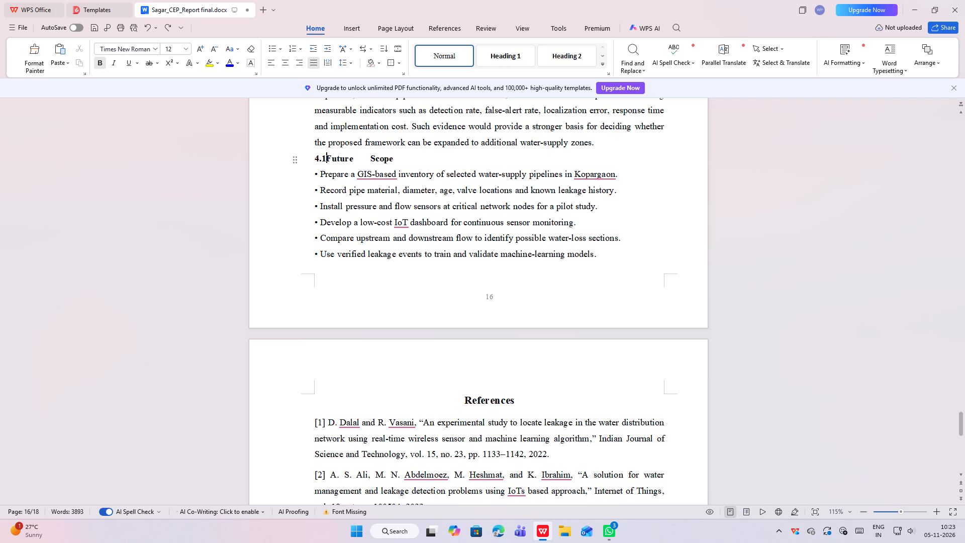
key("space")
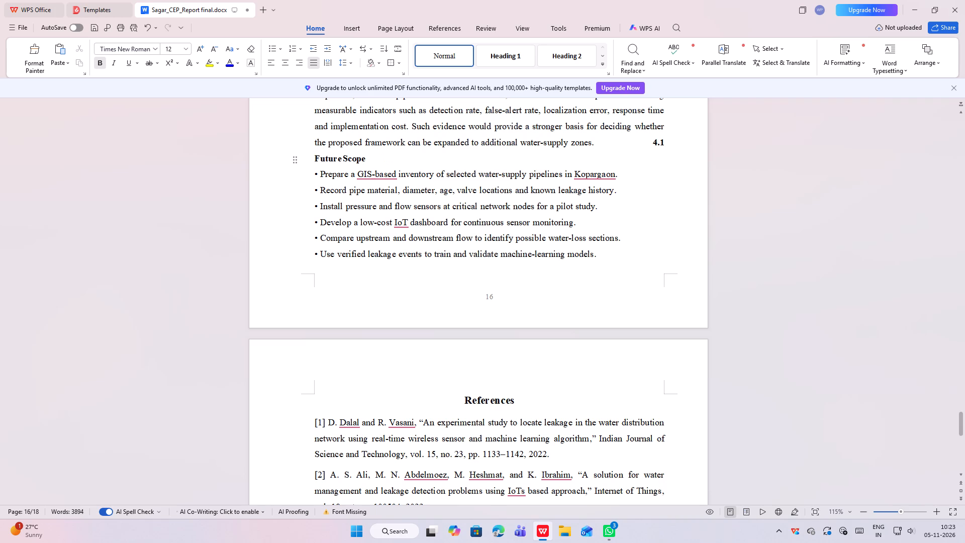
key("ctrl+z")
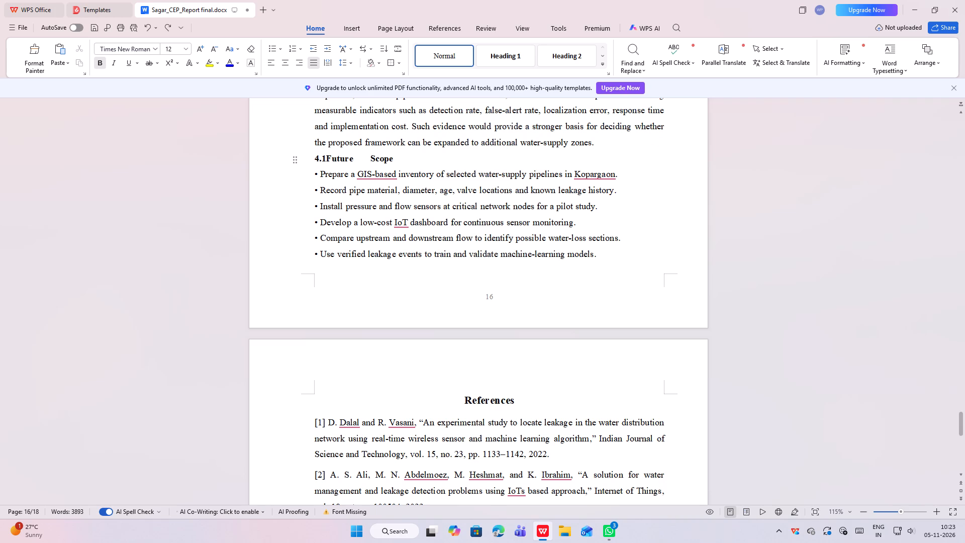
Add four spaces before "4.1" in the Future Scope heading.
left_click(315, 159)
key("space")
key("space")
key("space")
key("space")
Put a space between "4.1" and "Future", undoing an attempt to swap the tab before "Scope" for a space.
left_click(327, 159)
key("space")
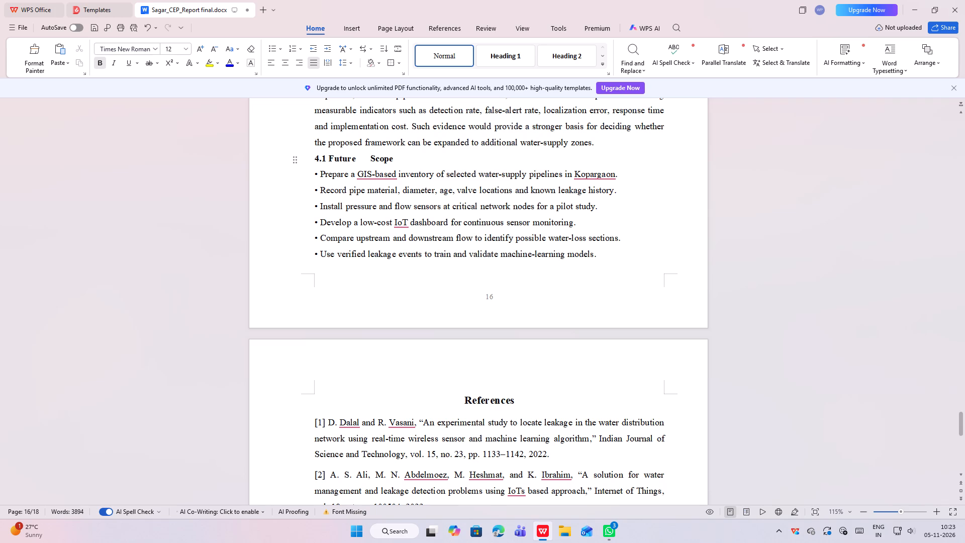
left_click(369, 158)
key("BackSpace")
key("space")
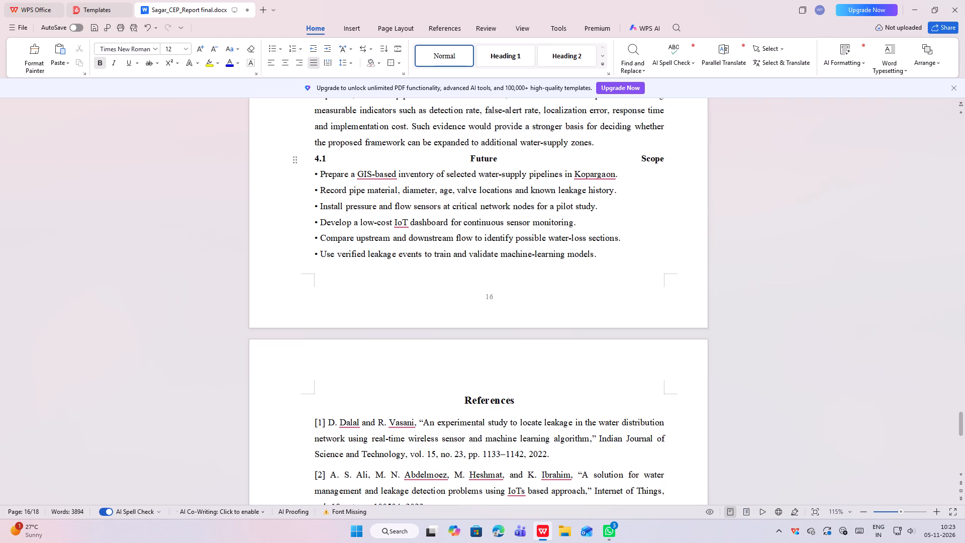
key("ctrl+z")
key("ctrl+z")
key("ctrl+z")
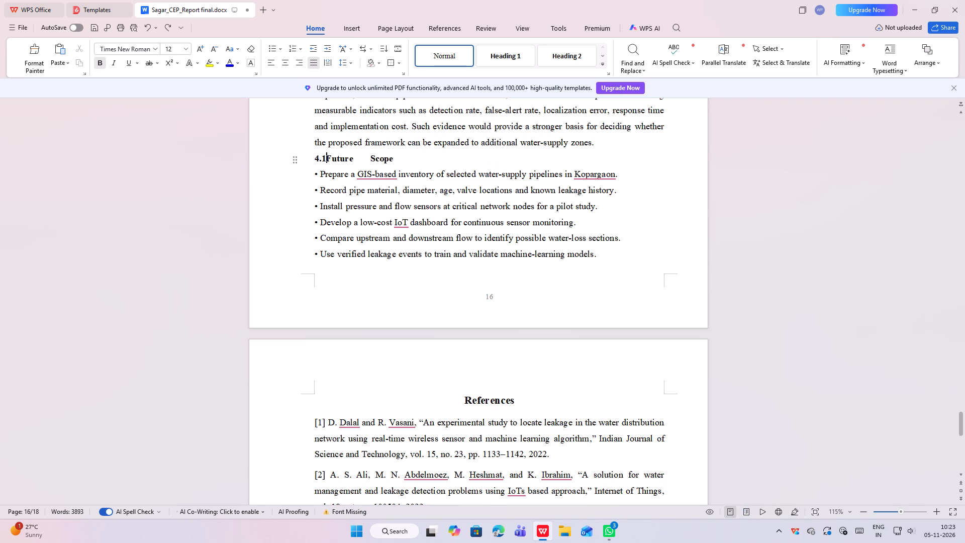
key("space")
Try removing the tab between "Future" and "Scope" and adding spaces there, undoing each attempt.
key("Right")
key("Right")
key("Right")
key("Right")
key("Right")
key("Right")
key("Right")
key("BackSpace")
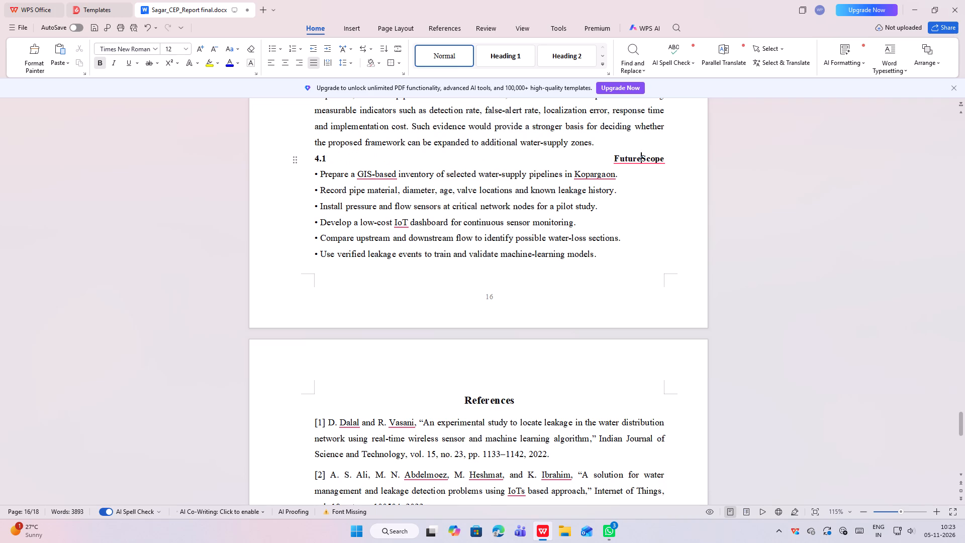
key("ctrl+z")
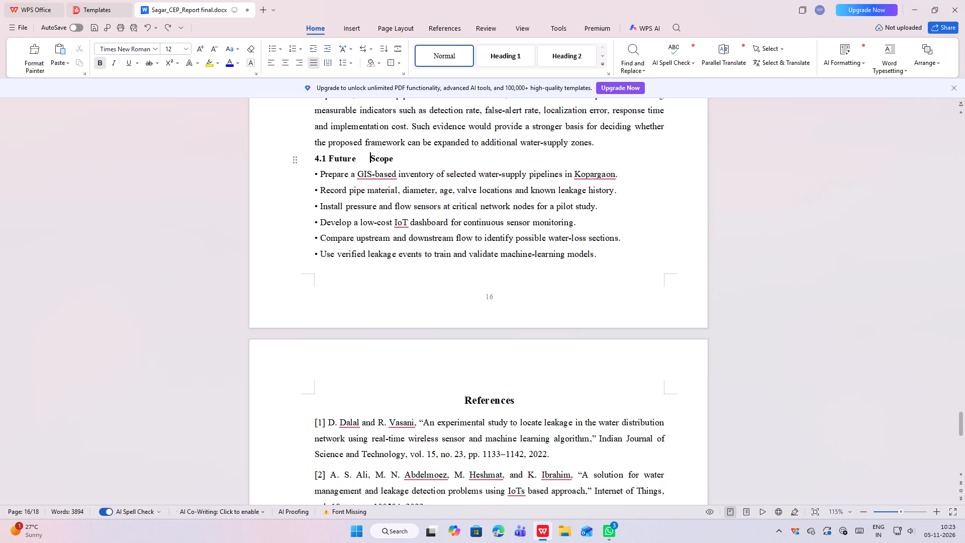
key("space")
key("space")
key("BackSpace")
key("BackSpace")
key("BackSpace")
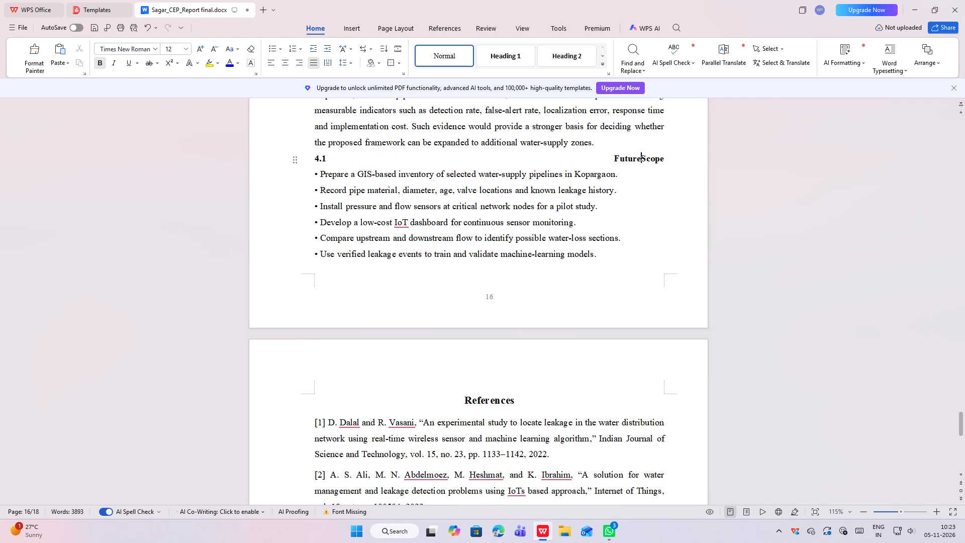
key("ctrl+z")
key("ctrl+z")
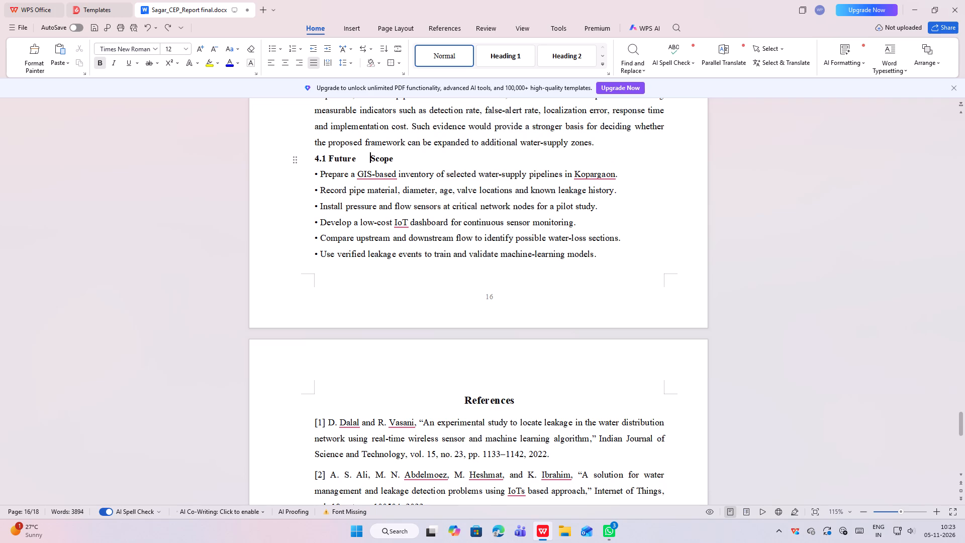
Delete the tab between "Future" and "Scope" and the space after "4.1", joining the heading together.
left_click_drag(359, 162, 367, 159)
key("BackSpace")
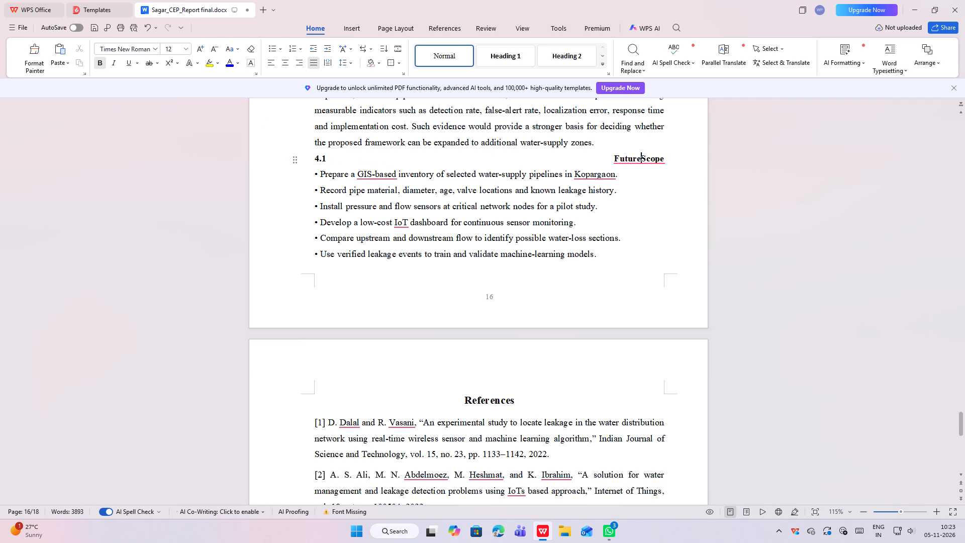
left_click(504, 158)
key("BackSpace")
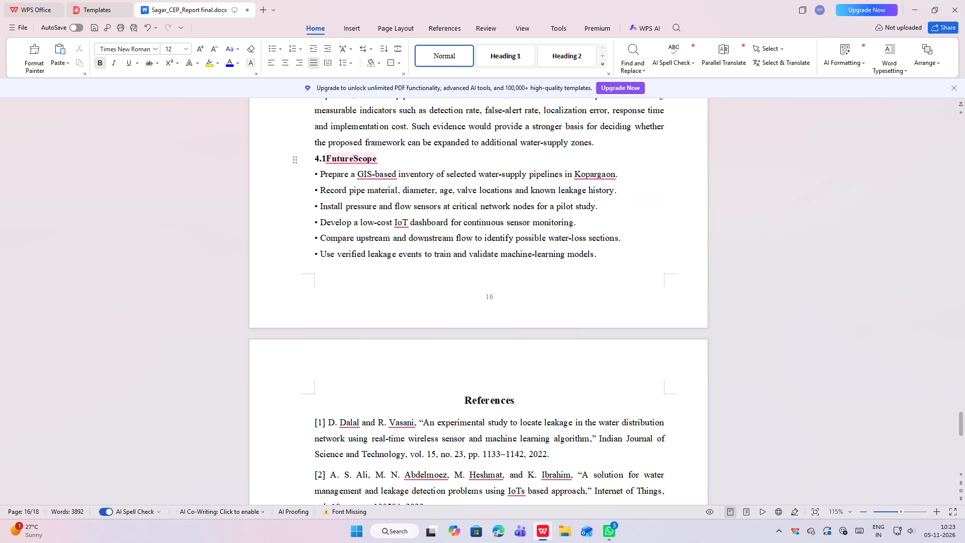
key("space")
key("BackSpace")
Insert one tab after "4.1" and another between "Future" and "Scope" in the heading.
key("Tab")
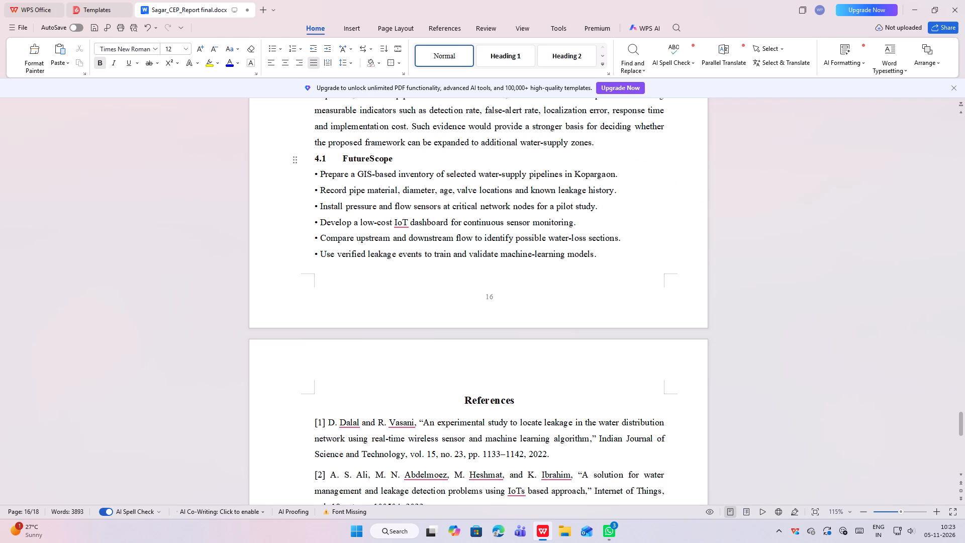
key("Right")
key("Right")
key("Right")
key("Right")
key("Right")
key("Right")
key("Tab")
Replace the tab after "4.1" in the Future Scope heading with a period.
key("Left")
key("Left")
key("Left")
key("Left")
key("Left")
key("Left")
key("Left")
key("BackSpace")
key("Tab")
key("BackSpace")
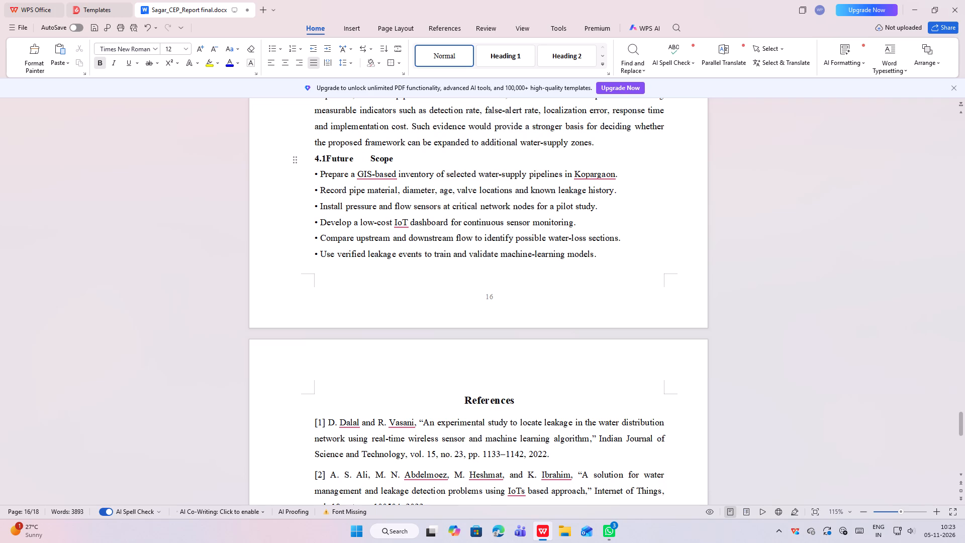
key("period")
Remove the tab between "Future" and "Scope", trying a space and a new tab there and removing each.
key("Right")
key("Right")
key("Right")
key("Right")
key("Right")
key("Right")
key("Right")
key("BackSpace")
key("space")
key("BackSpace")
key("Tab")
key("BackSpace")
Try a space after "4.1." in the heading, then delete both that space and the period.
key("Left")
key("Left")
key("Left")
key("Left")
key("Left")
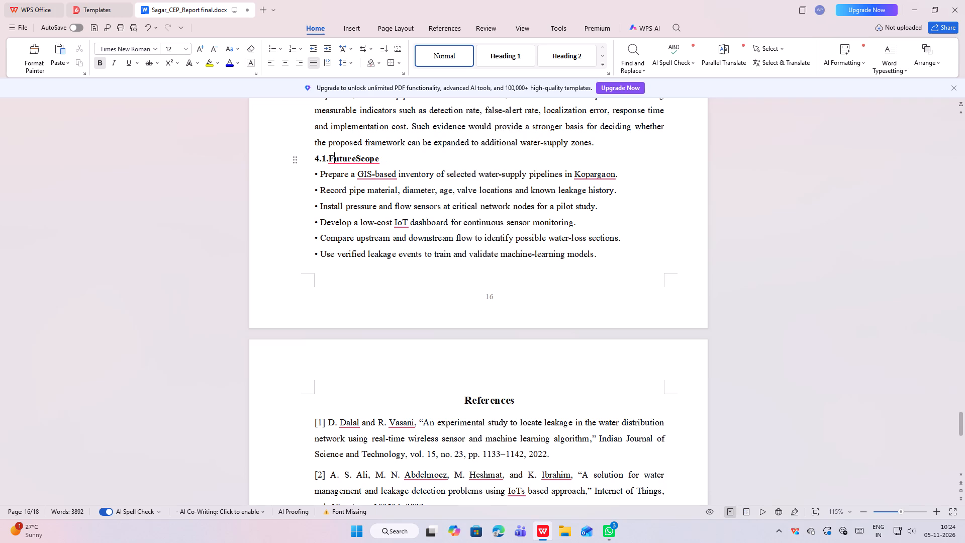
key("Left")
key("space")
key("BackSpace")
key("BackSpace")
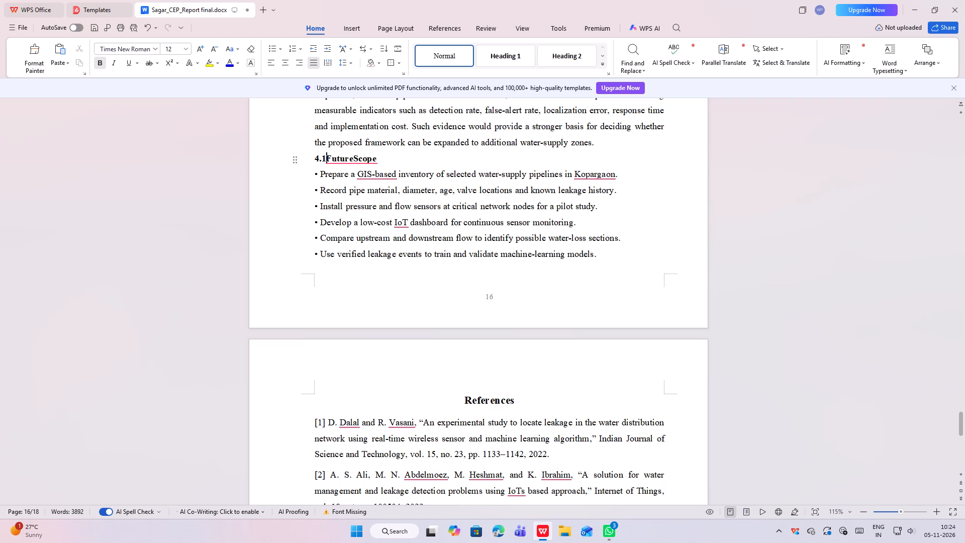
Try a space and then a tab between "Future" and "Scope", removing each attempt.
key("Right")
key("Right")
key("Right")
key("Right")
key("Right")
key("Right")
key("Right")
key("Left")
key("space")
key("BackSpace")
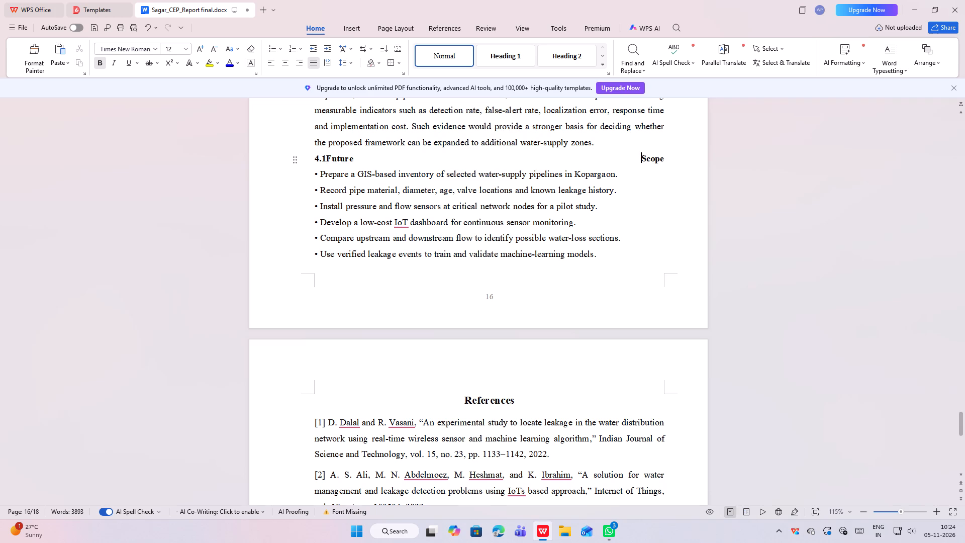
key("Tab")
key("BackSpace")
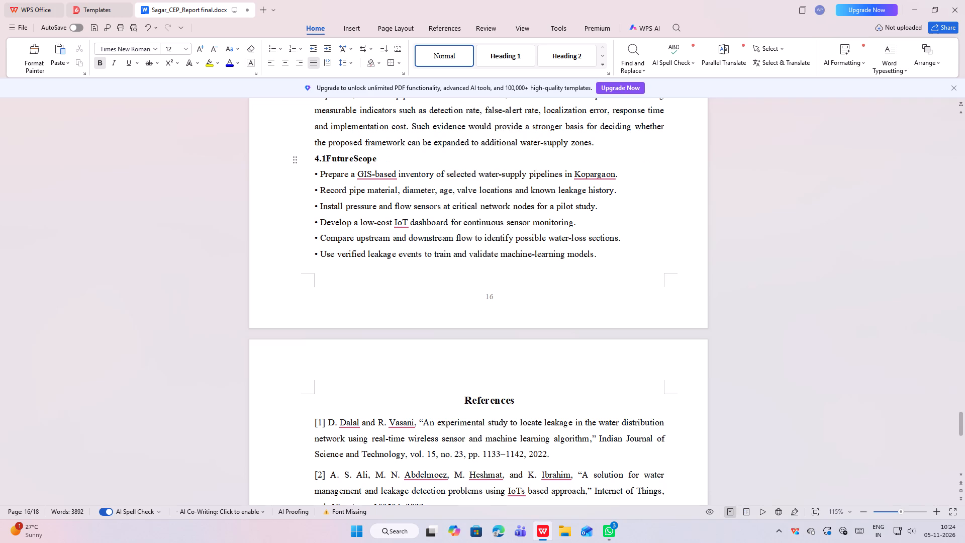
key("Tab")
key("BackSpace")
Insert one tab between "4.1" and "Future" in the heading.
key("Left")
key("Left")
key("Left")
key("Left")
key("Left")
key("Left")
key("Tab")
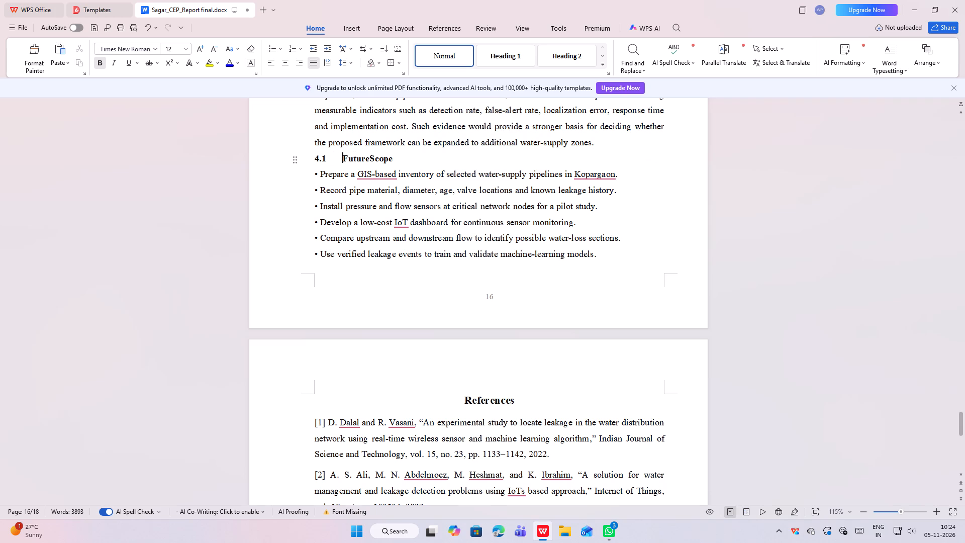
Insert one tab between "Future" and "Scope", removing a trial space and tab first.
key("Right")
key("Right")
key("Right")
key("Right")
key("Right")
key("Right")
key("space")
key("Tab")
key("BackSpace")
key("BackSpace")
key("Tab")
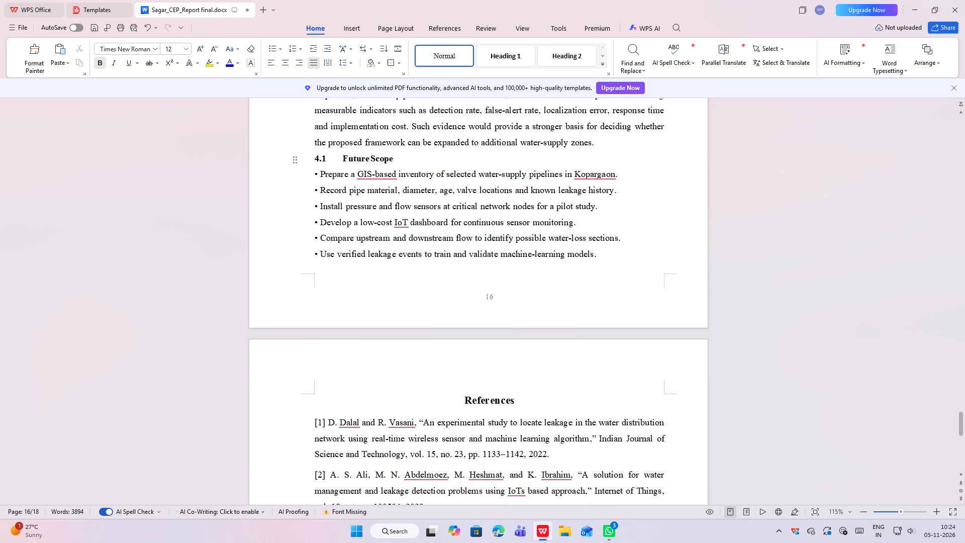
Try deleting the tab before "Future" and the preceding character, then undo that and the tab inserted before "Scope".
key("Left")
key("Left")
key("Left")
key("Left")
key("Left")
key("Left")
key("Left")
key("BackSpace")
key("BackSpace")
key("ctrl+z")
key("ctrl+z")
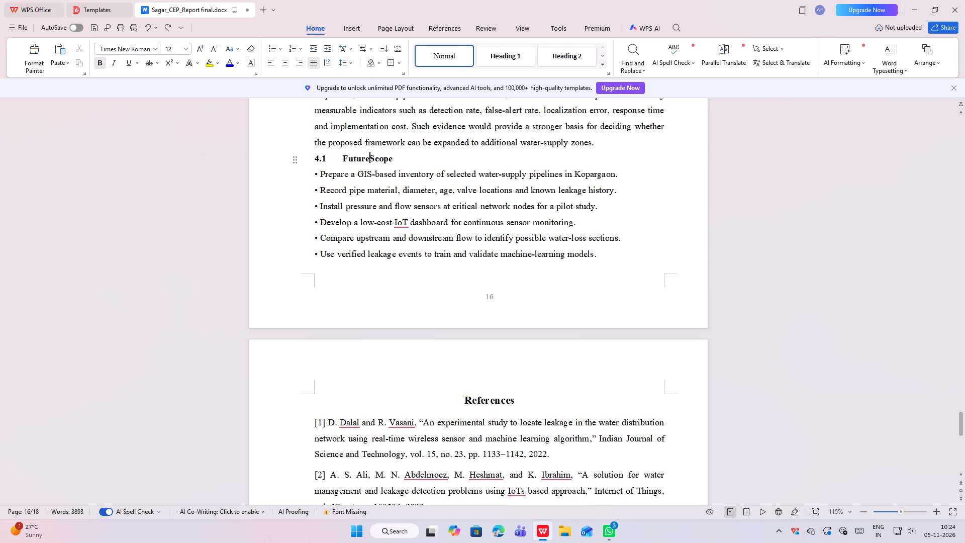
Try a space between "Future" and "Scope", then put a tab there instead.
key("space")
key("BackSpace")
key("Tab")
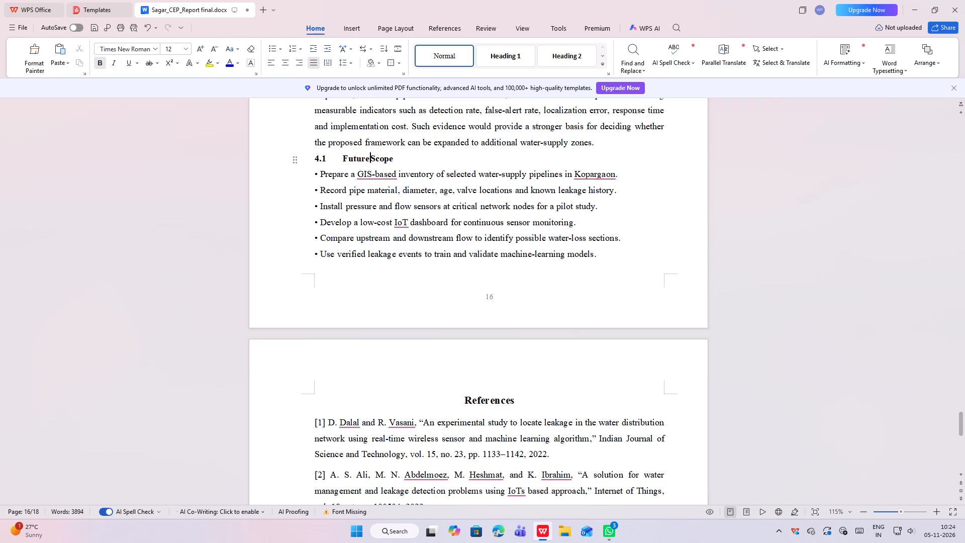
Replace the tab between "4.1" and "Future" with a single space.
key("Left")
key("Left")
key("Left")
key("Left")
key("Left")
key("Left")
key("Left")
key("BackSpace")
key("space")
Delete the tab between "Future" and "Scope", also trying a new tab there and removing it.
key("Right")
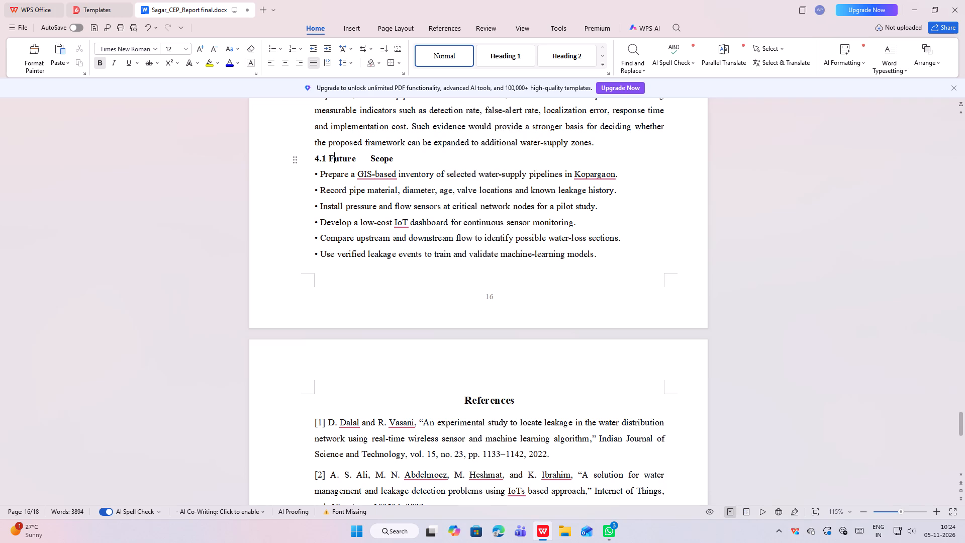
key("Right")
key("Right")
key("Right")
key("Right")
key("Right")
key("Right")
key("BackSpace")
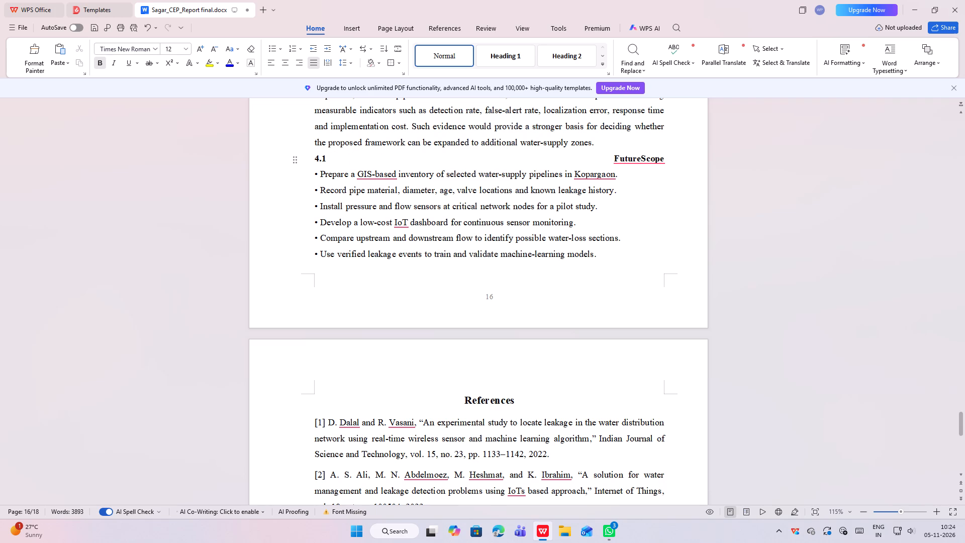
key("Tab")
key("BackSpace")
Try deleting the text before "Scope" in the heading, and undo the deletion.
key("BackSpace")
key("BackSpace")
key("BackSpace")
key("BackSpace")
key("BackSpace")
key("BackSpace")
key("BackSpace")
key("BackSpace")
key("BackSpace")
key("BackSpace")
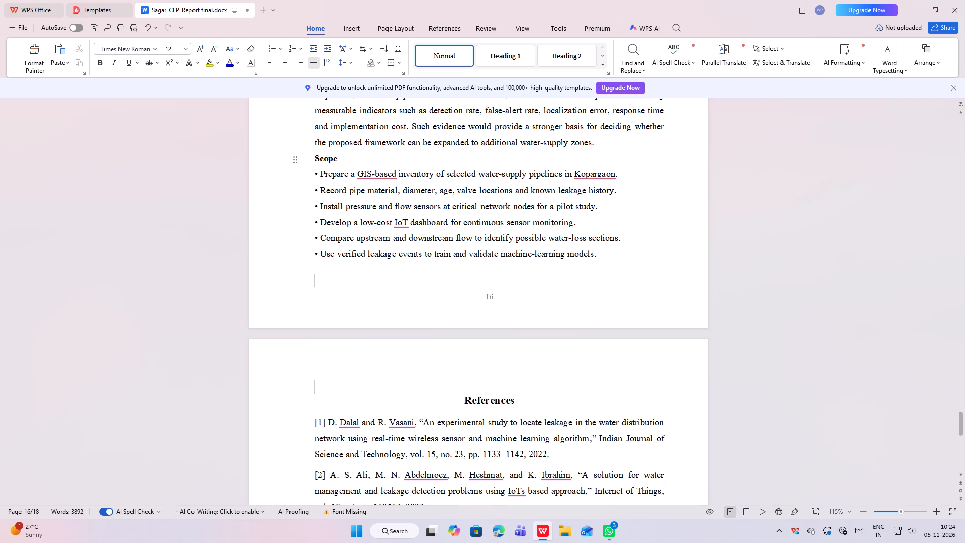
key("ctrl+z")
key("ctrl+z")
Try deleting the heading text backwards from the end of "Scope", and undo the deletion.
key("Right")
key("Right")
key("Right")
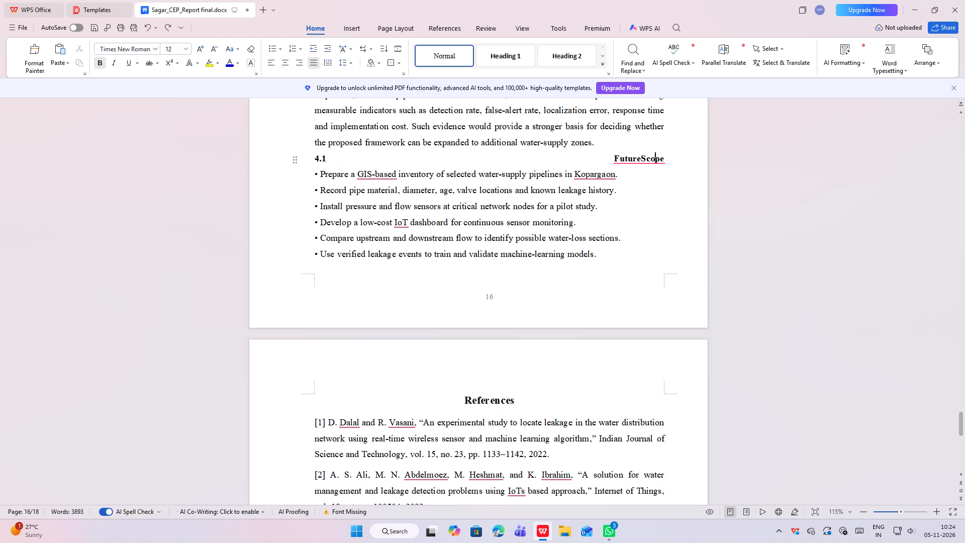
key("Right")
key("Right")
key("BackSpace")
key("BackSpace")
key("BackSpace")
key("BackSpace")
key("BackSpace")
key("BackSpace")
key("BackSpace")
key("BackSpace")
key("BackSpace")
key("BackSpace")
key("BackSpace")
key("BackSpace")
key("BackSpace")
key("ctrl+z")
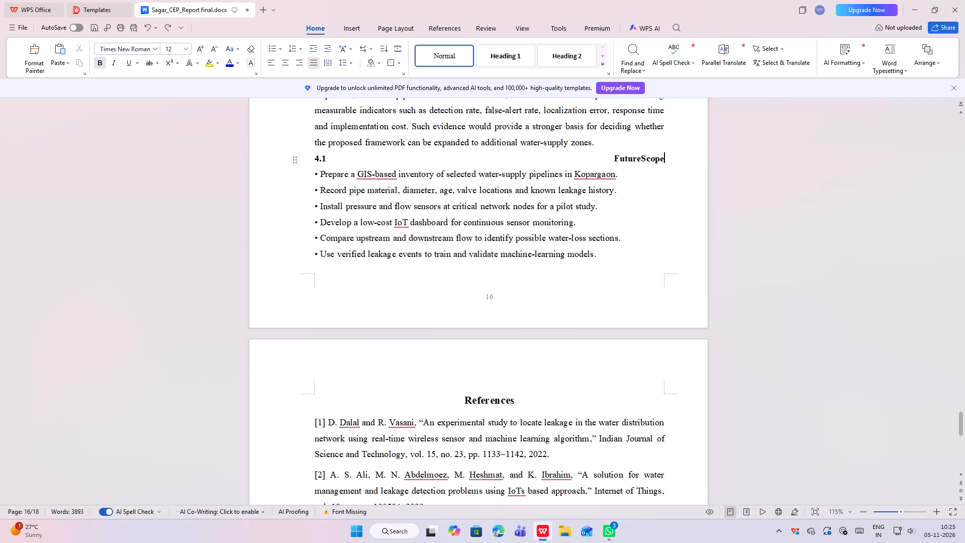
Delete the heading text "FutureScope" after "4.1", along with the stray backslashes added at its end.
type("\\\\\\")
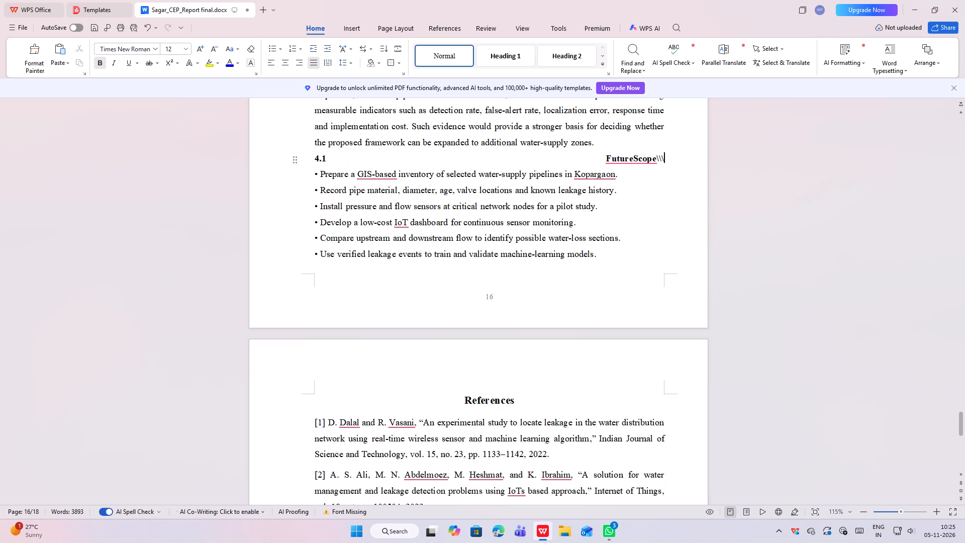
key("BackSpace")
key("BackSpace")
key("BackSpace")
key("BackSpace")
key("BackSpace")
key("BackSpace")
key("BackSpace")
key("BackSpace")
key("BackSpace")
key("BackSpace")
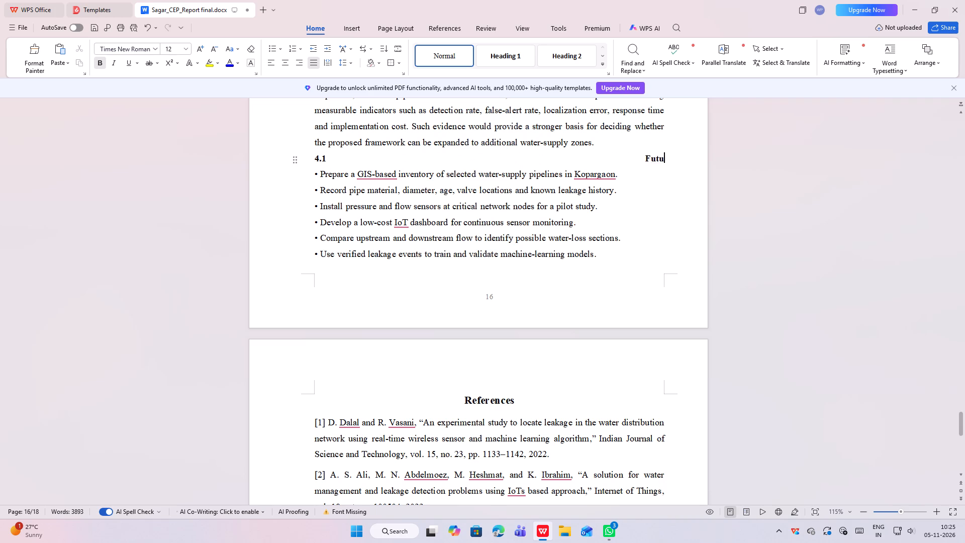
key("BackSpace")
key("BackSpace")
key("BackSpace")
key("BackSpace")
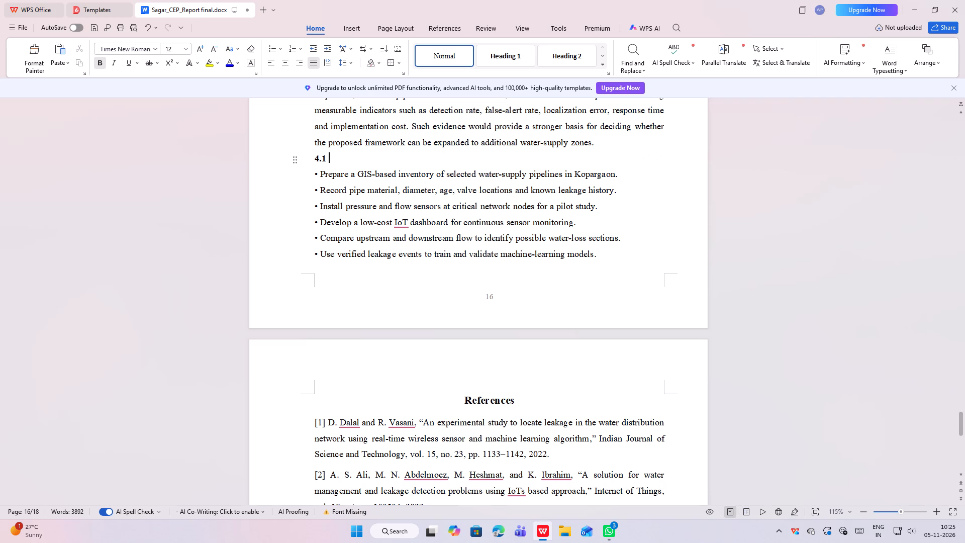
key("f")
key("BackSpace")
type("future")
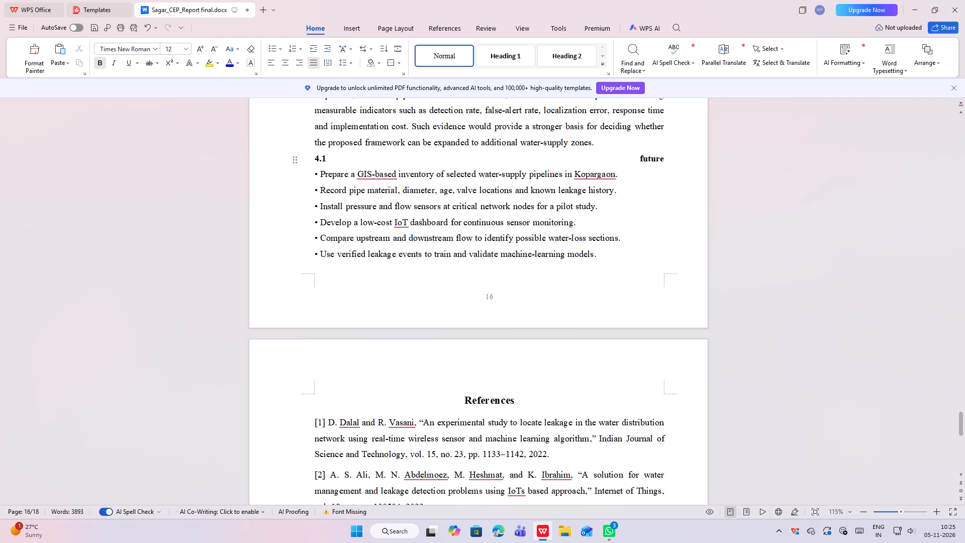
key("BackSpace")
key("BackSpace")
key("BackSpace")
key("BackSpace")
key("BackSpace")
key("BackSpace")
Enter "Future scope" as the heading text after "4.1".
key("shift+f")
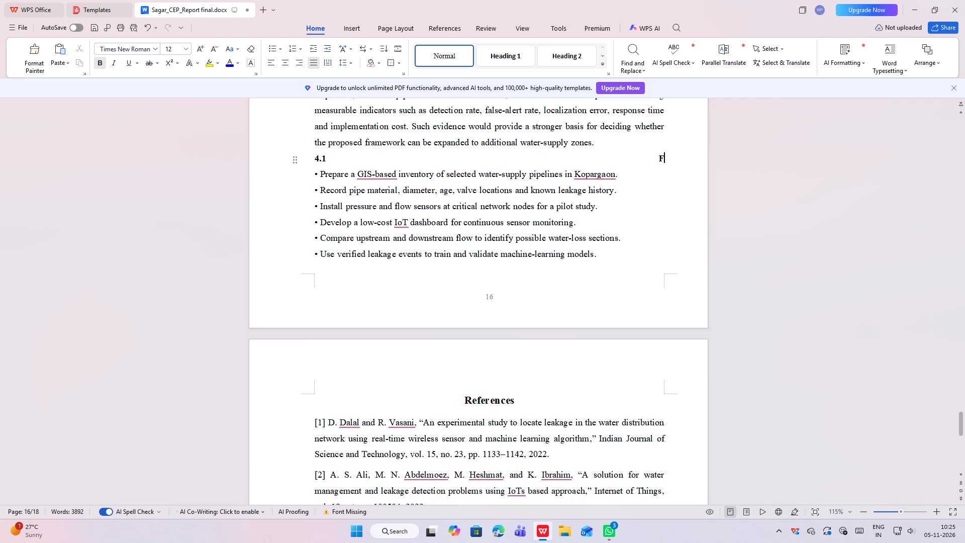
type("uture")
key("space")
type("sc")
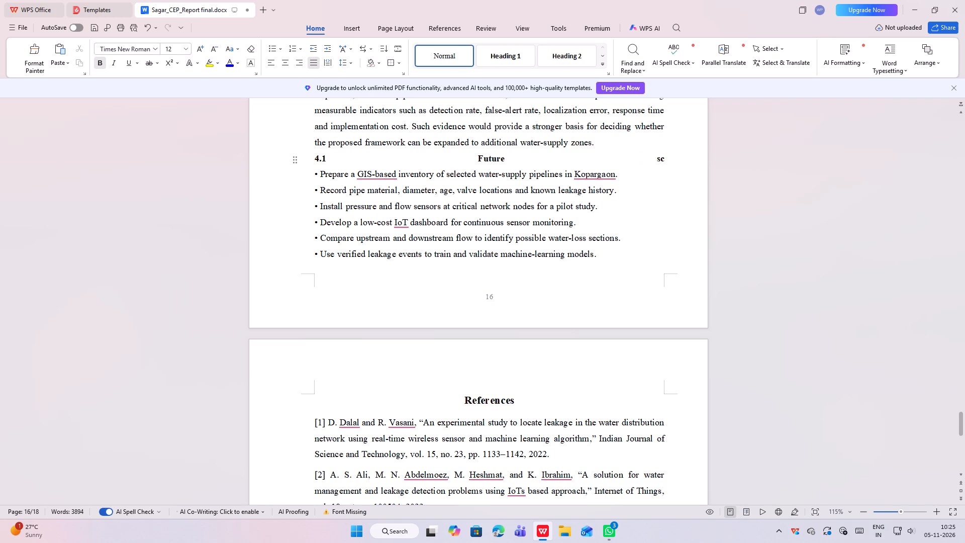
type("ope")
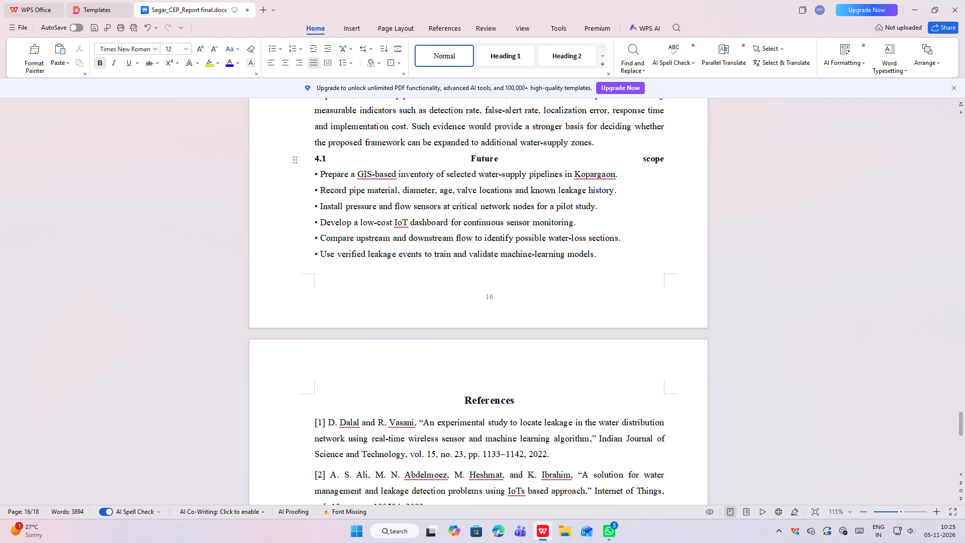
Delete the stretched spaces before "Future" and before "scope" in the 4.1 heading.
left_click(470, 158)
key("BackSpace")
left_click(470, 158)
left_click(589, 163)
key("BackSpace")
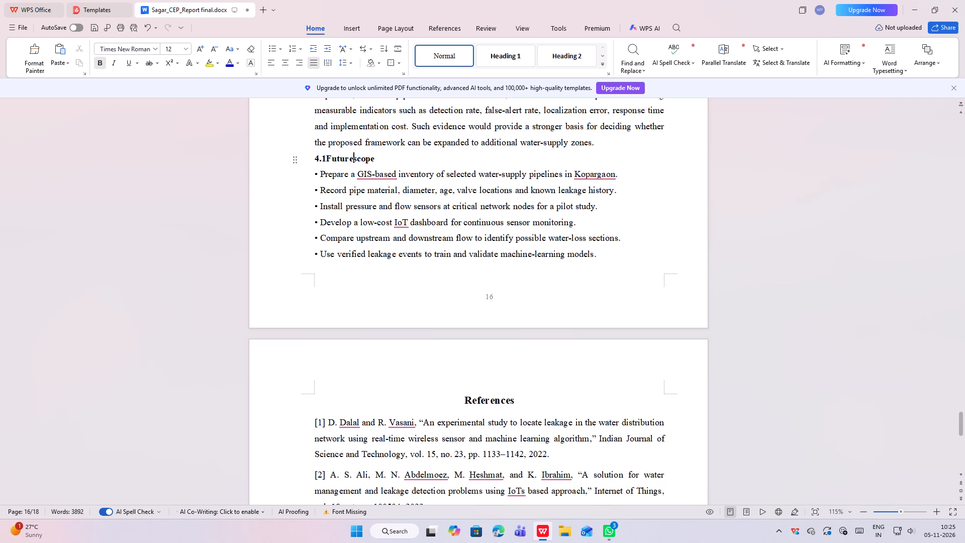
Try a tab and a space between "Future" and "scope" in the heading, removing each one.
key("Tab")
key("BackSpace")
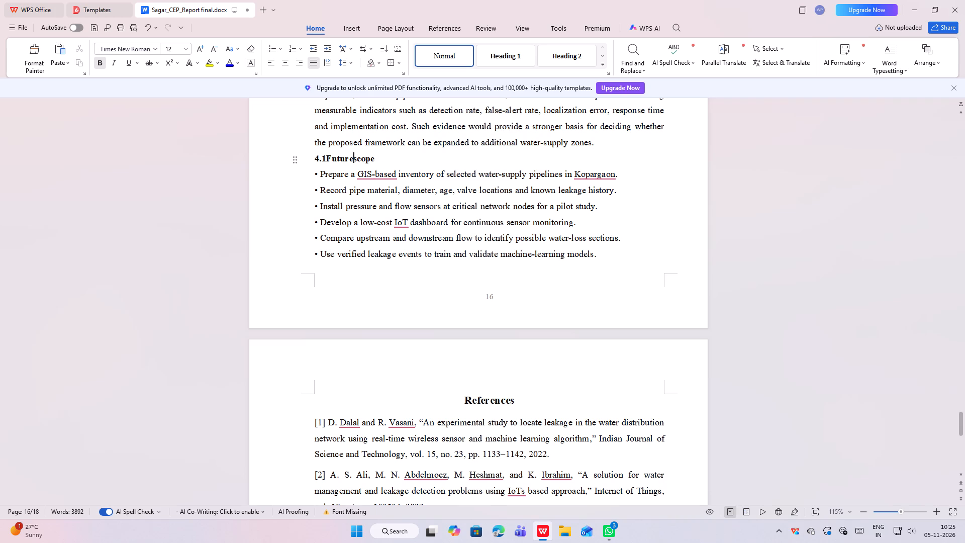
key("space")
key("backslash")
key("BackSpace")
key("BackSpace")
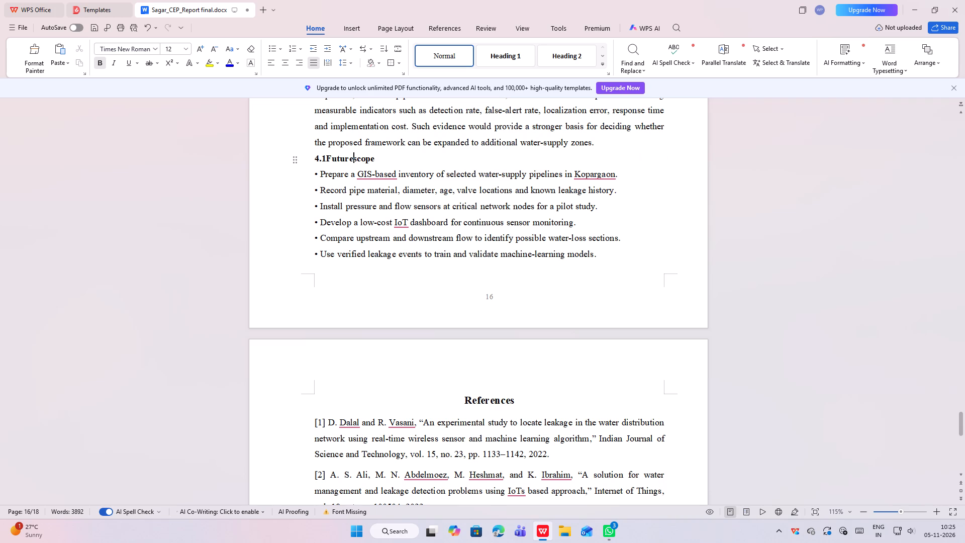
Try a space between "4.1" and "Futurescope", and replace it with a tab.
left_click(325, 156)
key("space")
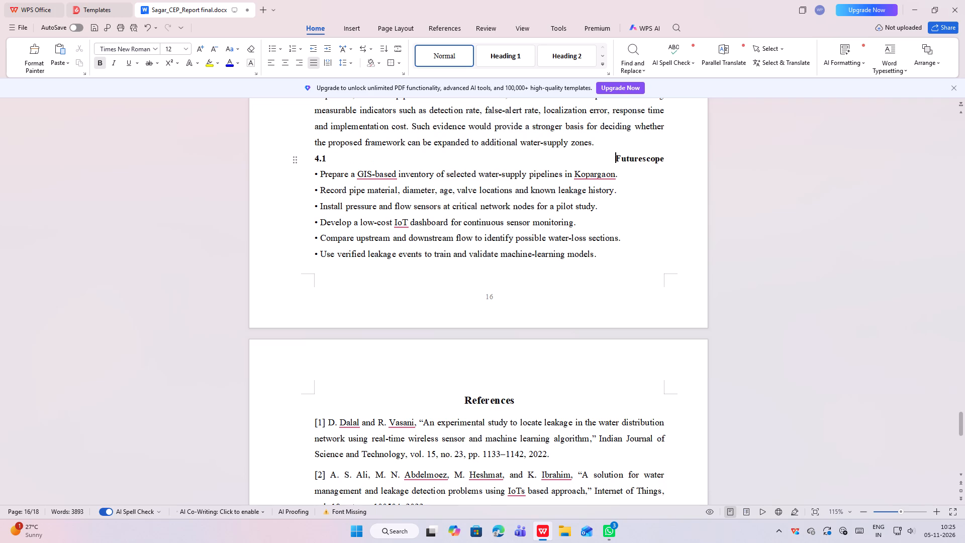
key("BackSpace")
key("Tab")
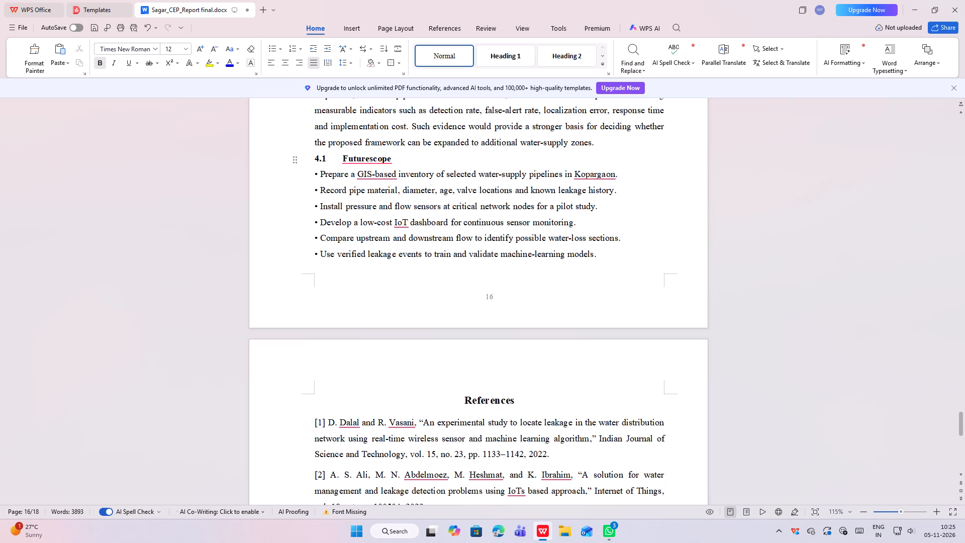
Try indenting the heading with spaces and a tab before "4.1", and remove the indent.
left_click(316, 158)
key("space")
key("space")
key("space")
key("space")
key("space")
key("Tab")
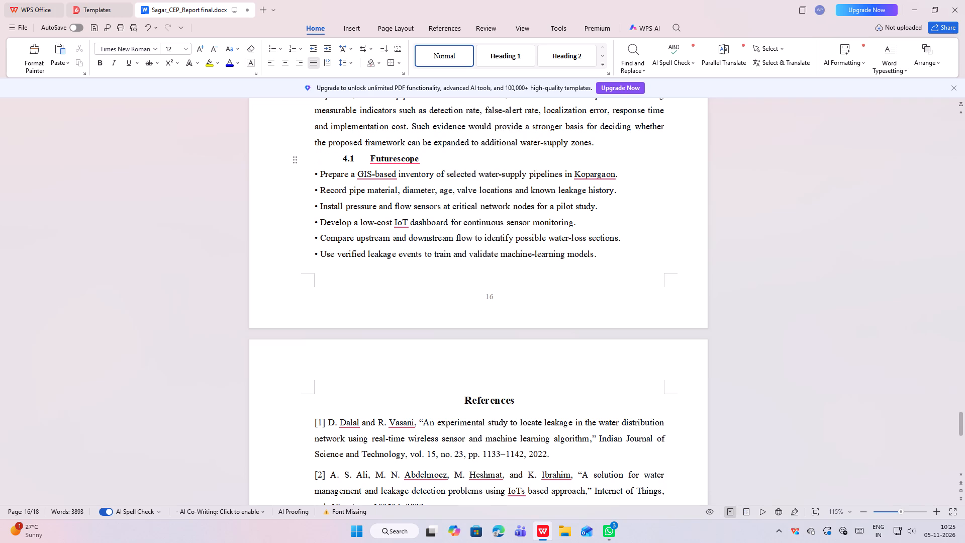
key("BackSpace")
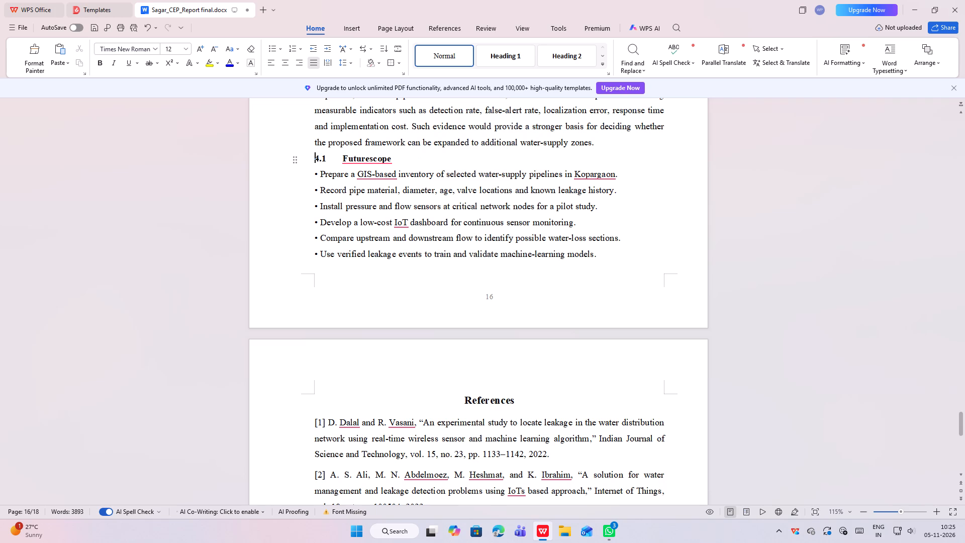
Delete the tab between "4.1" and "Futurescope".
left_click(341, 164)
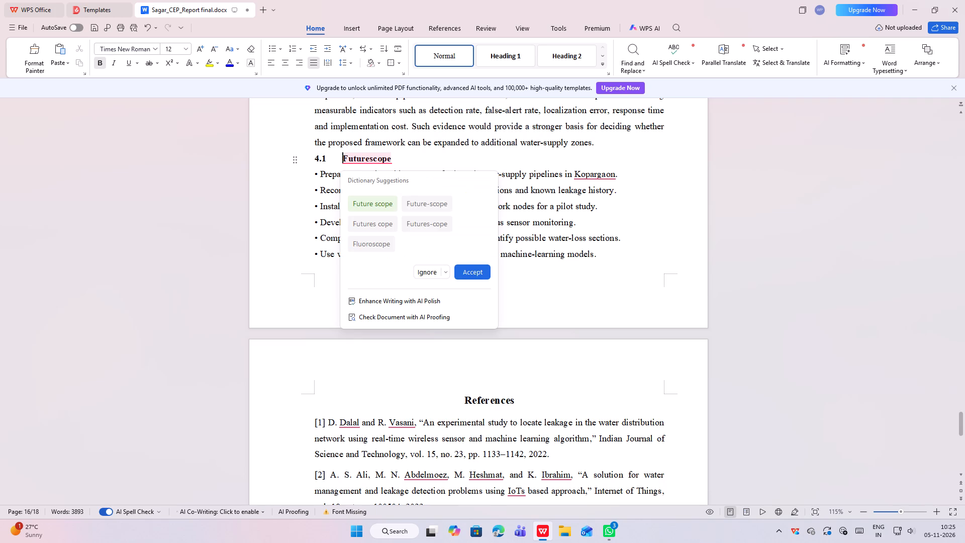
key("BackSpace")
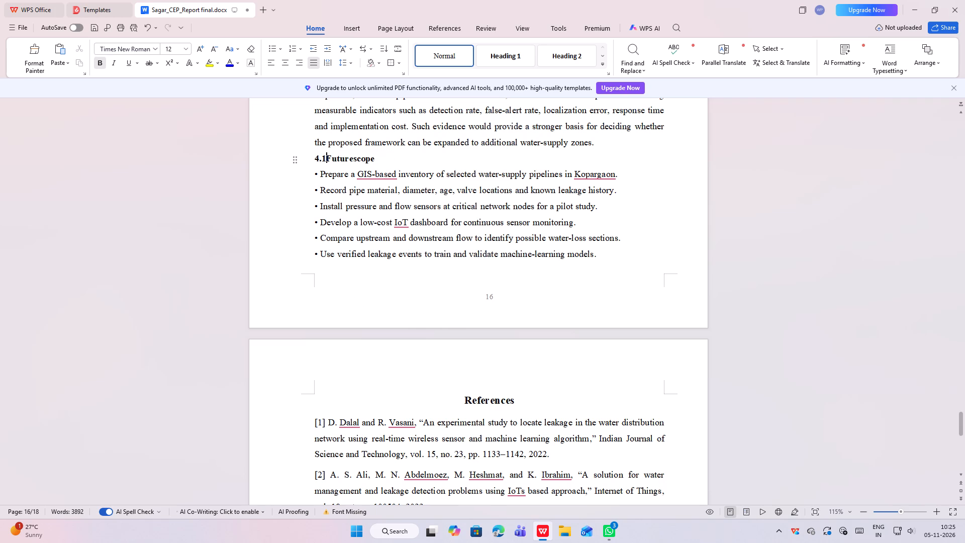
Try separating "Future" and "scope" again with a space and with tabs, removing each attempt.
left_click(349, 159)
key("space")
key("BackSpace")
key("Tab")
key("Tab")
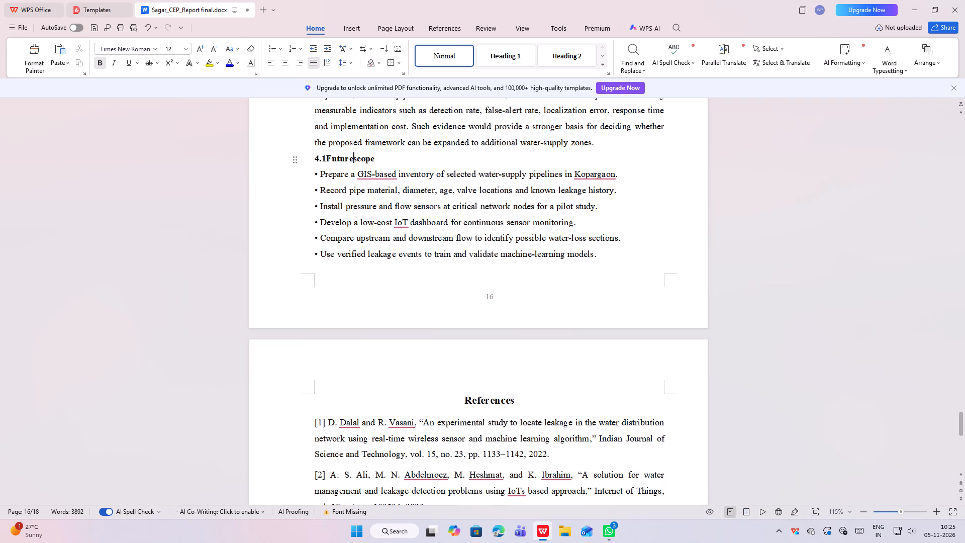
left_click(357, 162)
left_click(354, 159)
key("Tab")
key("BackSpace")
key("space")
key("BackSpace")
Review the References list and the Chapter 5 Conclusions page for layout and spacing.
scroll(364, 178, "down", 1)
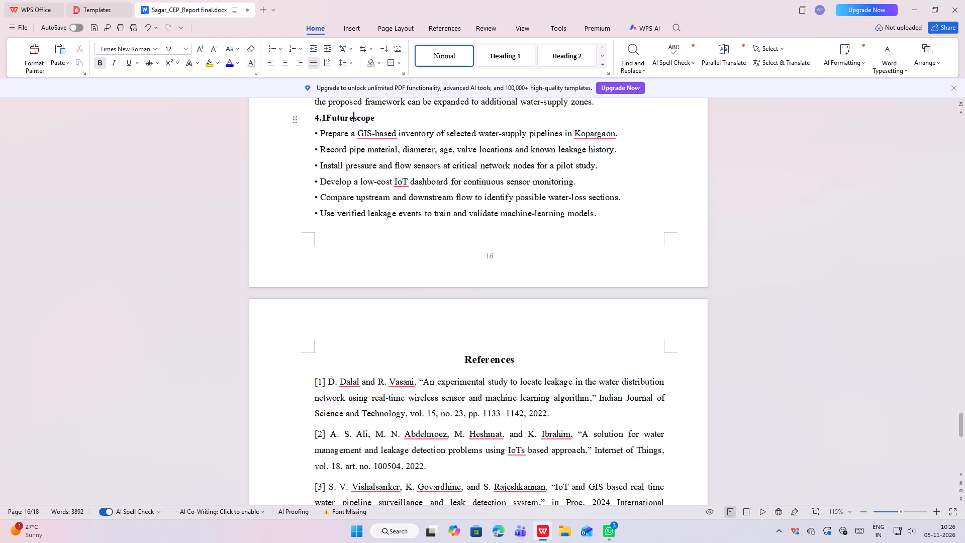
scroll(363, 178, "down", 1)
scroll(445, 250, "down", 7)
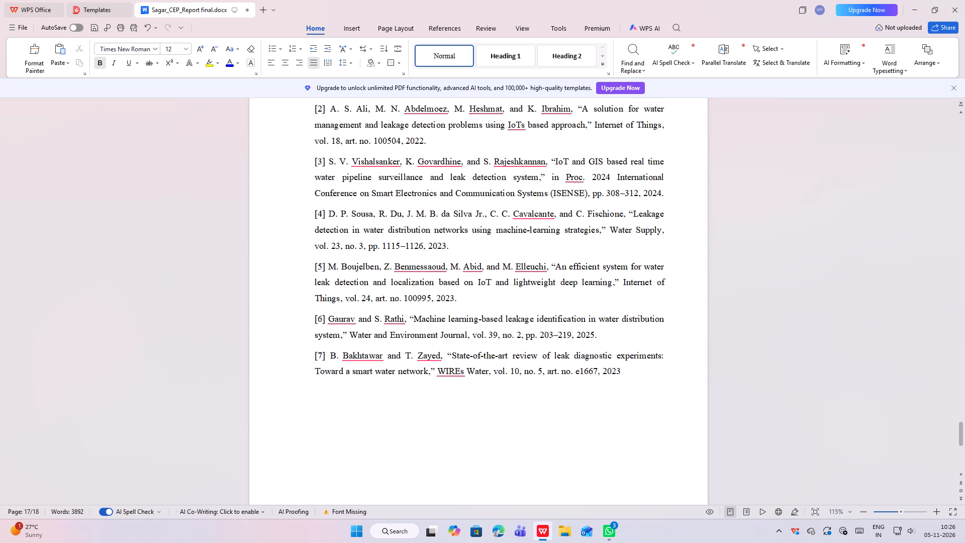
scroll(411, 254, "down", 17)
scroll(411, 254, "up", 6)
scroll(411, 255, "up", 20)
scroll(411, 255, "up", 15)
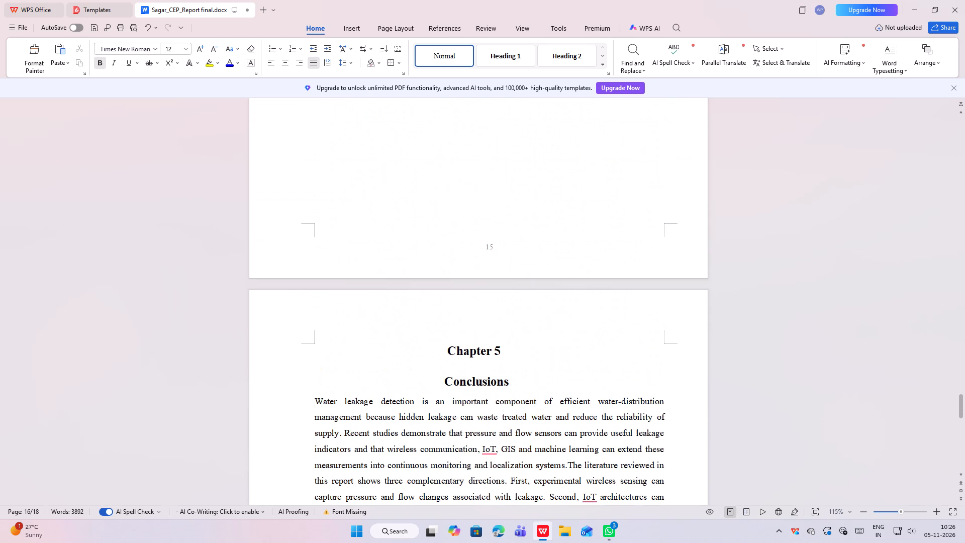
scroll(411, 255, "down", 6)
scroll(404, 365, "down", 1)
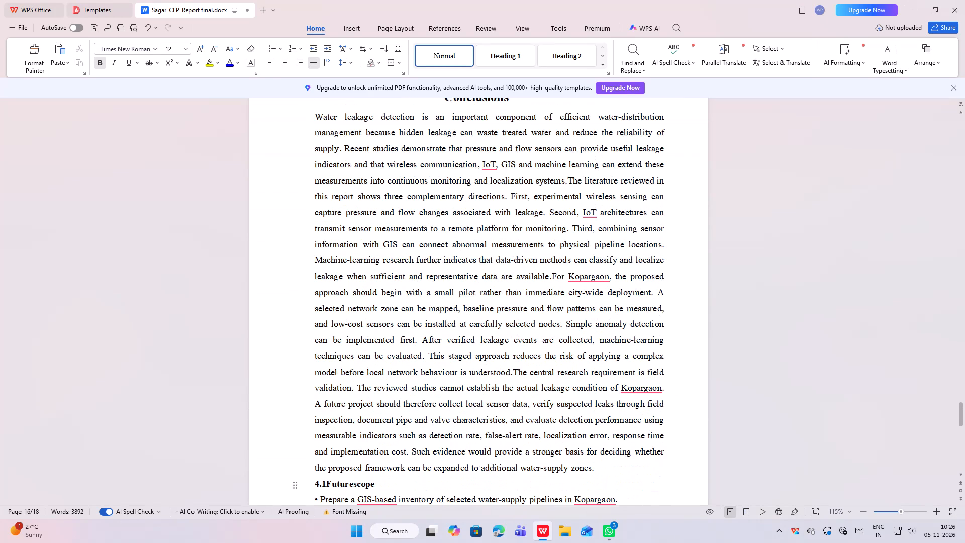
scroll(415, 379, "down", 8)
scroll(377, 278, "up", 3)
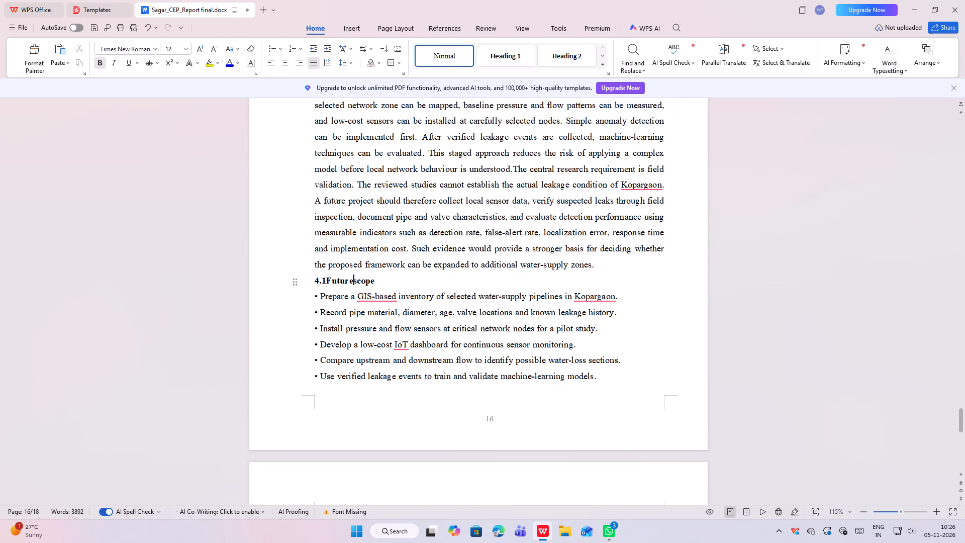
Insert a period after "4.1" in the "4.1Futurescope" heading.
left_click(379, 281)
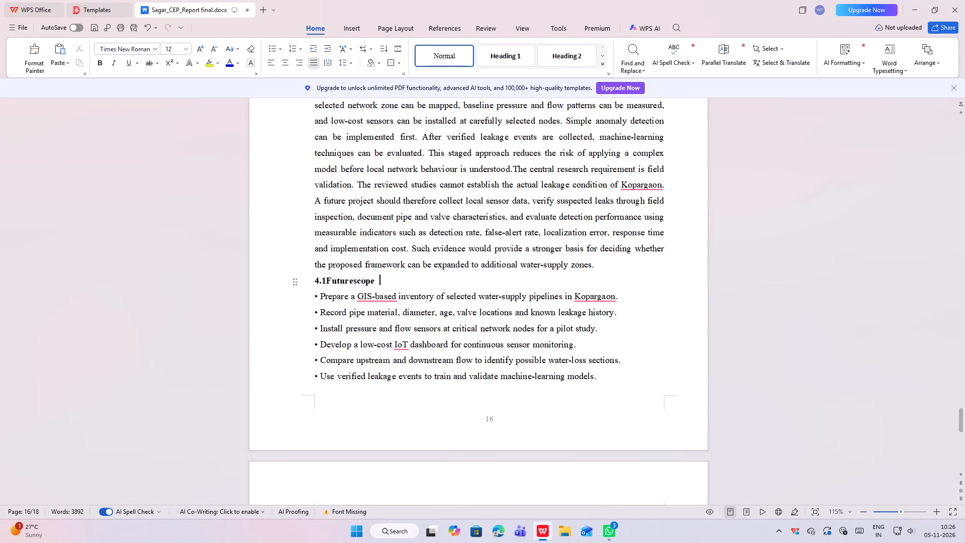
left_click(328, 278)
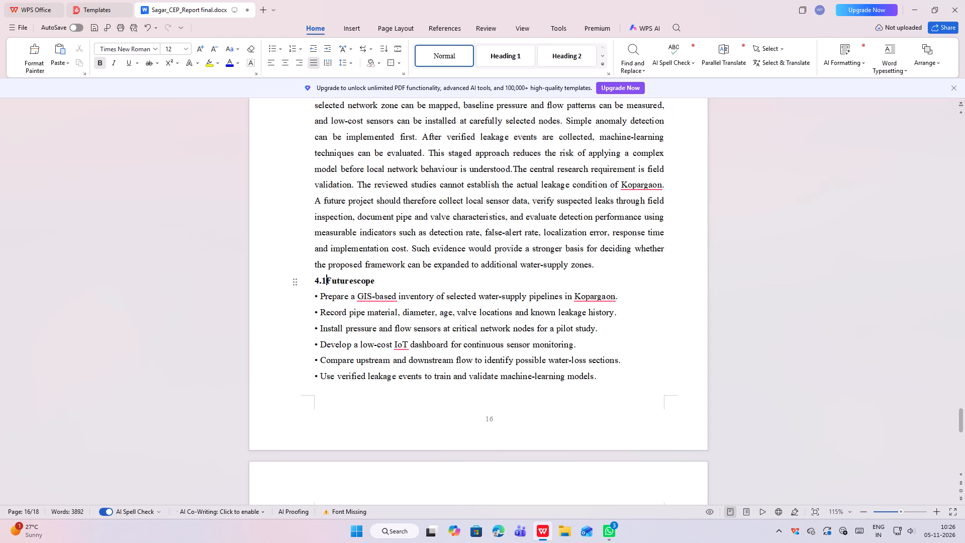
key("period")
Review the report's pages from the future scope section back to the certificate page for layout and spacing.
scroll(388, 296, "down", 2)
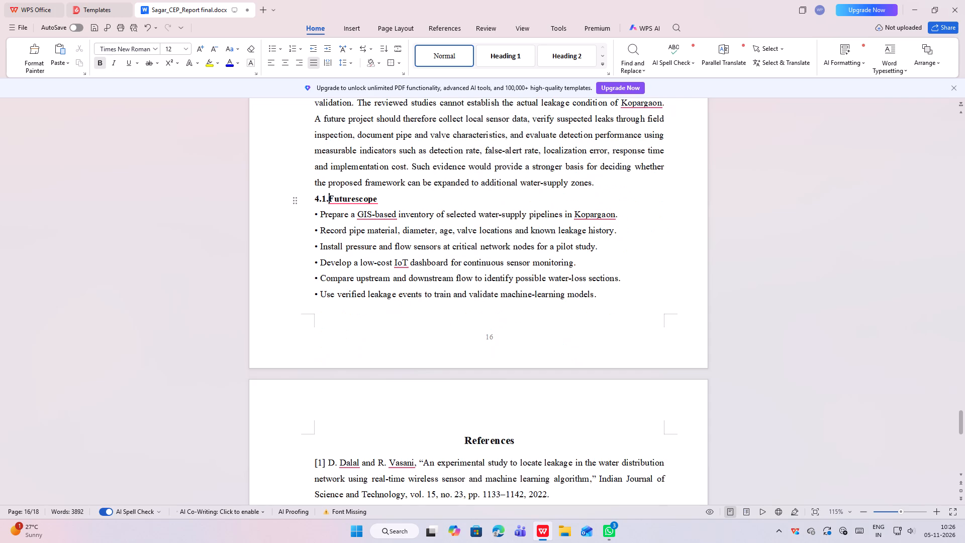
scroll(388, 296, "up", 18)
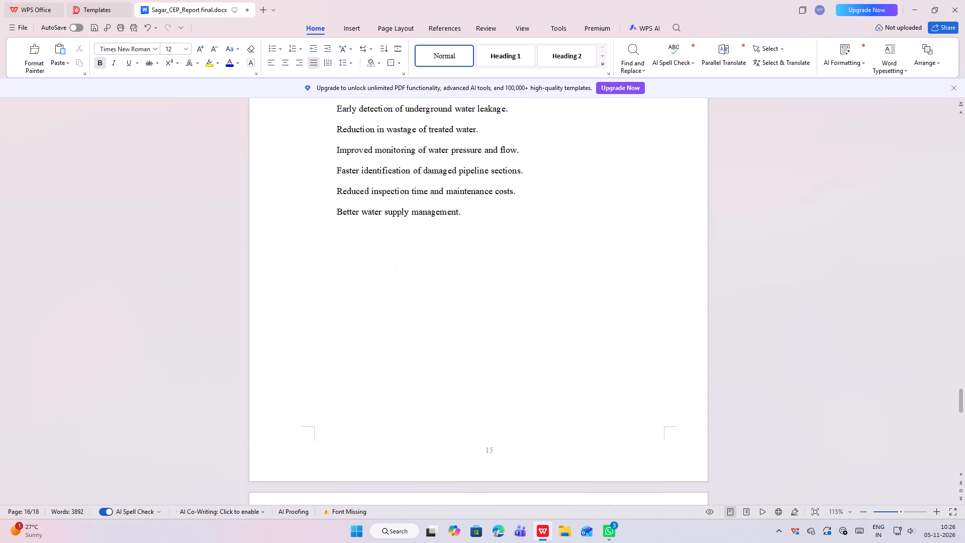
scroll(388, 296, "up", 11)
scroll(448, 312, "up", 9)
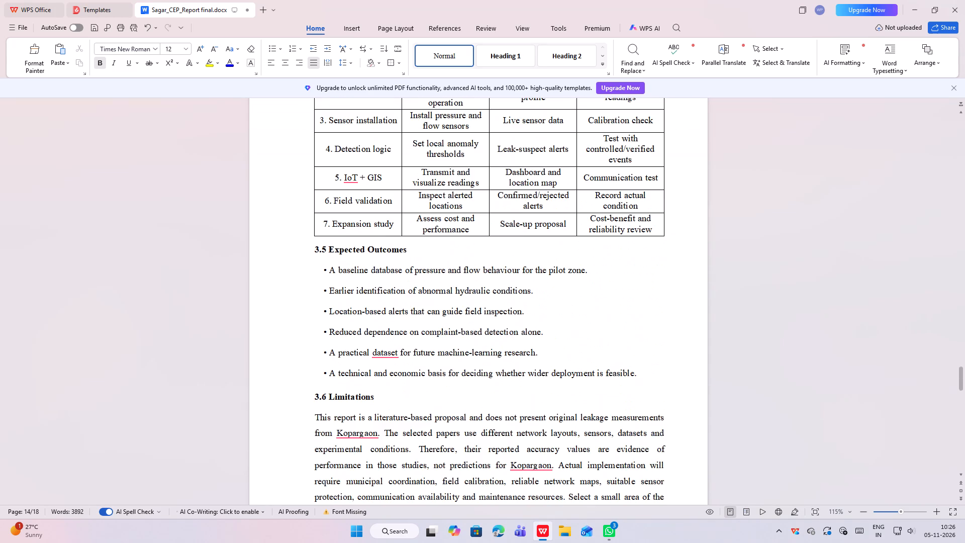
scroll(446, 314, "up", 20)
scroll(440, 316, "up", 3)
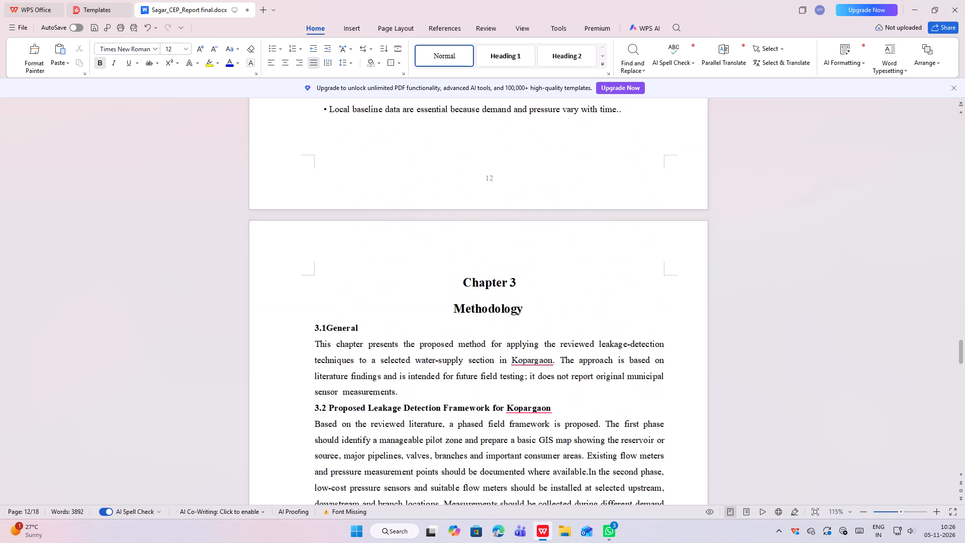
scroll(440, 316, "up", 20)
scroll(440, 316, "up", 4)
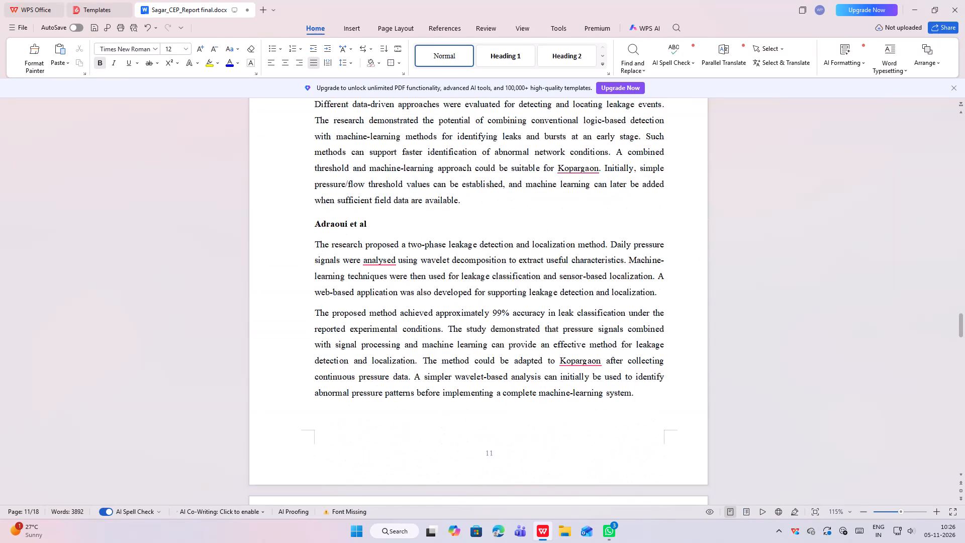
scroll(440, 316, "up", 20)
scroll(440, 316, "up", 3)
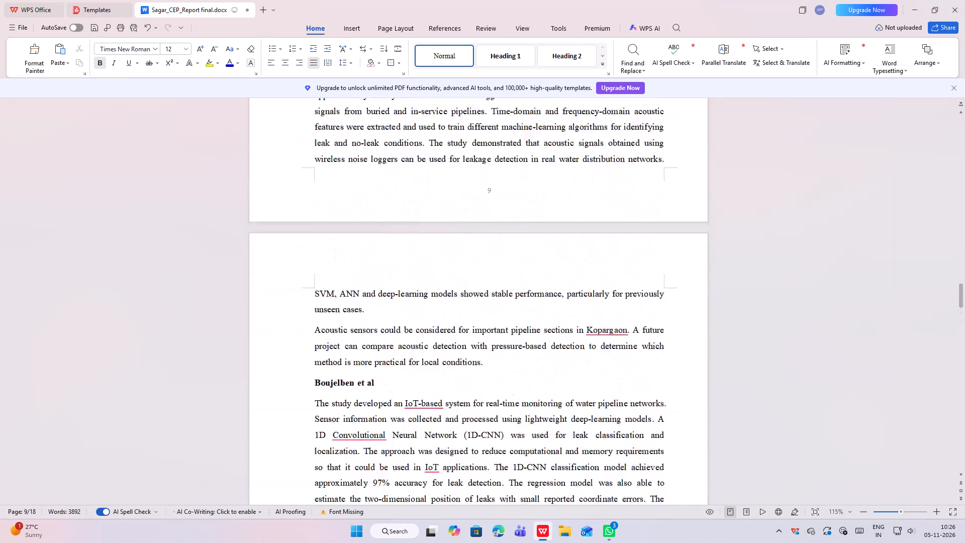
scroll(436, 317, "up", 15)
scroll(436, 317, "up", 8)
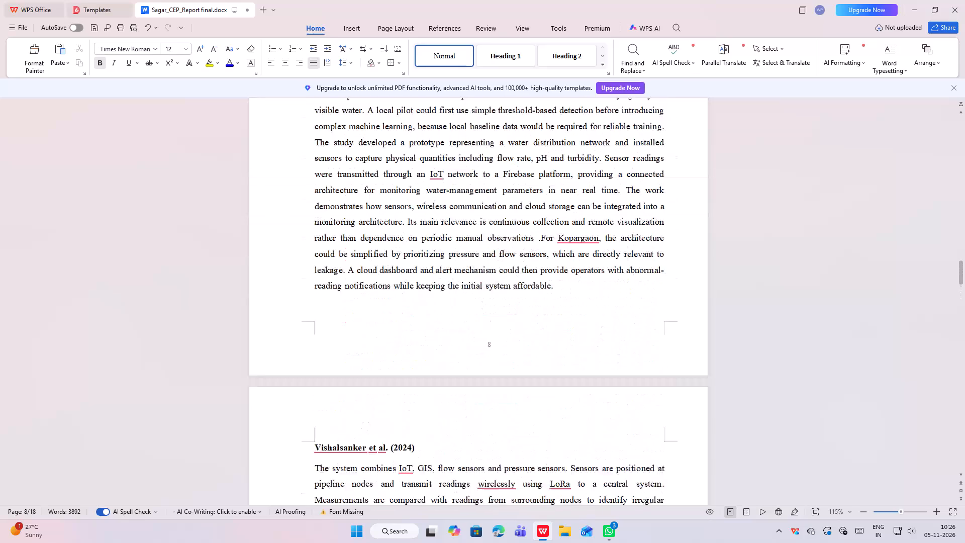
scroll(436, 317, "up", 18)
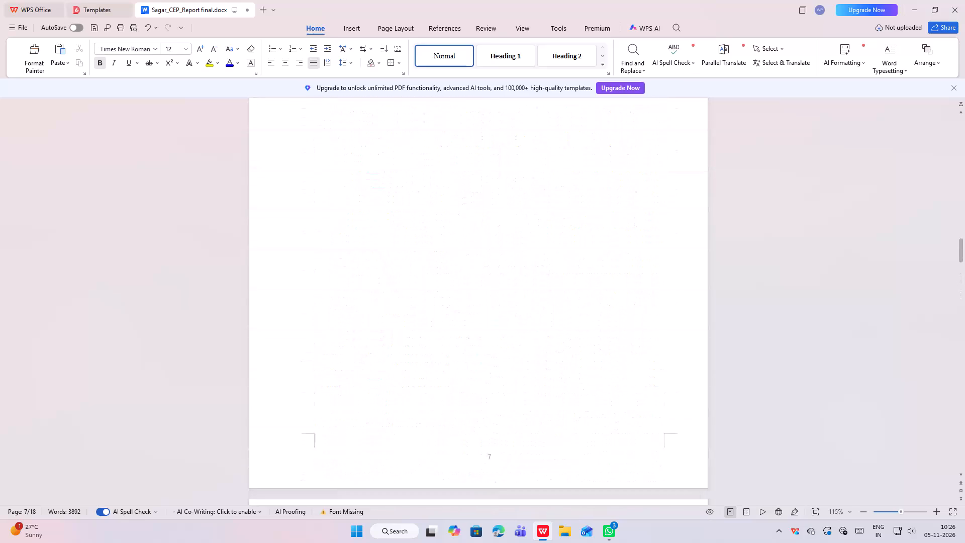
scroll(436, 317, "up", 20)
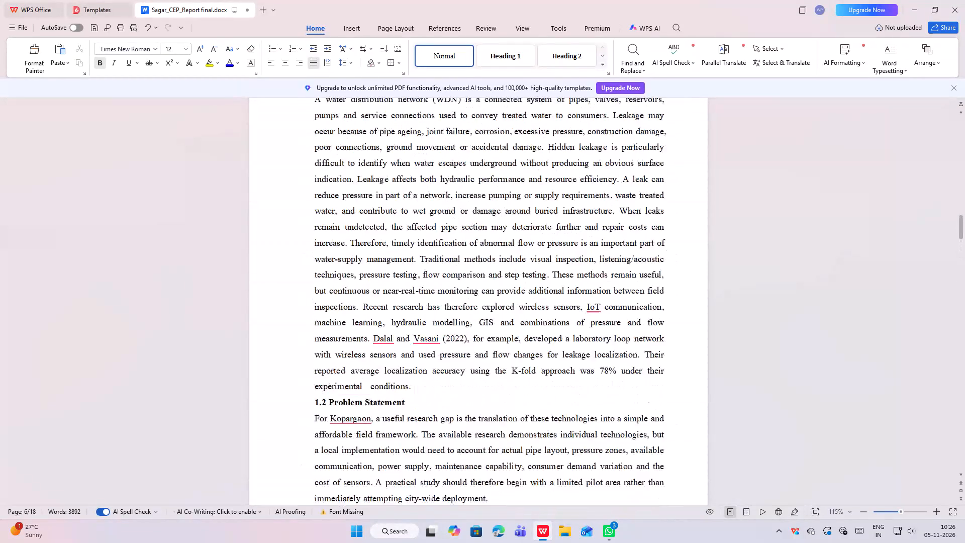
scroll(436, 317, "down", 3)
scroll(412, 354, "down", 5)
scroll(408, 351, "up", 8)
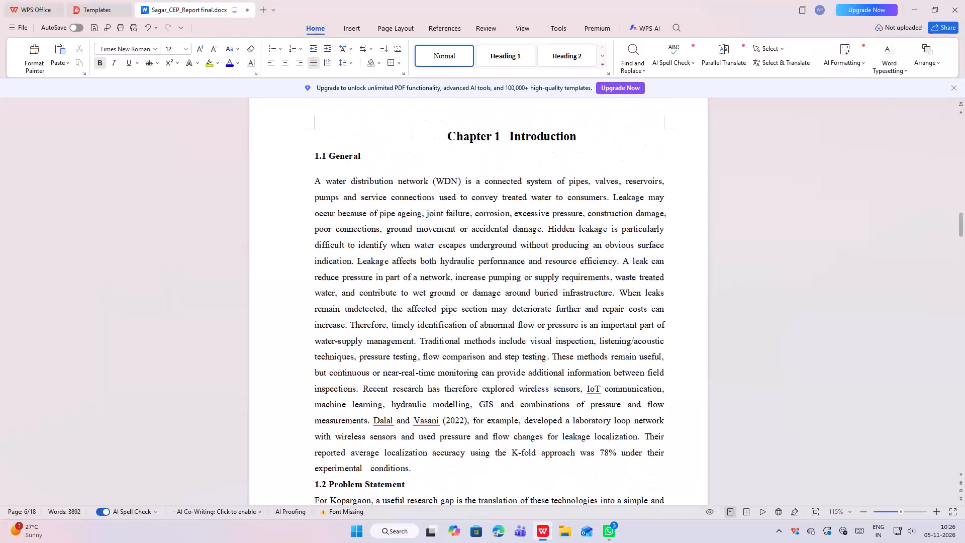
scroll(395, 347, "up", 19)
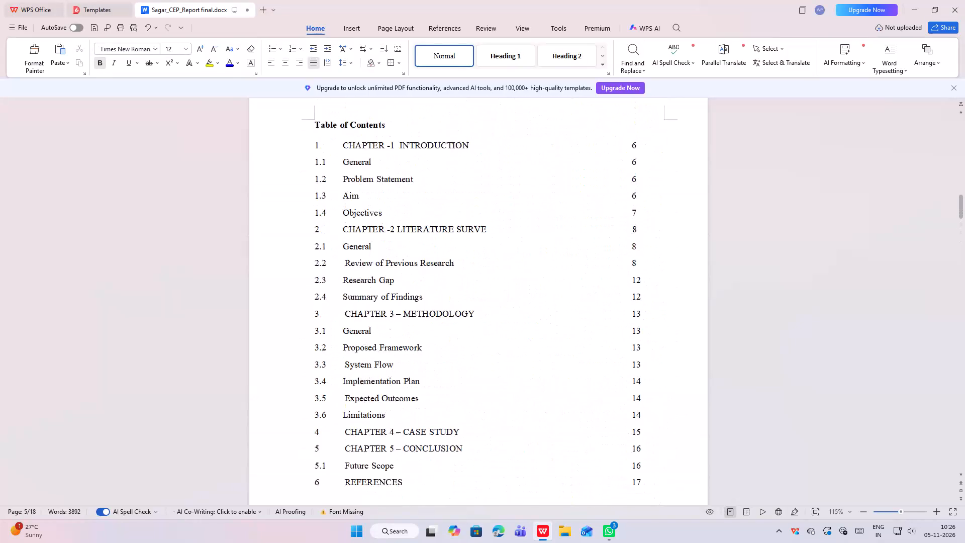
scroll(395, 347, "up", 16)
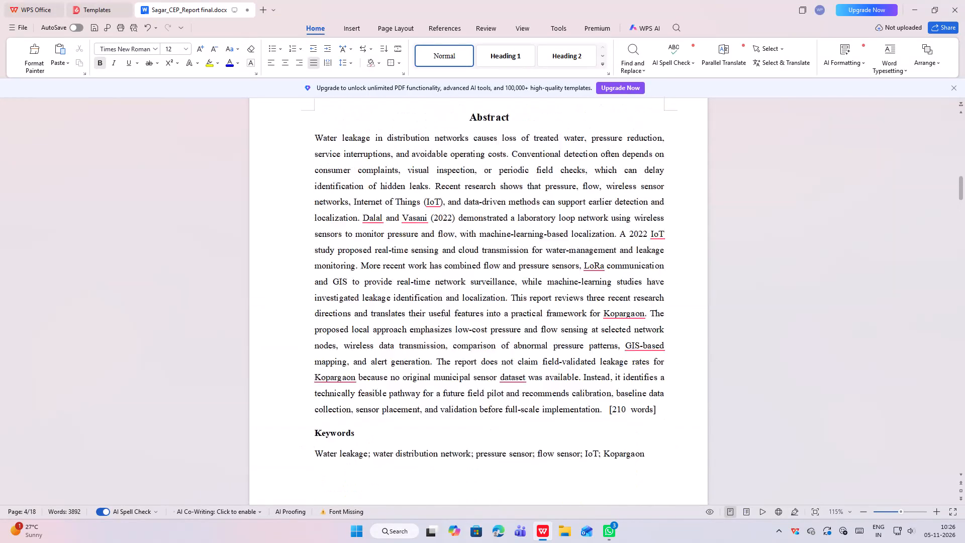
scroll(395, 347, "up", 3)
scroll(394, 346, "up", 20)
scroll(394, 346, "up", 2)
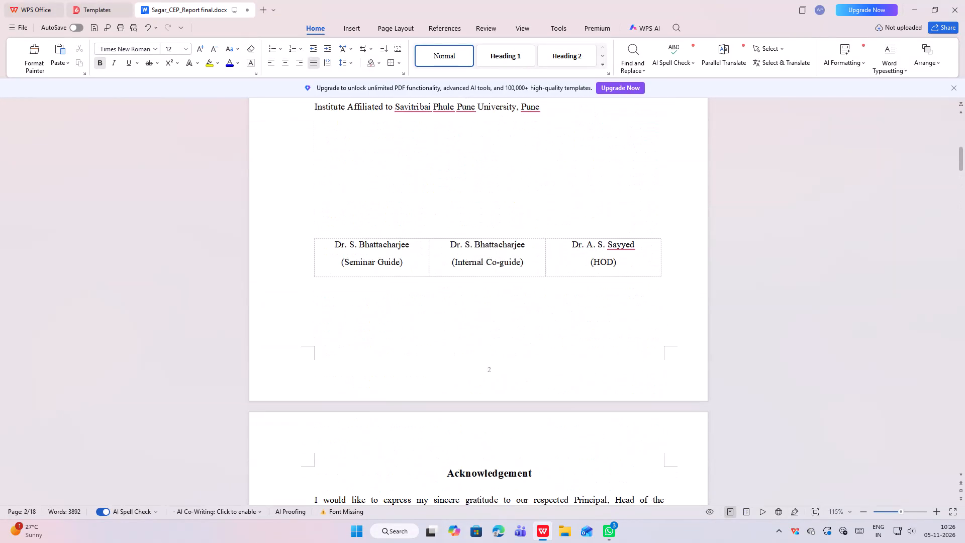
scroll(394, 346, "up", 6)
scroll(394, 346, "down", 1)
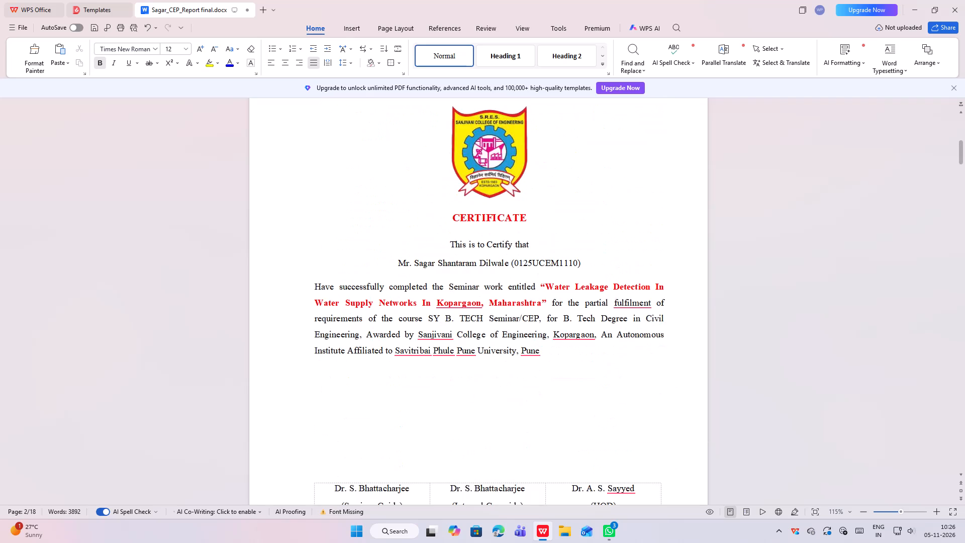
scroll(389, 348, "down", 2)
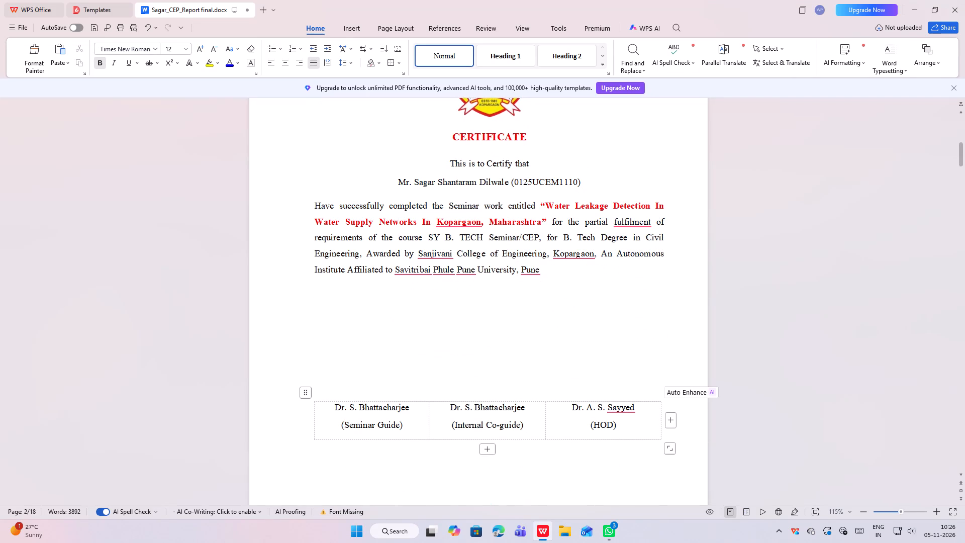
Reset the paragraph format in the Seminar Guide cell of the certificate's signature table.
left_click(304, 394)
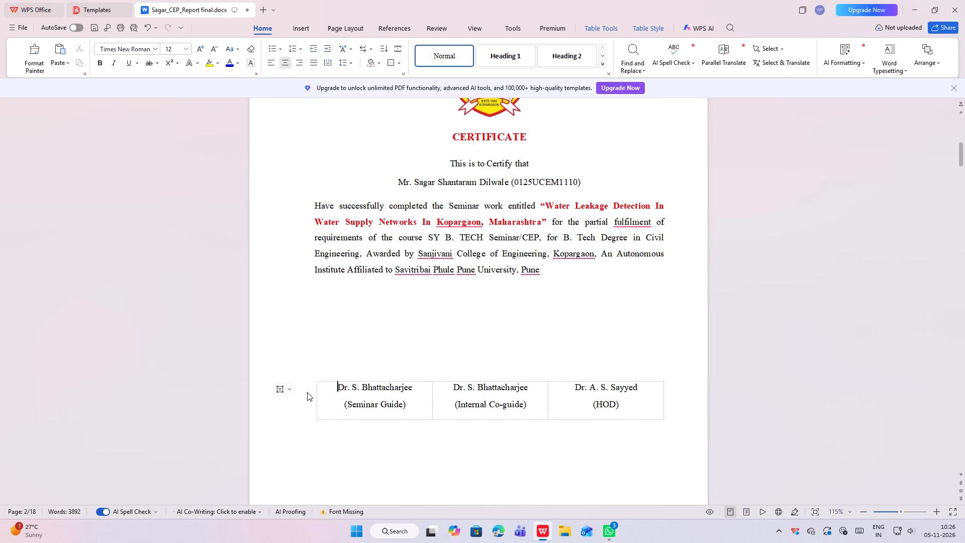
left_click(290, 387)
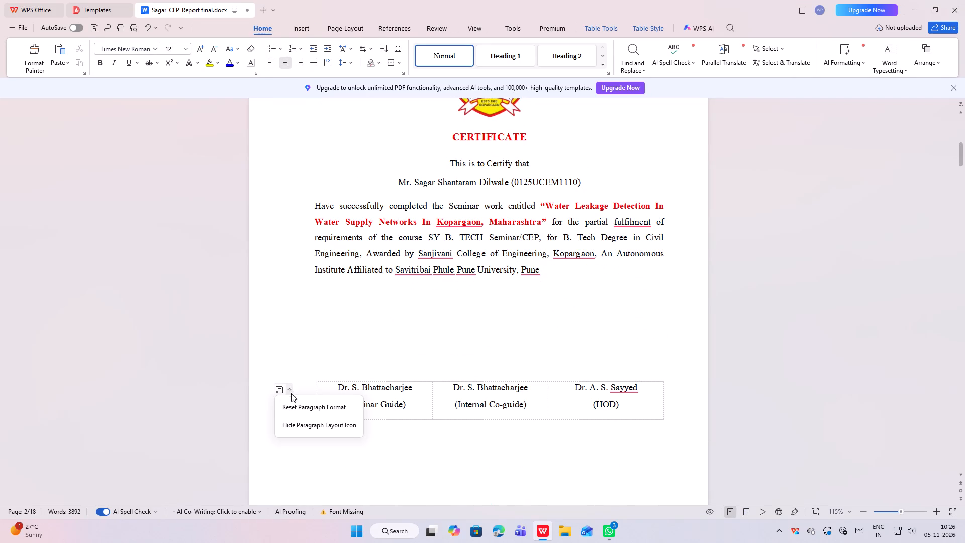
left_click(295, 409)
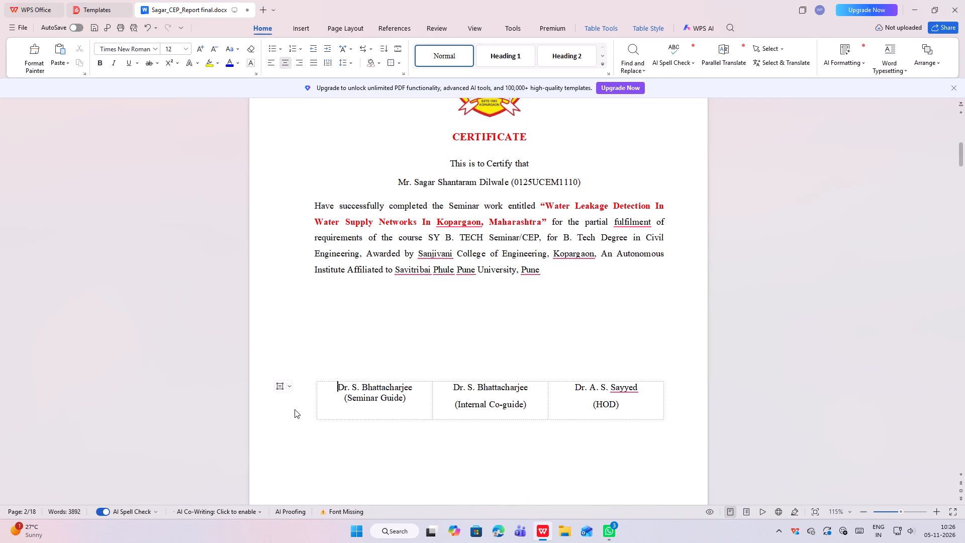
Hide the paragraph layout icon beside the signature table.
left_click(291, 384)
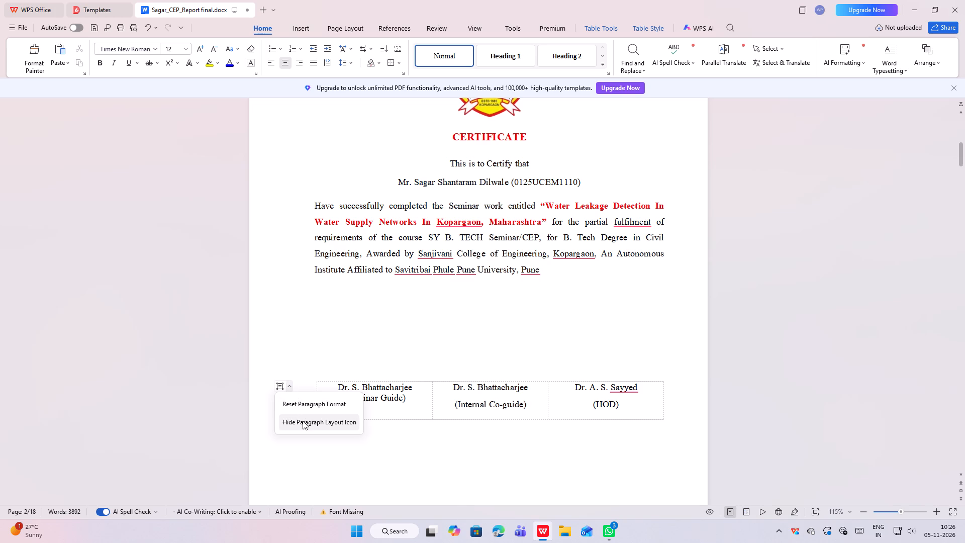
left_click(303, 423)
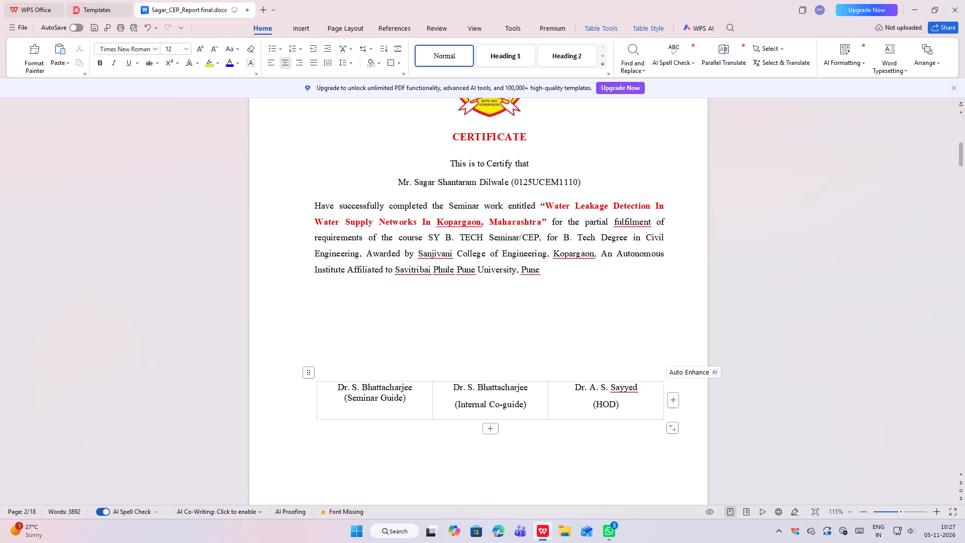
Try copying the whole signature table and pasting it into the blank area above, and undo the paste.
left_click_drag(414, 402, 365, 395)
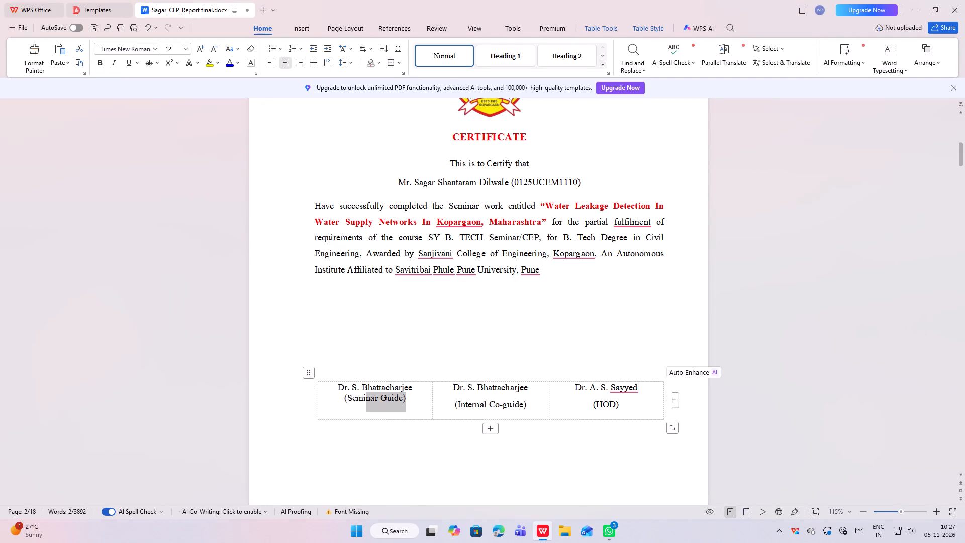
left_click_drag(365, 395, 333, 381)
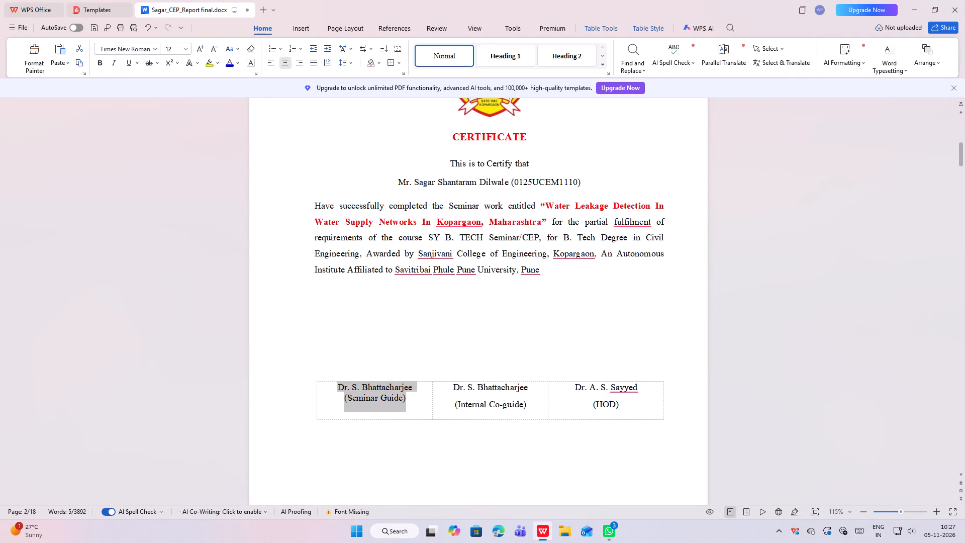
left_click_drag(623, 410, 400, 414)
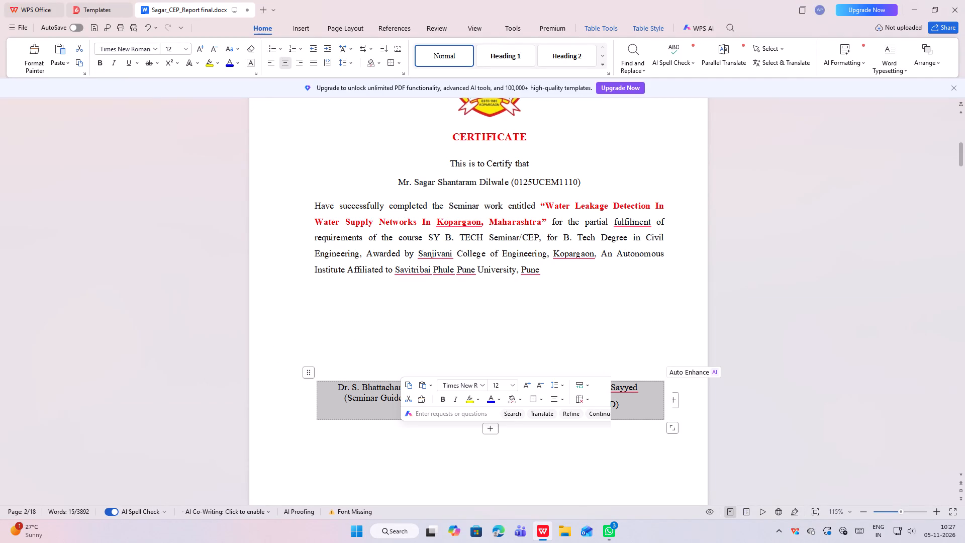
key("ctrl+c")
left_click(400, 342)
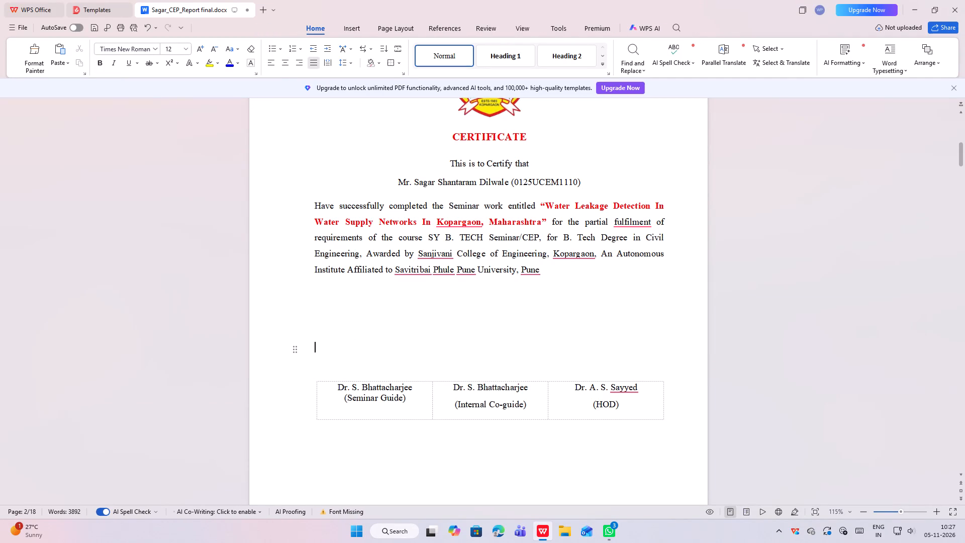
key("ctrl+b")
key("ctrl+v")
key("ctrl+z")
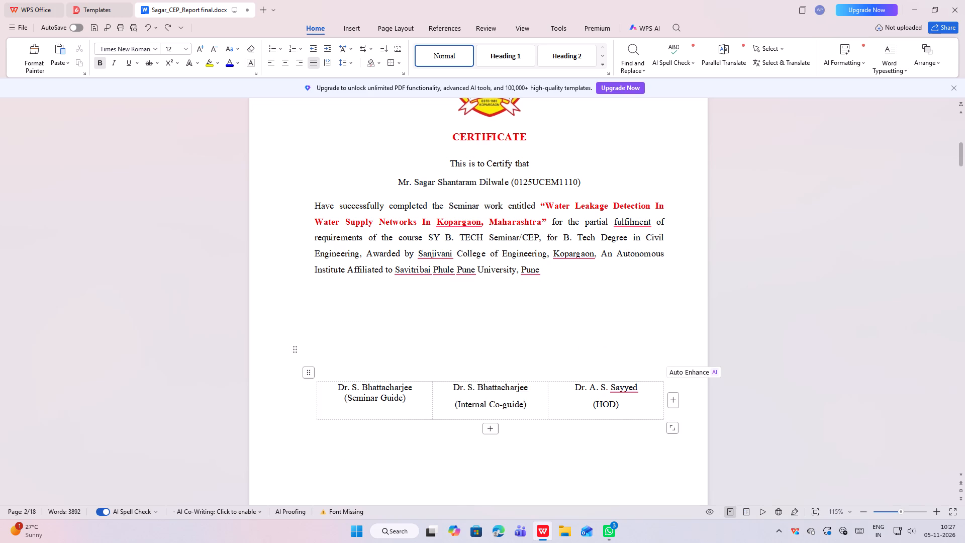
Move the signature table up to just below the certificate paragraph.
left_click(306, 376)
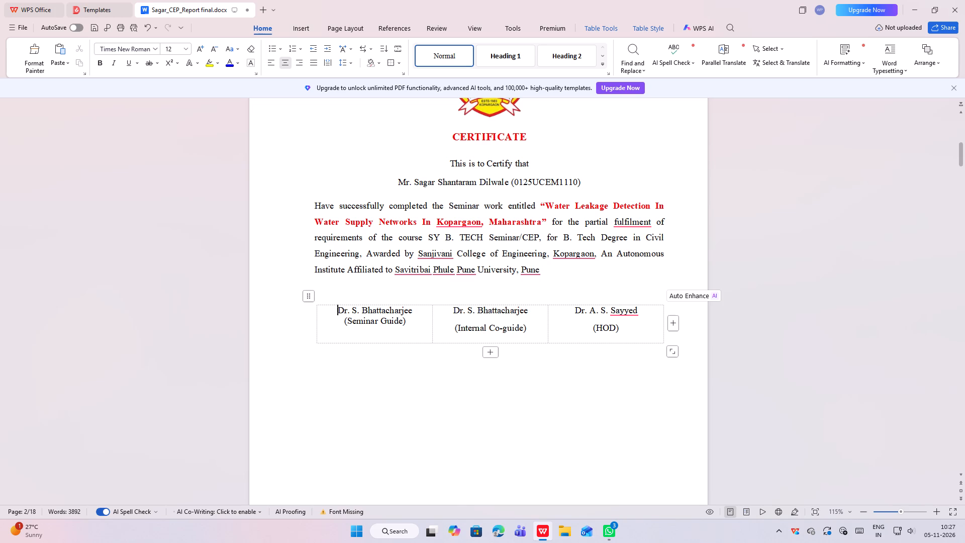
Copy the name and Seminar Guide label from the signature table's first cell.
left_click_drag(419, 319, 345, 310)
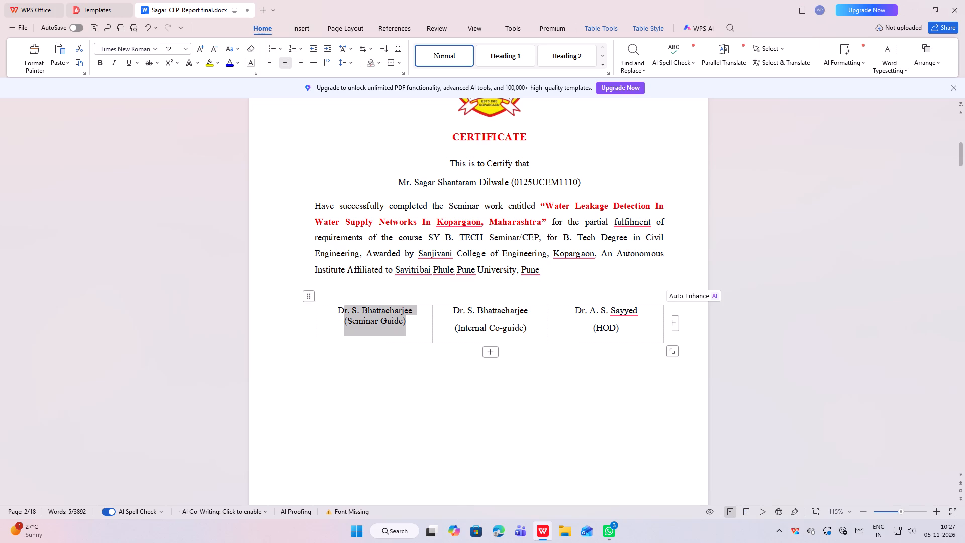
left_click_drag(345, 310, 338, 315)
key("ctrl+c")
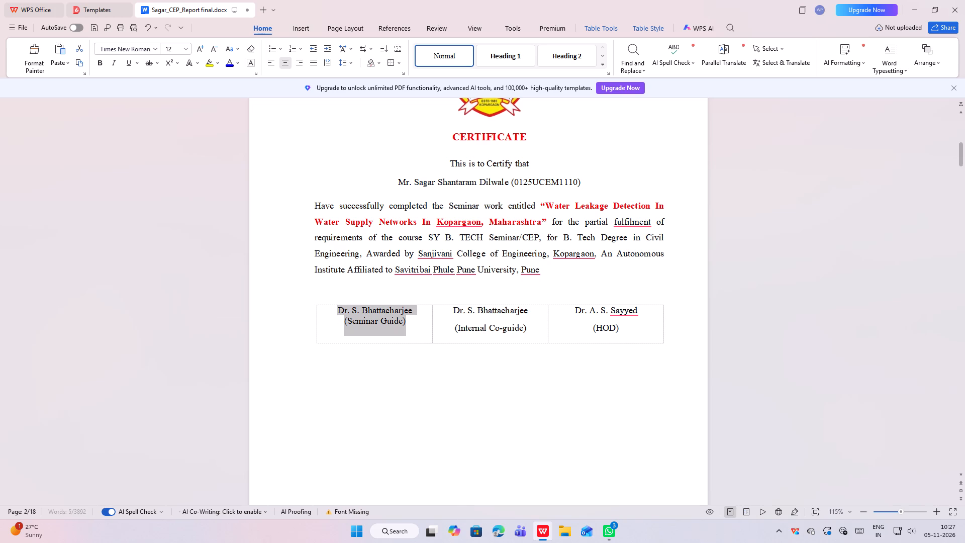
Insert two blank lines above the signature table to push it down the certificate page.
left_click(324, 294)
left_click(324, 295)
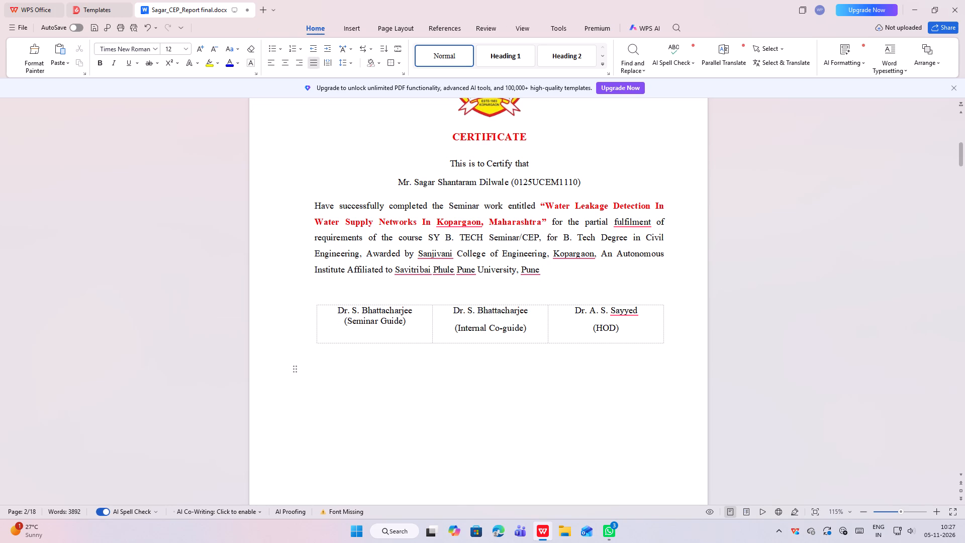
key("Return")
key("Return")
key("Return")
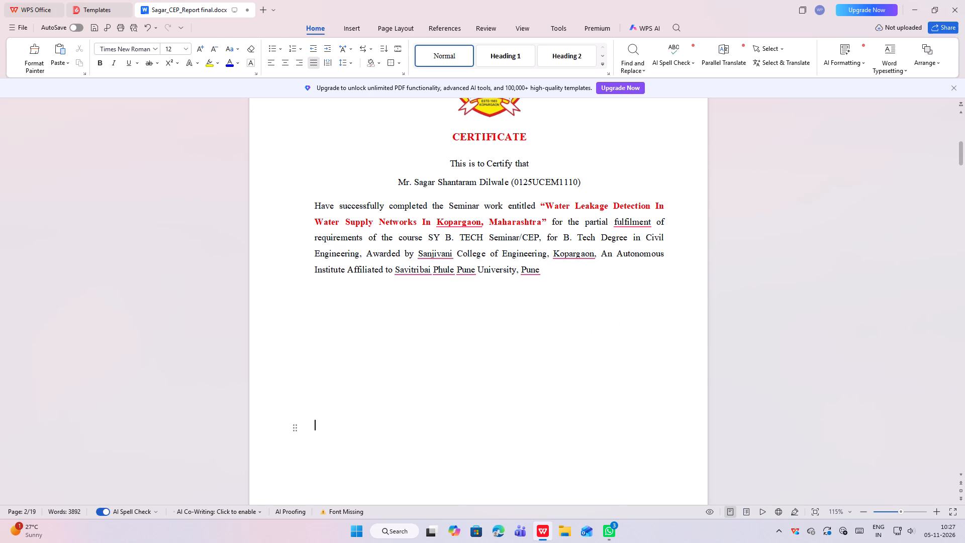
key("BackSpace")
key("BackSpace")
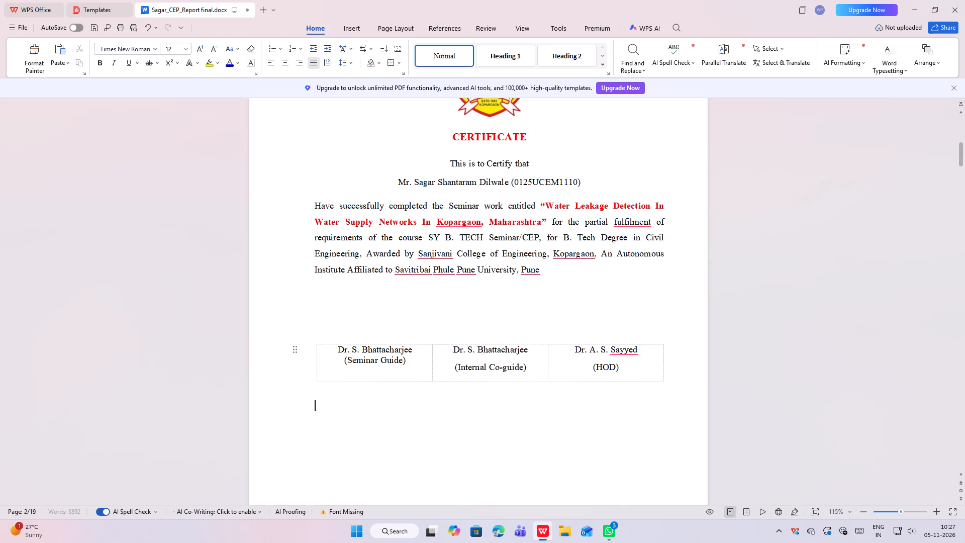
left_click(325, 332)
key("Return")
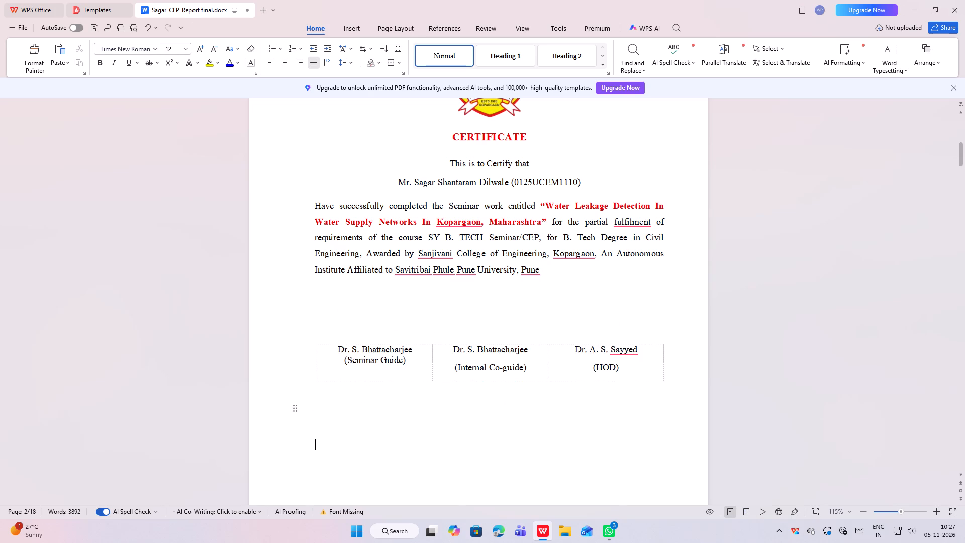
left_click(325, 332)
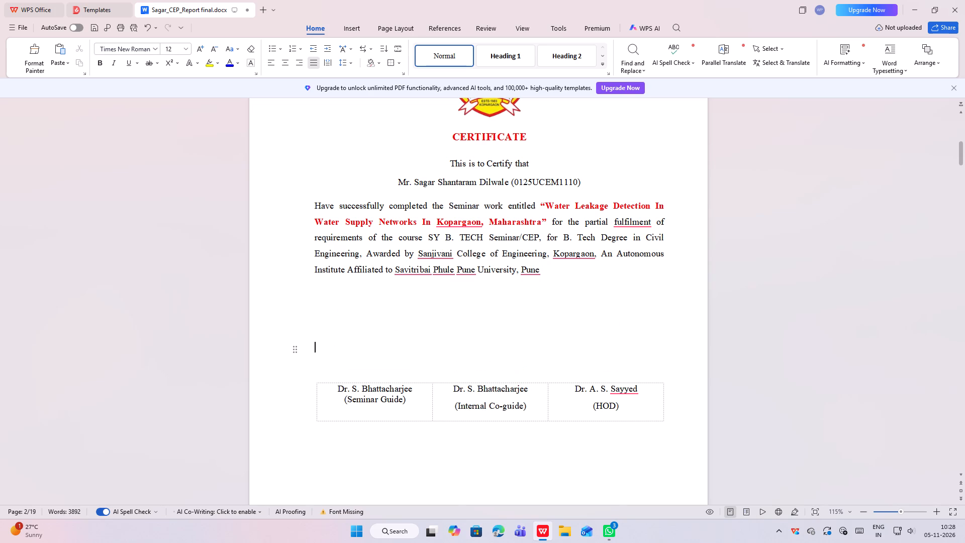
Paste the copied Seminar Guide name and label above the signature table, and left-align the pasted name line.
key("ctrl+v")
left_click(447, 331)
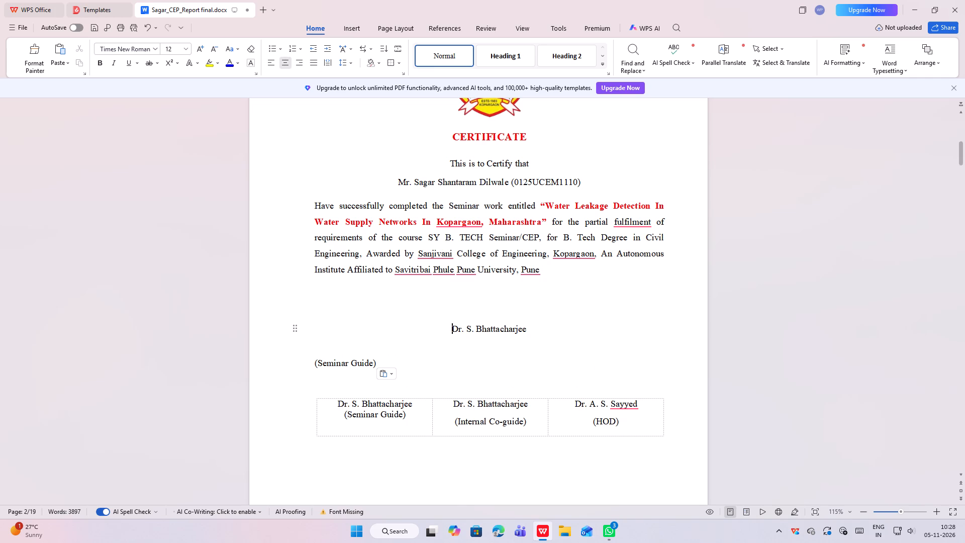
key("BackSpace")
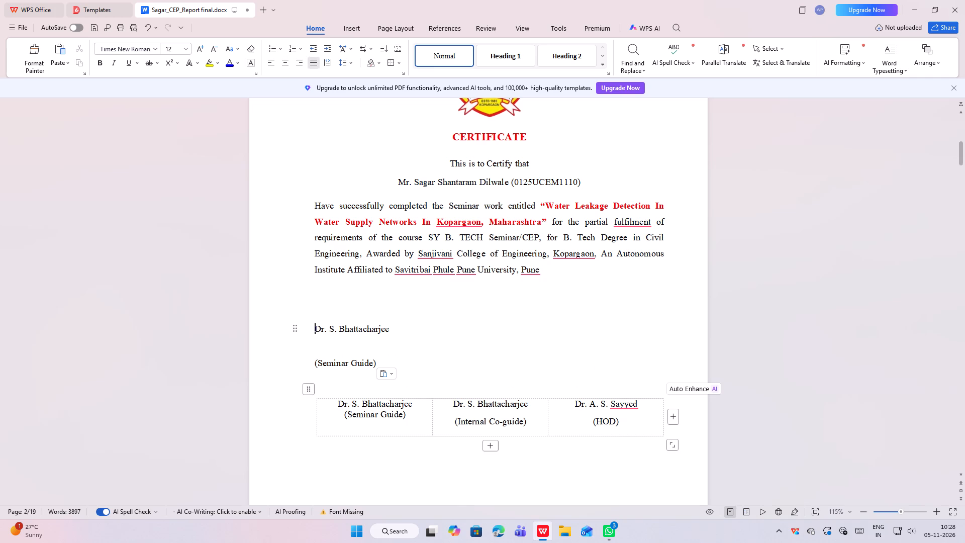
Copy the HOD's name and label from the table's last cell and paste them on the Seminar Guide's name line, spaced far to the right.
left_click_drag(621, 420, 557, 410)
key("ctrl+c")
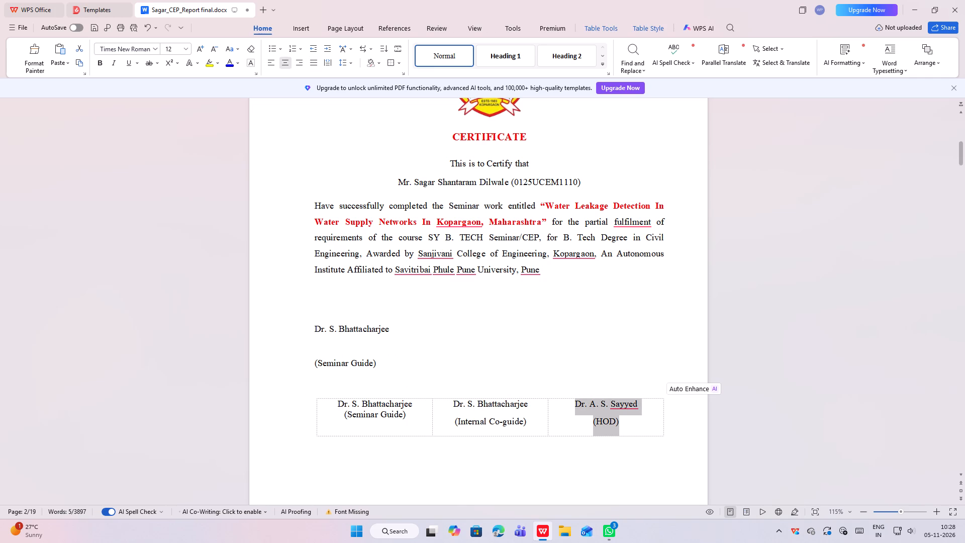
left_click(597, 333)
left_click(597, 330)
key("space")
key("space")
key("space")
key("space")
key("space")
key("space")
key("space")
key("space")
key("space")
key("space")
key("space")
key("space")
key("space")
key("space")
key("space")
key("space")
key("space")
key("space")
key("space")
key("space")
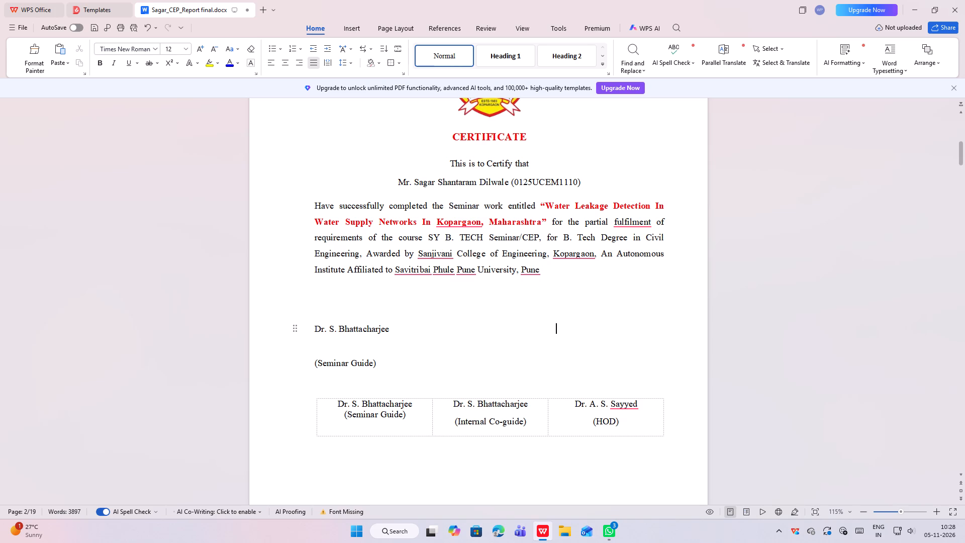
key("ctrl+v")
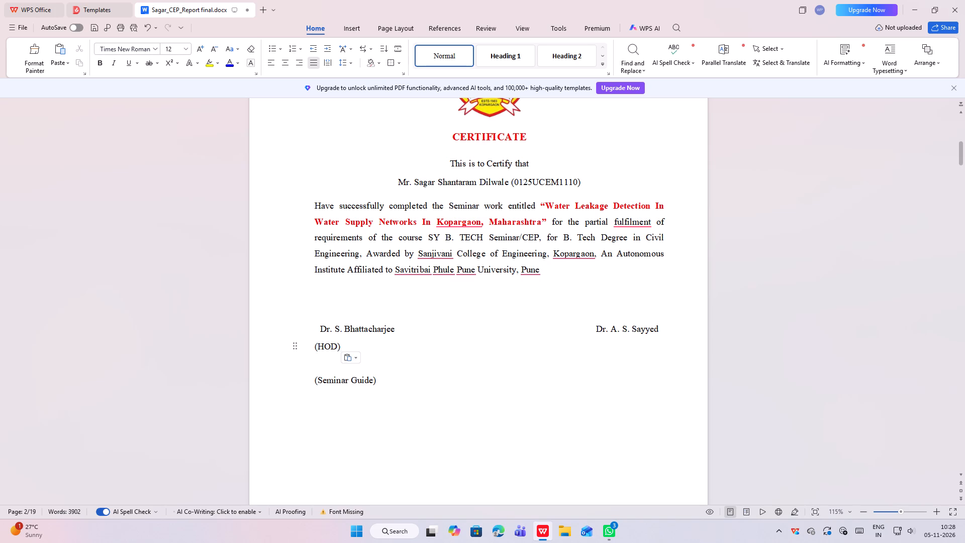
Indent the pasted (HOD) label with tabs so it sits beneath the HOD's name.
left_click(313, 348)
key("space")
key("Tab")
key("Tab")
key("Tab")
key("Tab")
key("Tab")
key("Tab")
key("Tab")
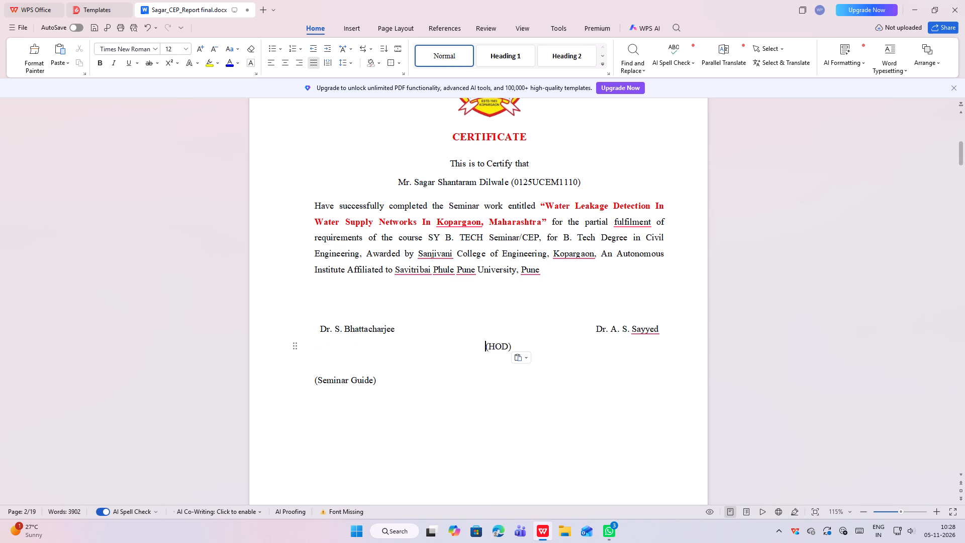
key("Tab")
key("Tab")
key("Tab")
key("Tab")
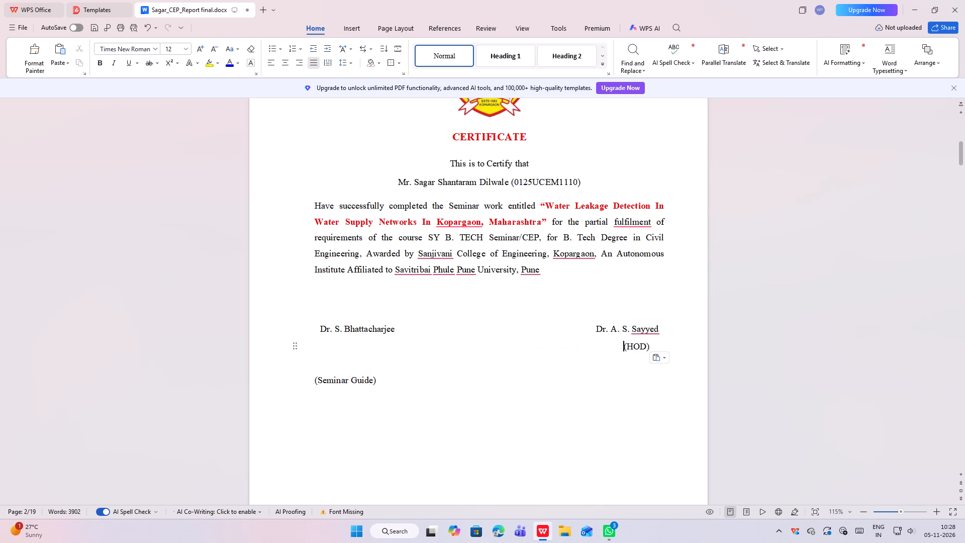
Copy the Internal Co-guide name and label from the table's middle cell and paste them between the two names above.
scroll(350, 363, "down", 4)
left_click_drag(530, 442, 487, 432)
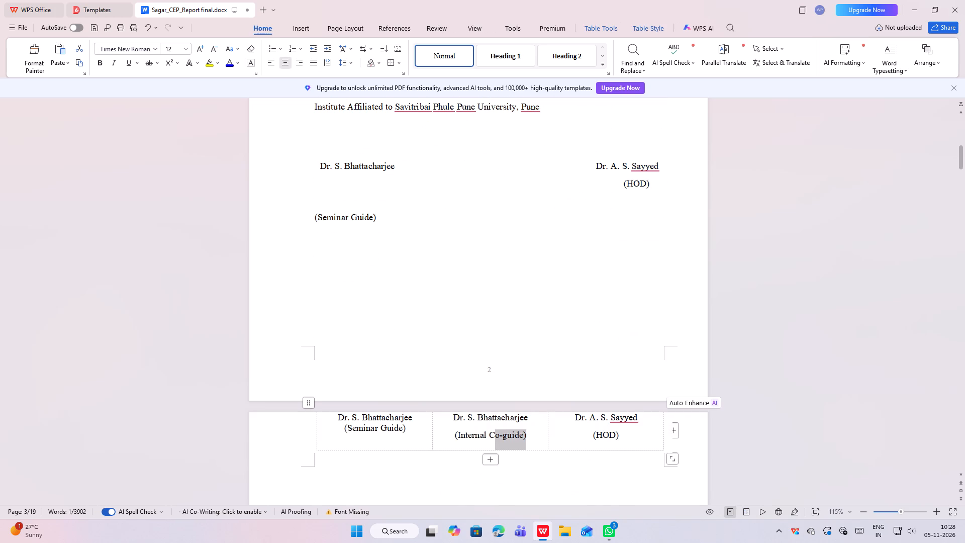
left_click_drag(487, 432, 437, 419)
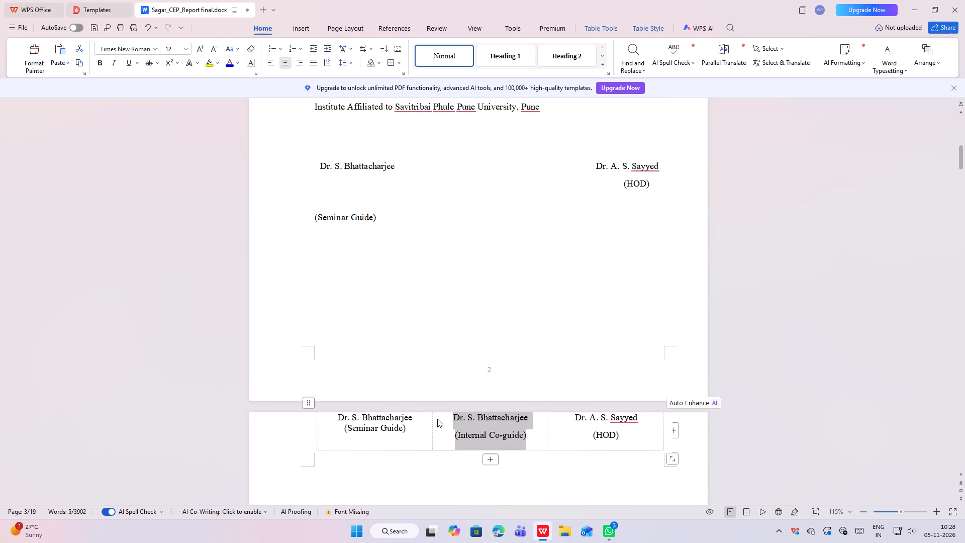
key("ctrl+c")
left_click(491, 172)
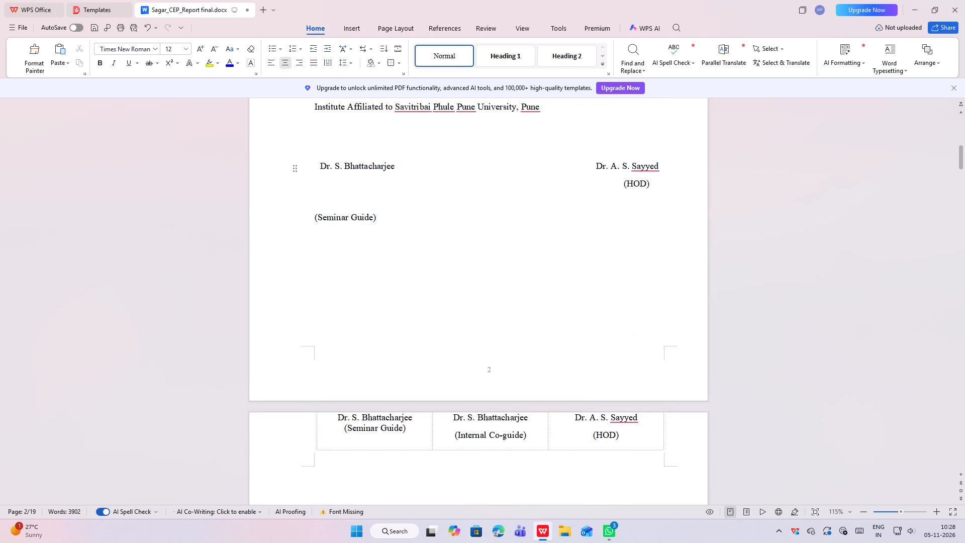
key("ctrl+v")
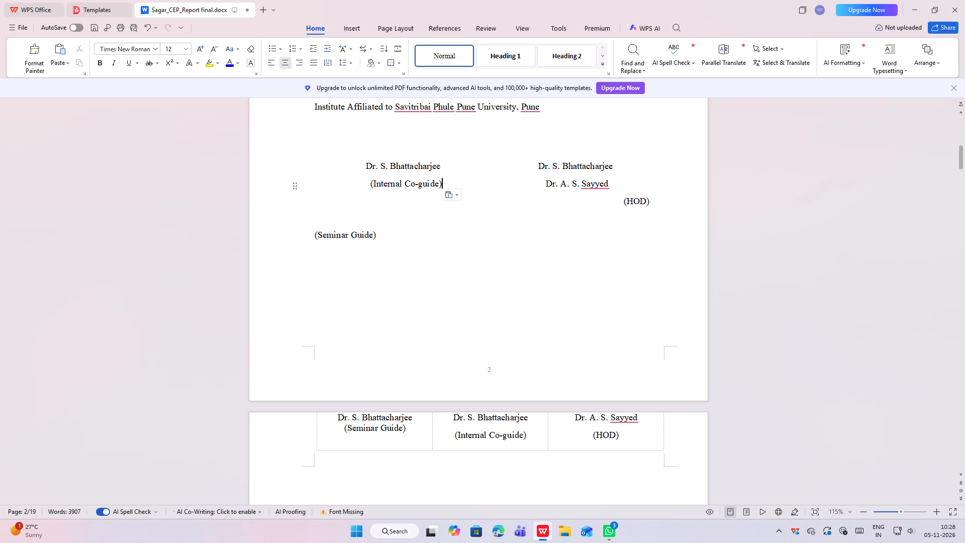
Left-align the line holding the Seminar Guide's and Internal Co-guide's names.
left_click(367, 169)
key("BackSpace")
Shift the (Internal Co-guide) label rightward with leading spaces, toward the position beneath the co-guide's name.
left_click(369, 184)
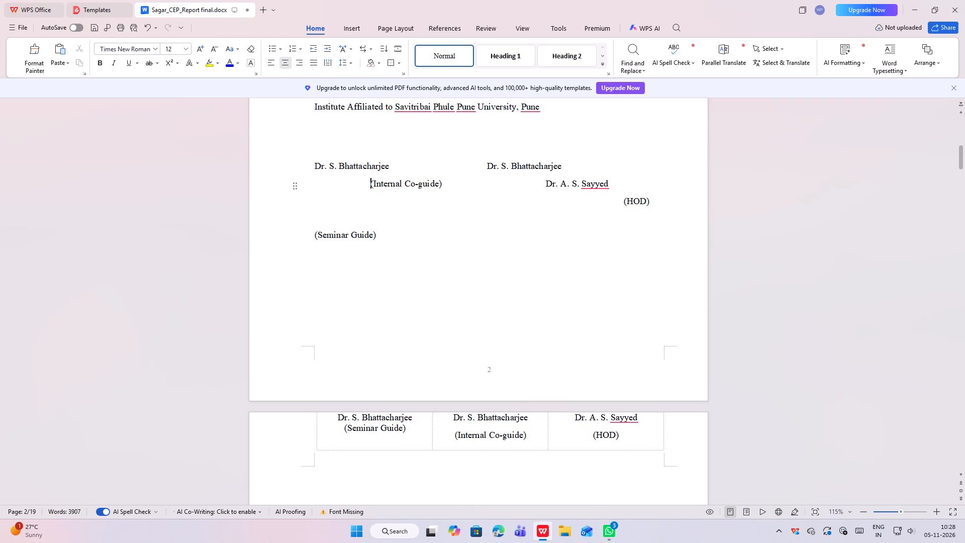
key("space")
key("space")
key("space")
key("space")
key("space")
key("space")
key("space")
key("space")
key("space")
key("space")
key("space")
key("space")
key("space")
key("space")
key("space")
key("space")
key("space")
key("space")
key("space")
key("space")
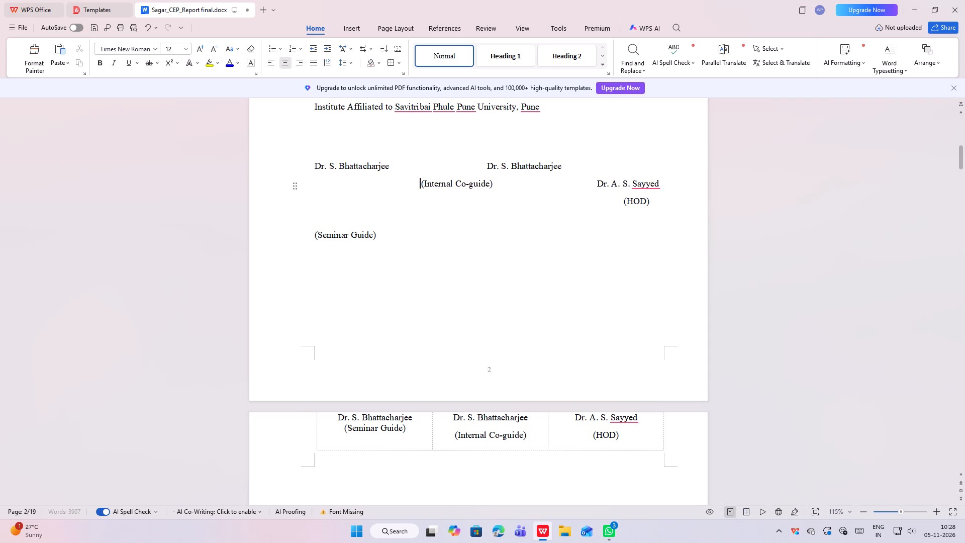
Remove surplus spaces before the Internal Co-guide's name and label so the two line up vertically.
left_click(439, 168)
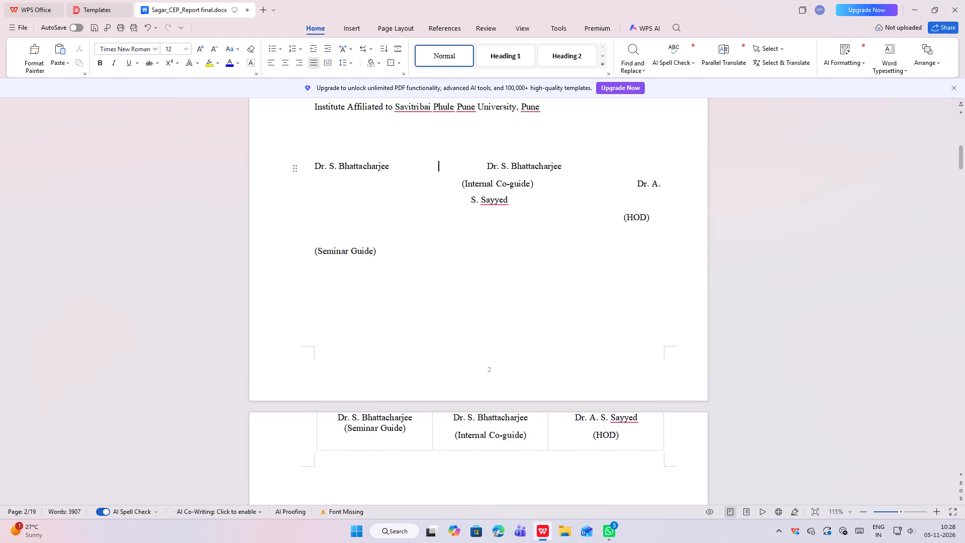
key("BackSpace")
key("BackSpace")
key("BackSpace")
key("BackSpace")
key("BackSpace")
key("BackSpace")
key("BackSpace")
key("BackSpace")
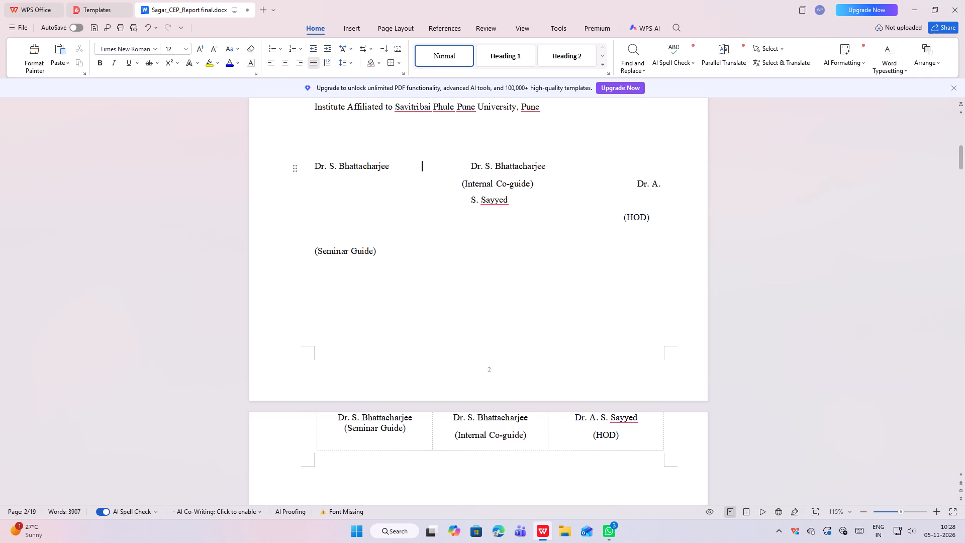
key("BackSpace")
key("BackSpace")
key("BackSpace")
key("BackSpace")
key("BackSpace")
left_click(461, 185)
key("BackSpace")
key("BackSpace")
key("BackSpace")
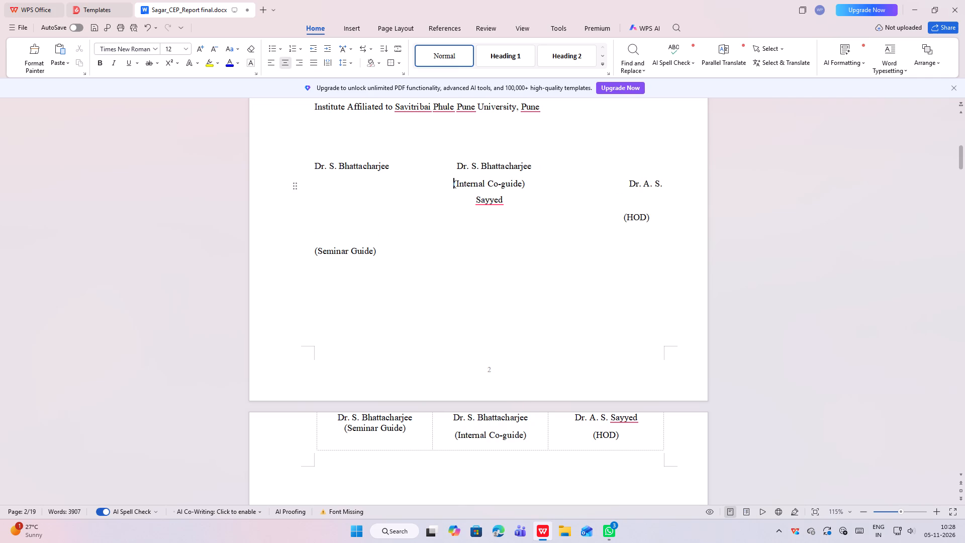
Bring the HOD's full name onto one line by removing the space before the surname and narrowing the gap ahead of the name.
left_click(468, 200)
key("BackSpace")
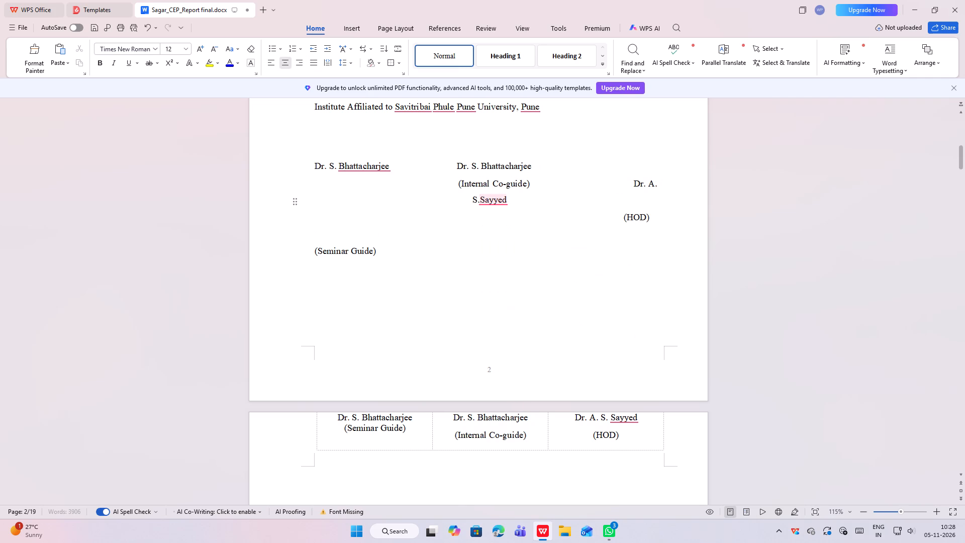
left_click(468, 200)
left_click(664, 181)
left_click(664, 185)
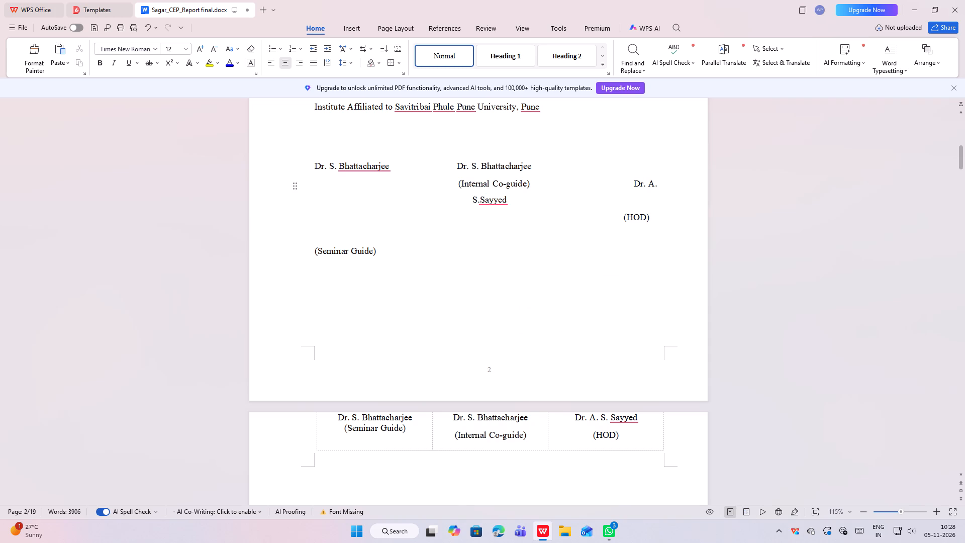
left_click(624, 182)
key("BackSpace")
key("BackSpace")
key("BackSpace")
key("BackSpace")
key("BackSpace")
key("BackSpace")
key("BackSpace")
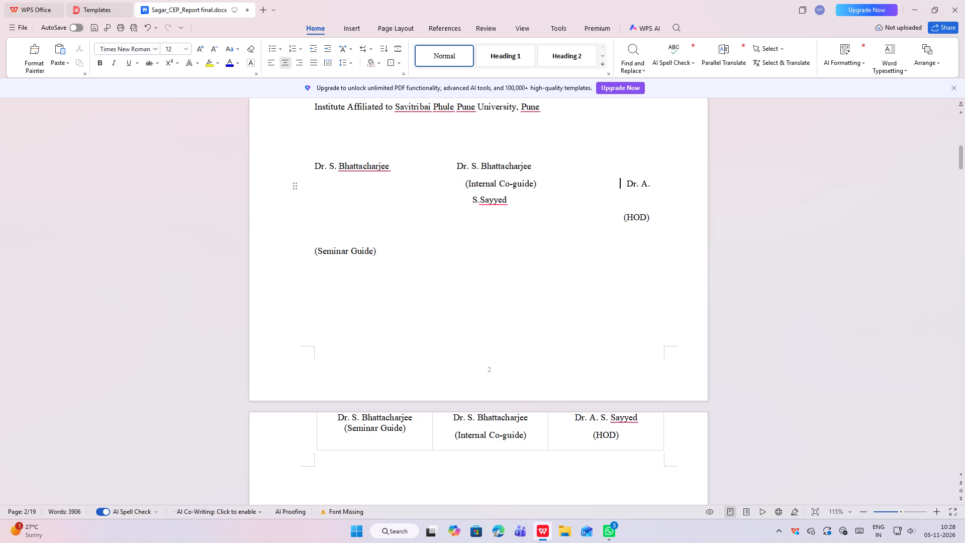
key("BackSpace")
key("BackSpace")
key("BackSpace")
key("BackSpace")
key("BackSpace")
key("BackSpace")
key("BackSpace")
key("BackSpace")
key("BackSpace")
key("BackSpace")
key("BackSpace")
key("BackSpace")
right_click(626, 182)
left_click(578, 218)
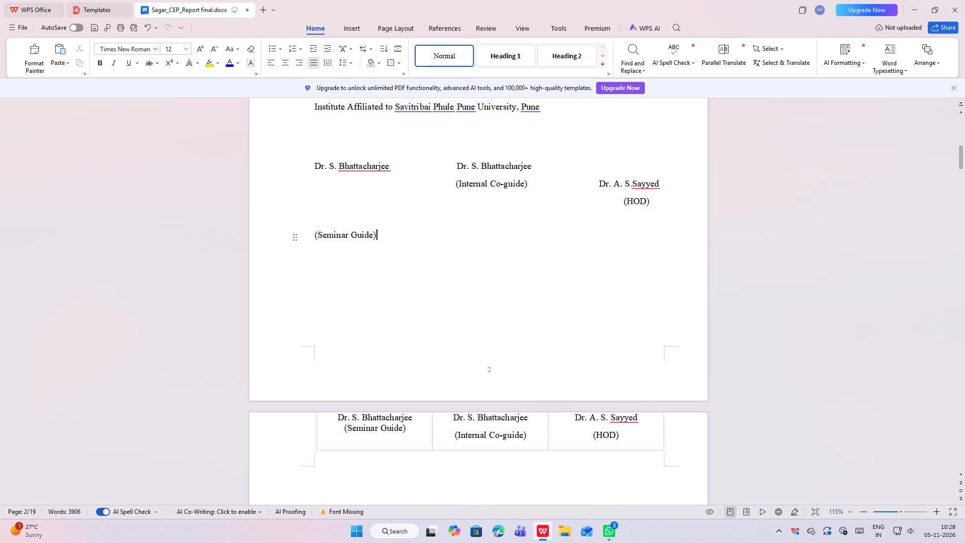
Redo the indent of the (HOD) label with tabs and spaces so it is centred beneath the HOD's name.
left_click(602, 208)
key("BackSpace")
key("BackSpace")
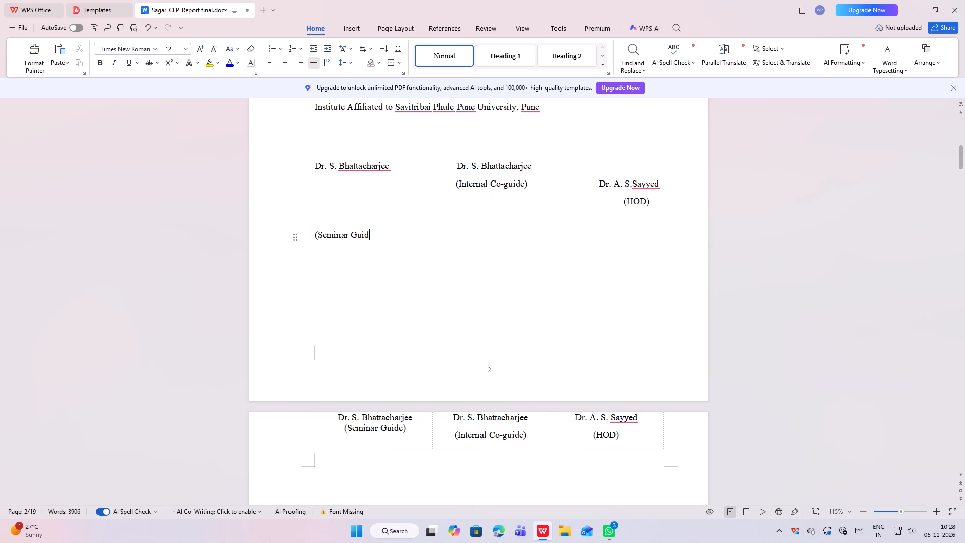
left_click(603, 205)
key("BackSpace")
key("space")
key("space")
key("space")
key("Tab")
key("Tab")
key("Tab")
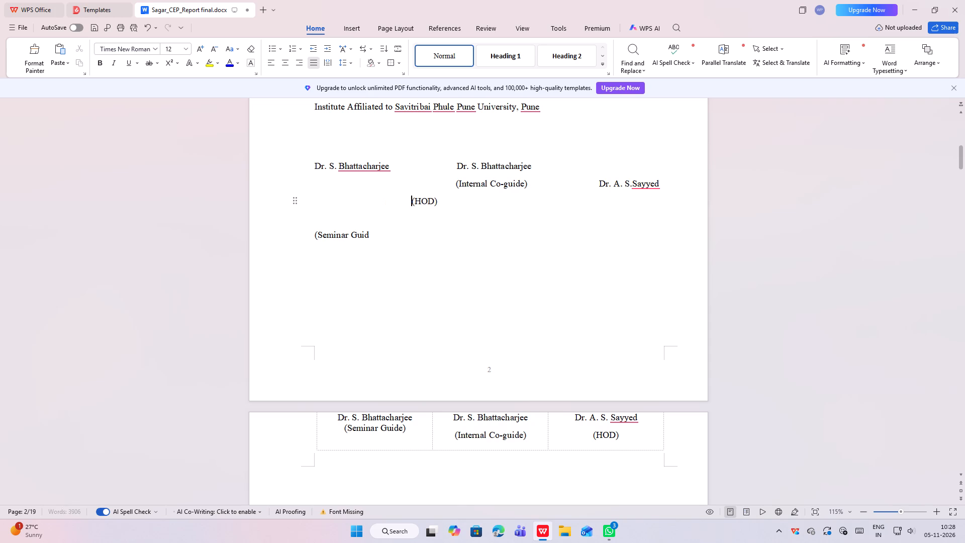
key("Tab")
key("Tab")
key("Tab")
key("Tab")
key("Tab")
key("Tab")
key("Tab")
key("space")
key("space")
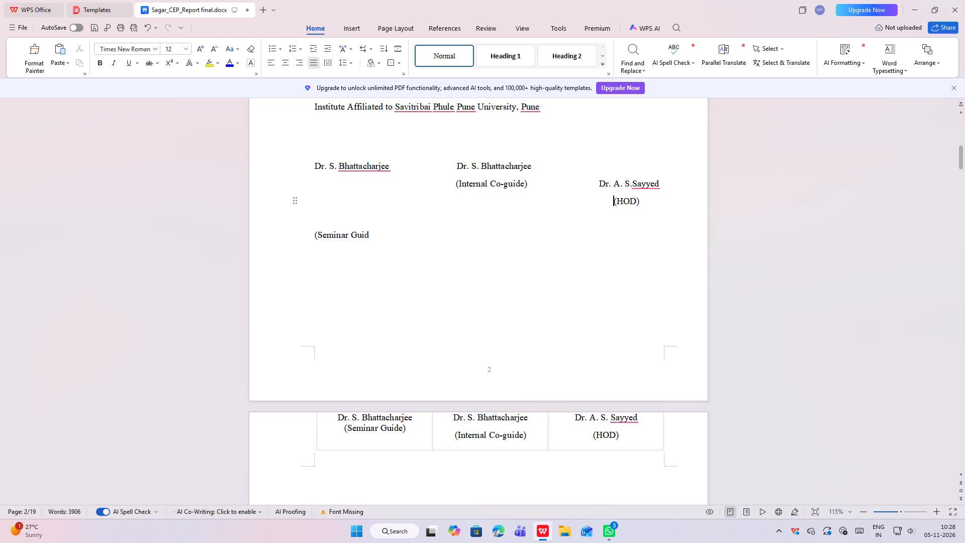
Restore the missing "e)" at the end of the Seminar Guide label.
left_click(411, 241)
key("e")
key("shift+parenright")
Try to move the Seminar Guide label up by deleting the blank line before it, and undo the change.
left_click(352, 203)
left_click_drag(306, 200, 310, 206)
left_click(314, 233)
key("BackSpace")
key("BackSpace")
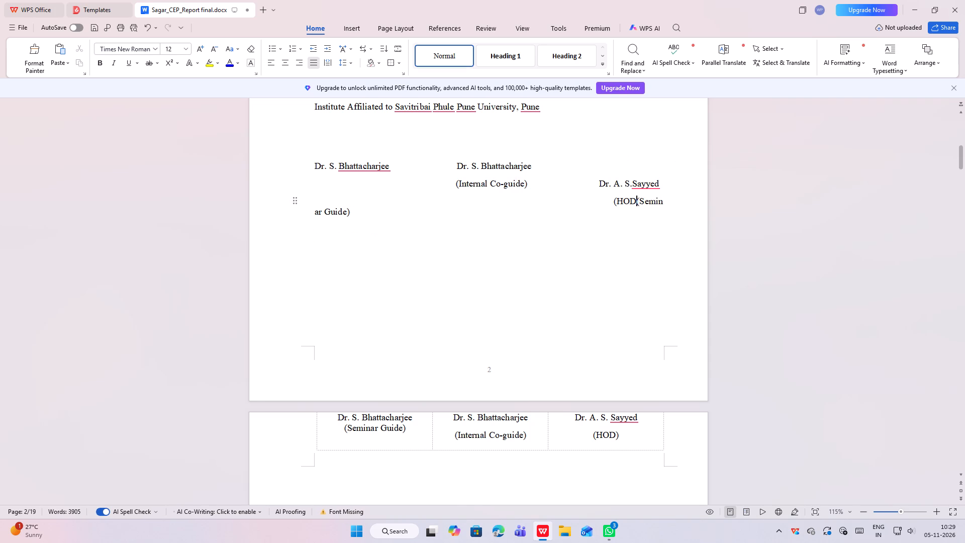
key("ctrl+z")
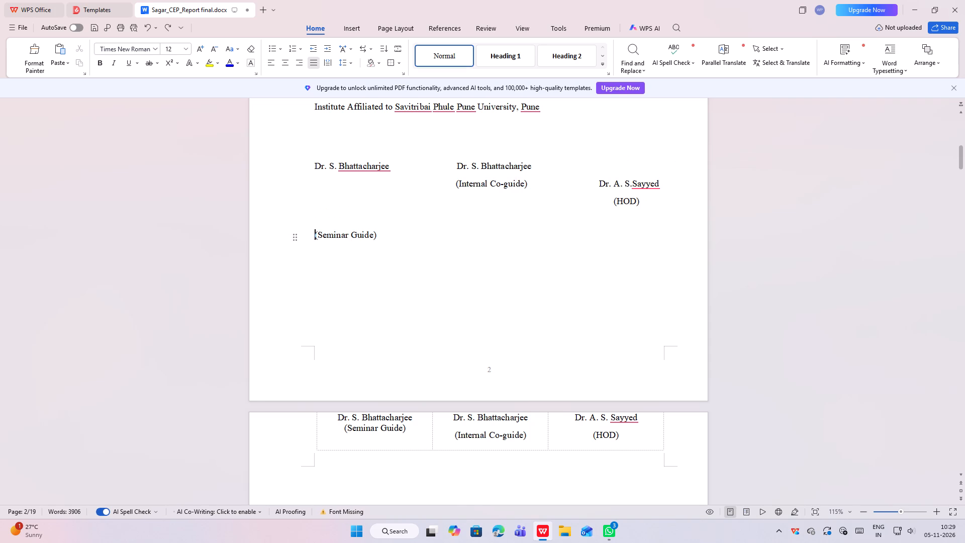
Shift the (Internal Co-guide) label slightly left by deleting spaces before it, and undo the deletion that merges its line with the names above.
left_click(337, 216)
left_click(337, 203)
left_click(322, 185)
key("BackSpace")
key("BackSpace")
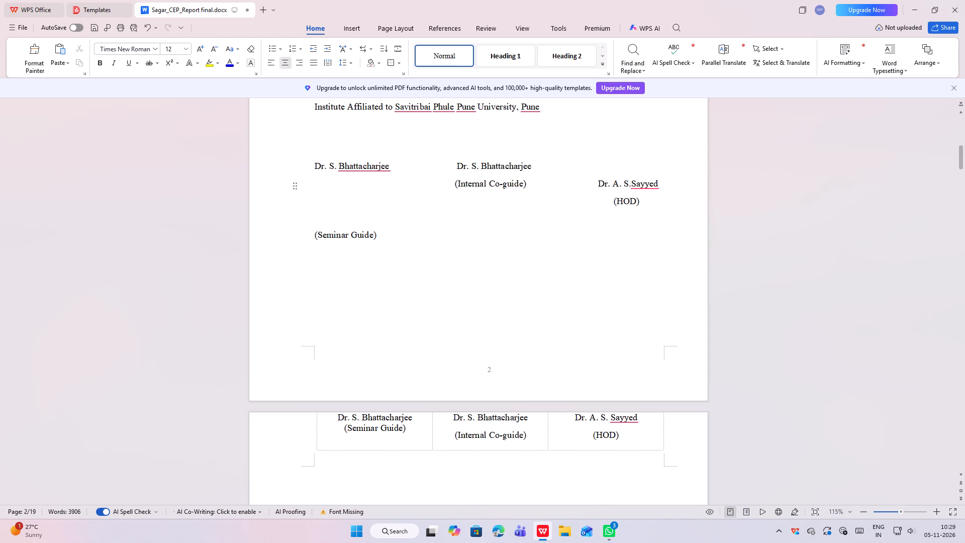
key("BackSpace")
key("BackSpace")
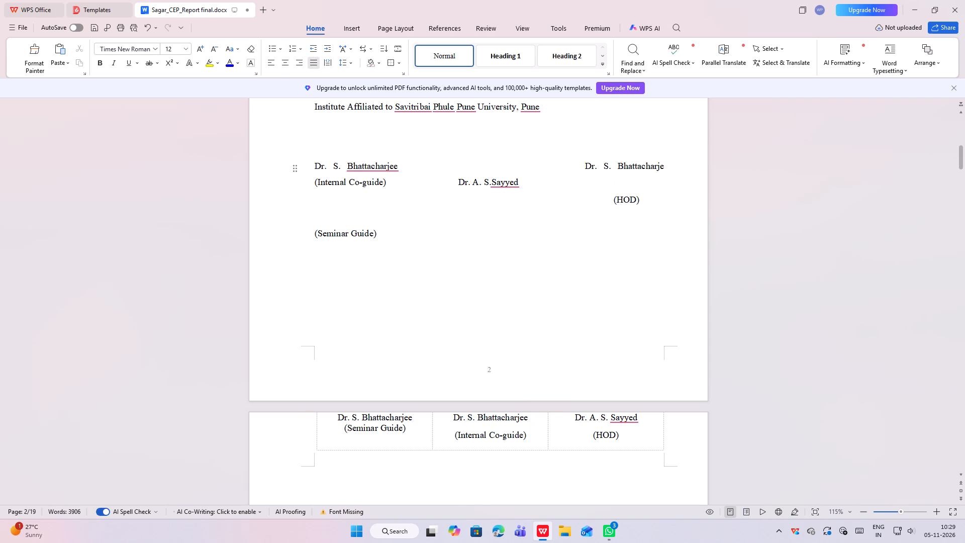
key("ctrl+z")
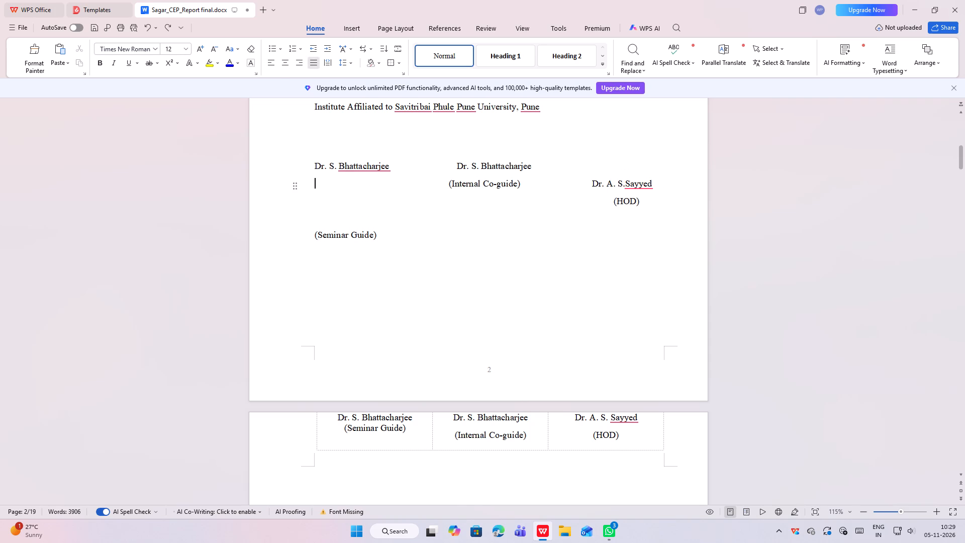
Narrow the gap ahead of the Internal Co-guide's name by two spaces so it sits closer above its label.
left_click(456, 168)
key("Return")
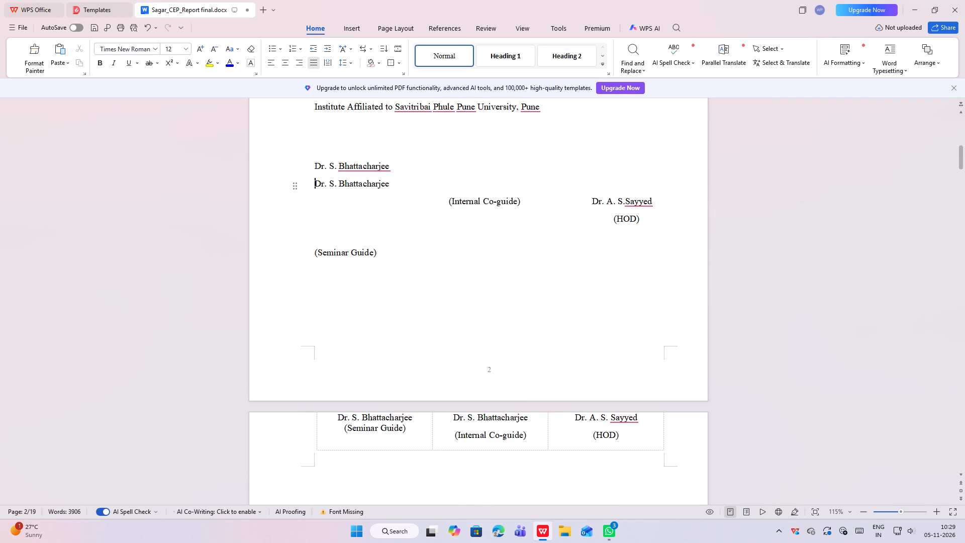
key("ctrl+z")
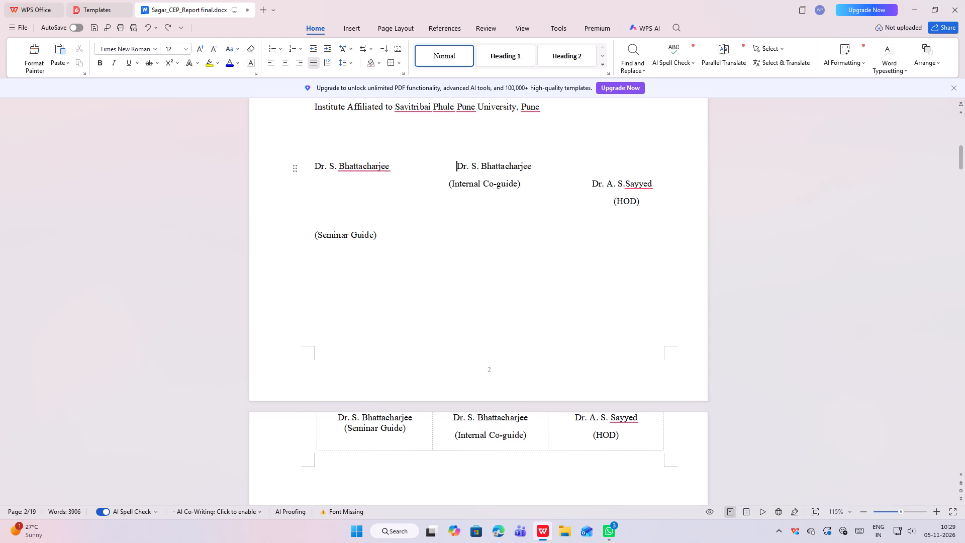
key("BackSpace")
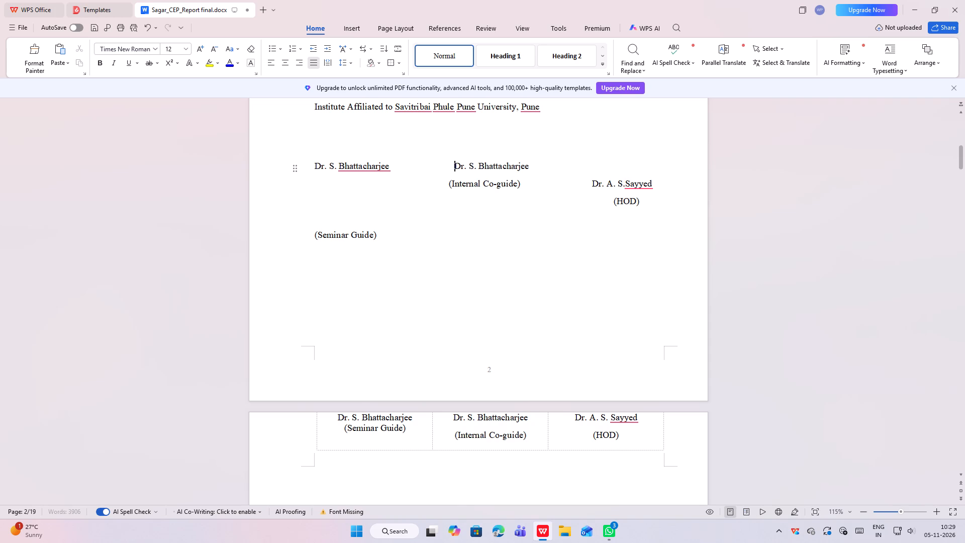
key("BackSpace")
Copy the (Seminar Guide) label and paste it on the line beneath the Seminar Guide's name.
left_click_drag(384, 241, 294, 237)
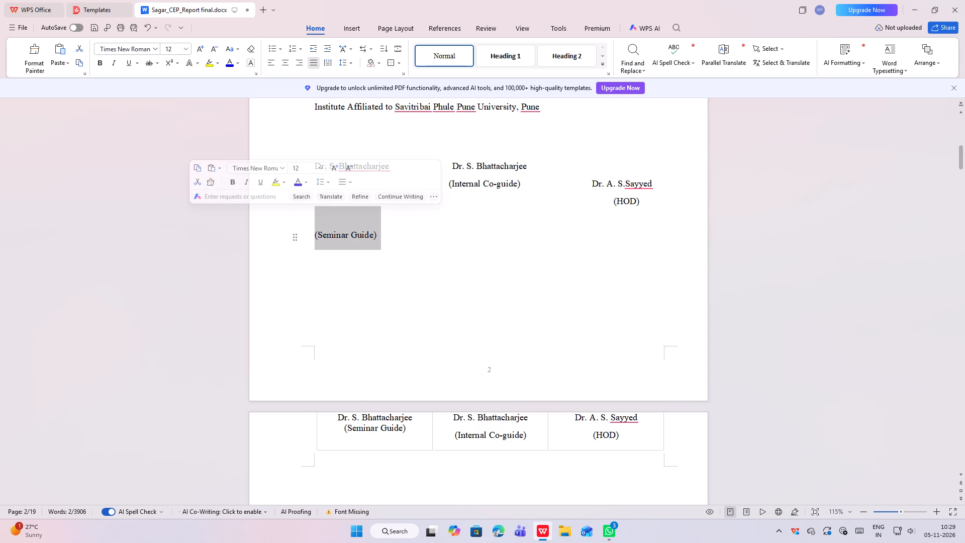
key("ctrl+c")
left_click(319, 183)
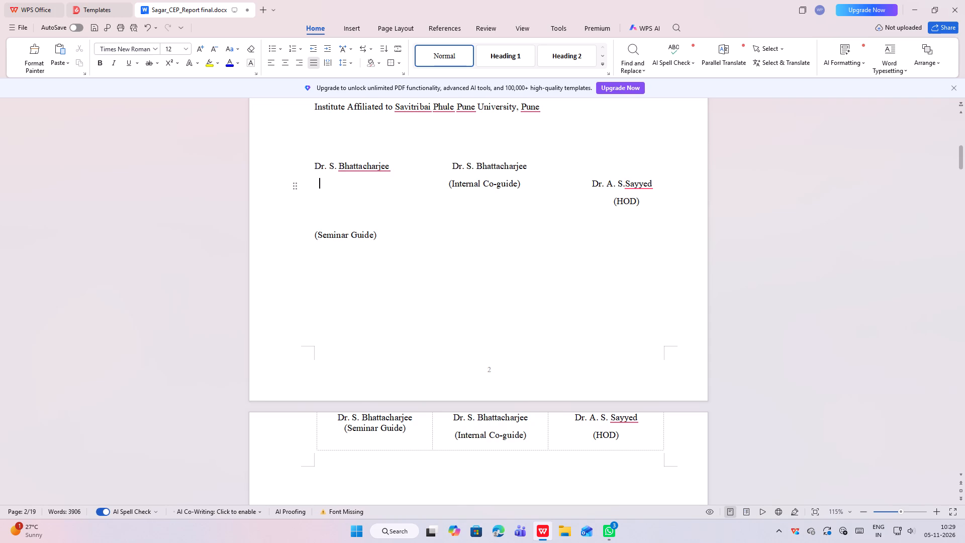
key("ctrl+v")
Select the signature text from the Seminar Guide's name through the (HOD) label.
left_click_drag(380, 210, 303, 173)
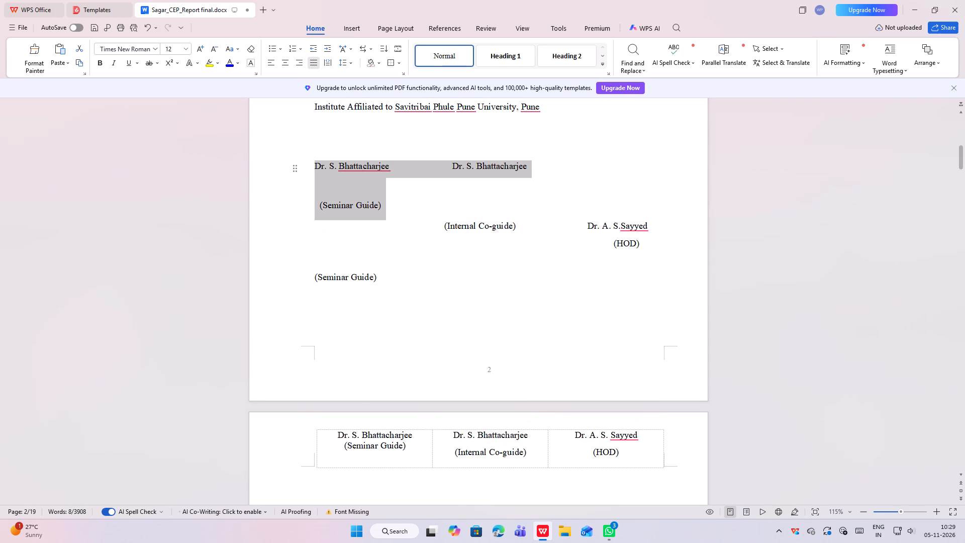
left_click_drag(303, 173, 298, 166)
left_click(432, 253)
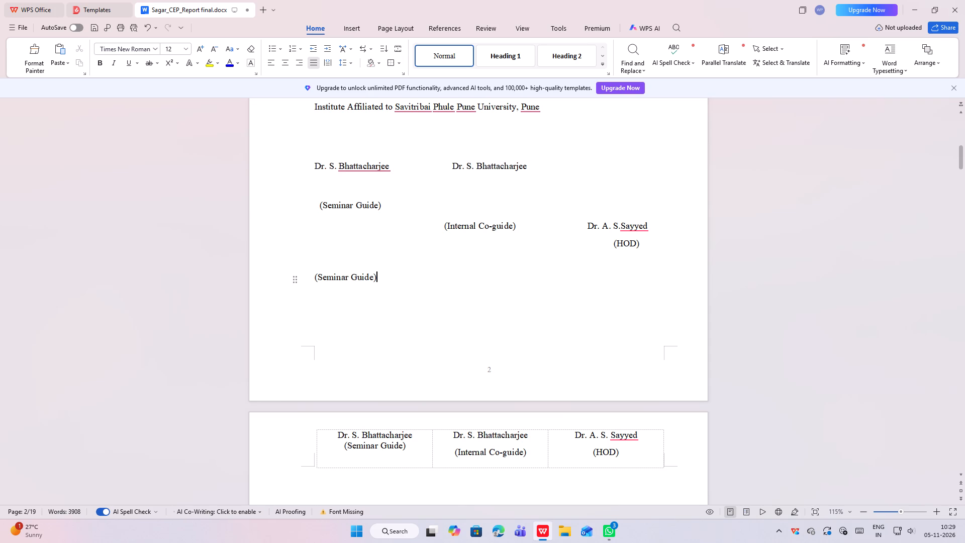
left_click_drag(313, 165, 638, 237)
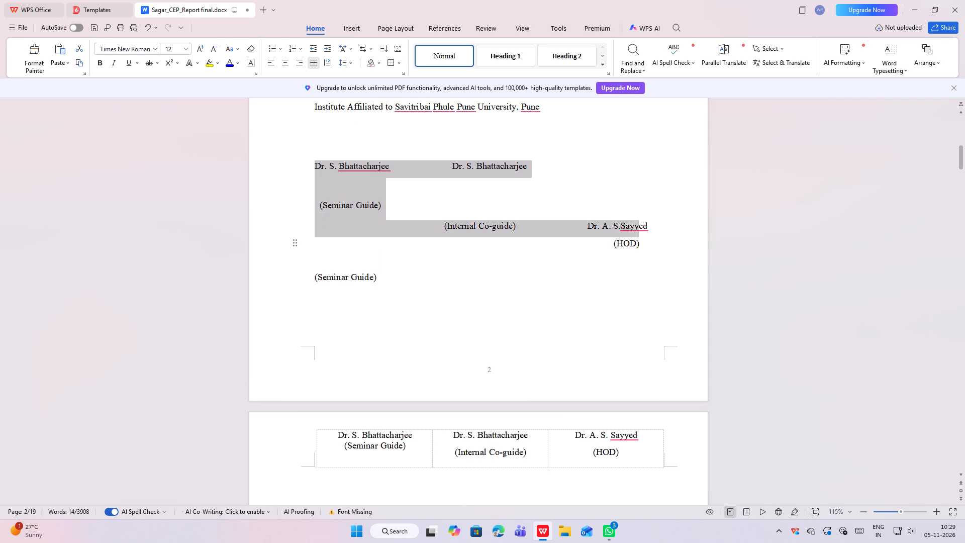
left_click_drag(638, 237, 646, 243)
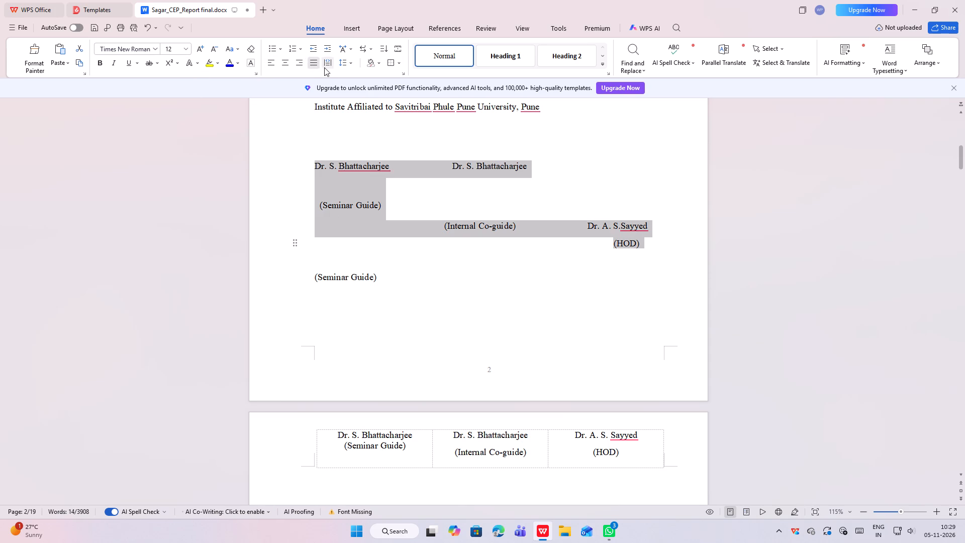
Set the line spacing of the selected signature text to 1.5.
left_click(348, 62)
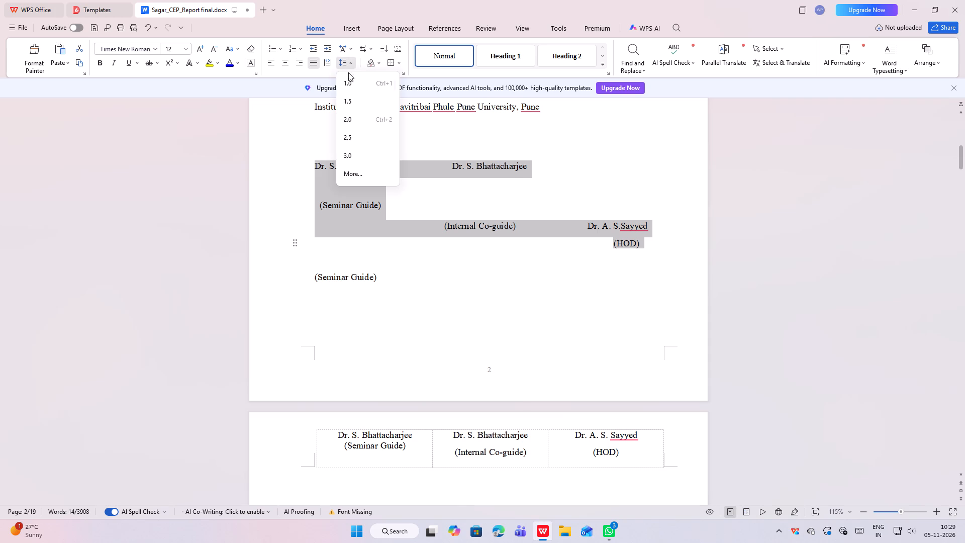
left_click(352, 99)
left_click(388, 188)
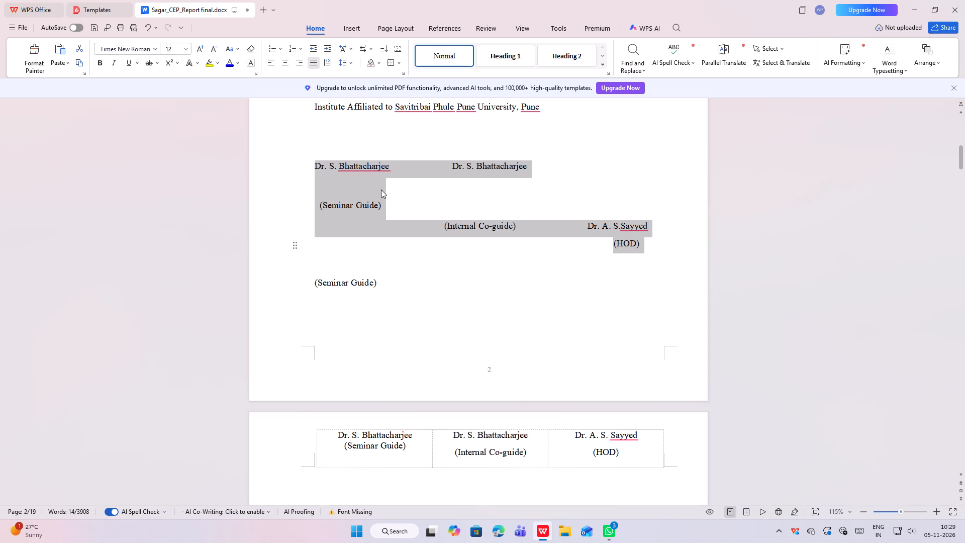
left_click(376, 186)
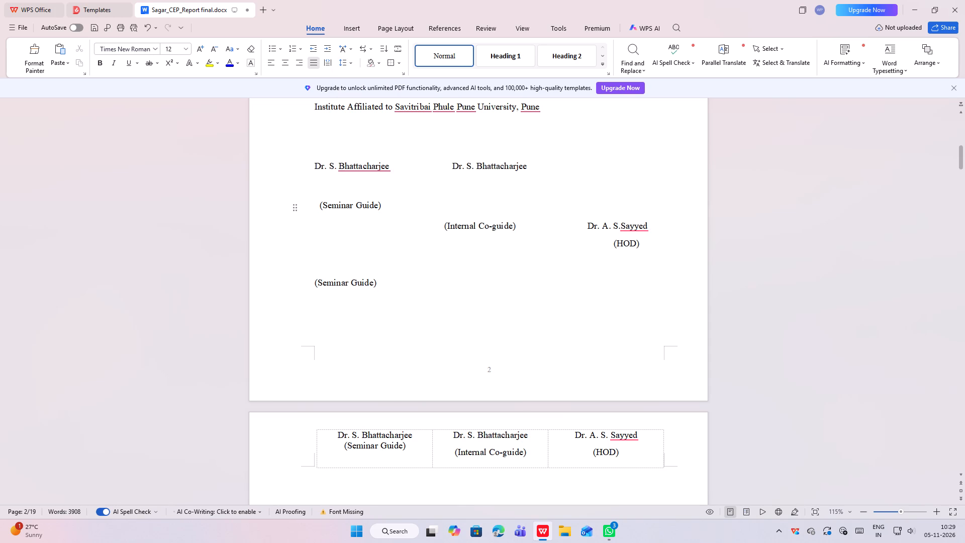
left_click(508, 198)
Copy the HOD's name with the (HOD) label and paste them after the Internal Co-guide's name on the top signature line.
left_click_drag(554, 225, 733, 267)
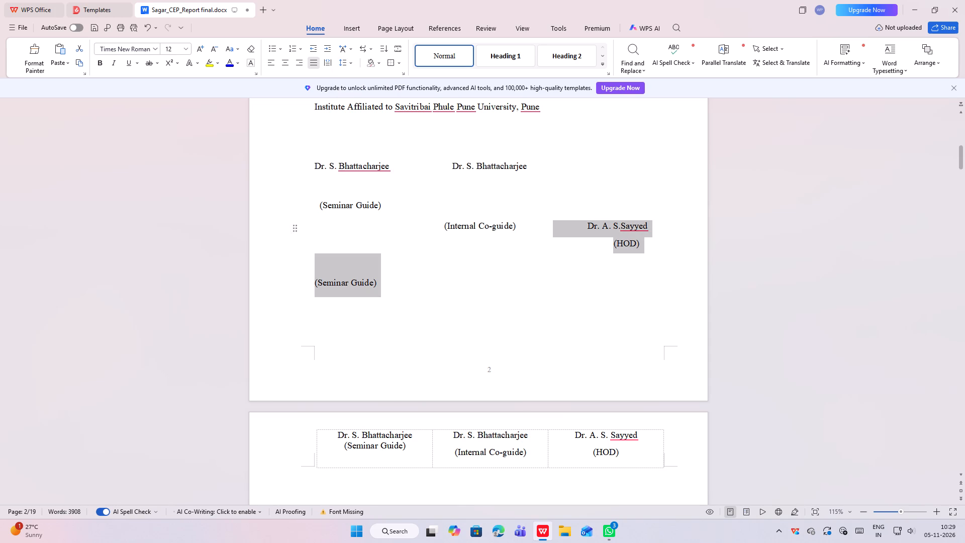
left_click_drag(733, 267, 746, 277)
left_click_drag(646, 268, 646, 277)
left_click(576, 237)
left_click_drag(579, 230, 614, 250)
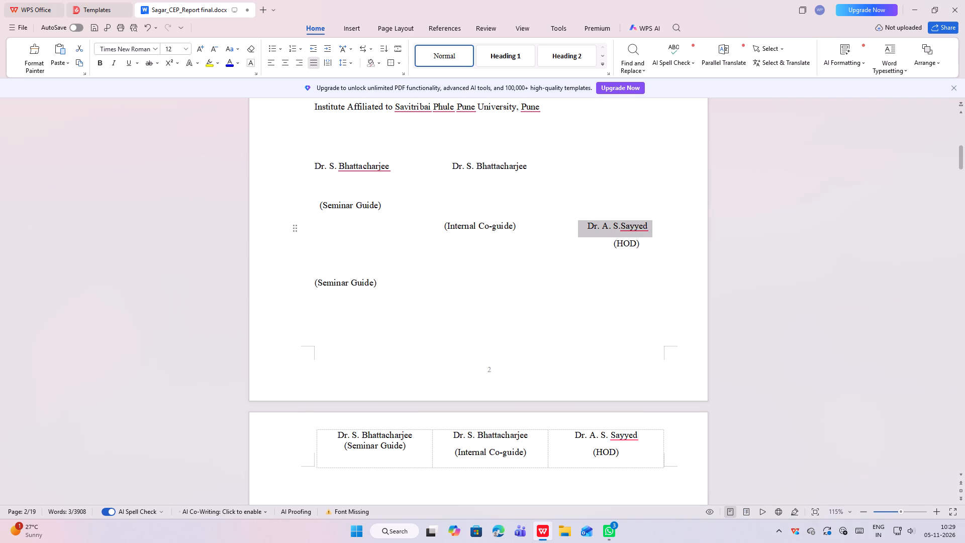
left_click_drag(614, 250, 620, 256)
left_click_drag(597, 229, 604, 237)
left_click(641, 247)
left_click_drag(641, 247, 586, 228)
key("ctrl+c")
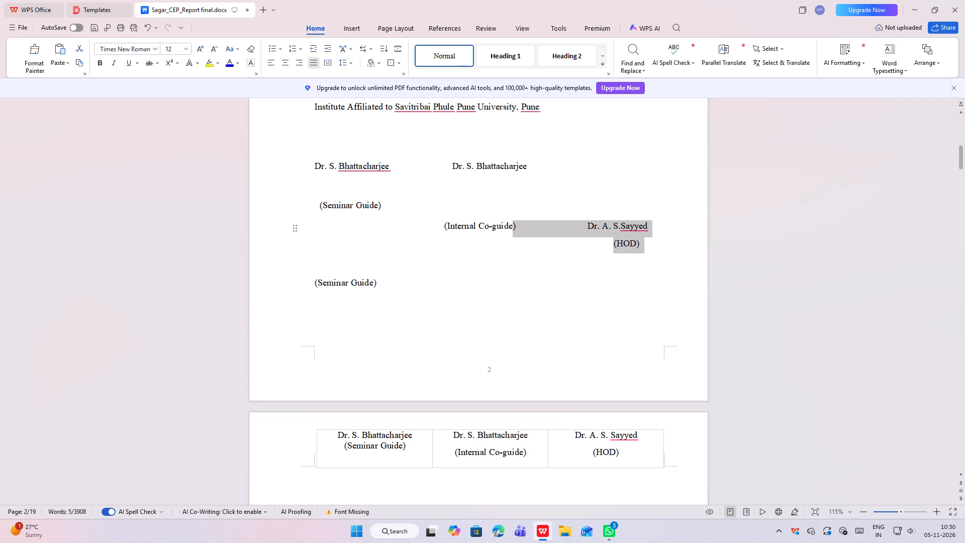
left_click(593, 171)
key("ctrl+v")
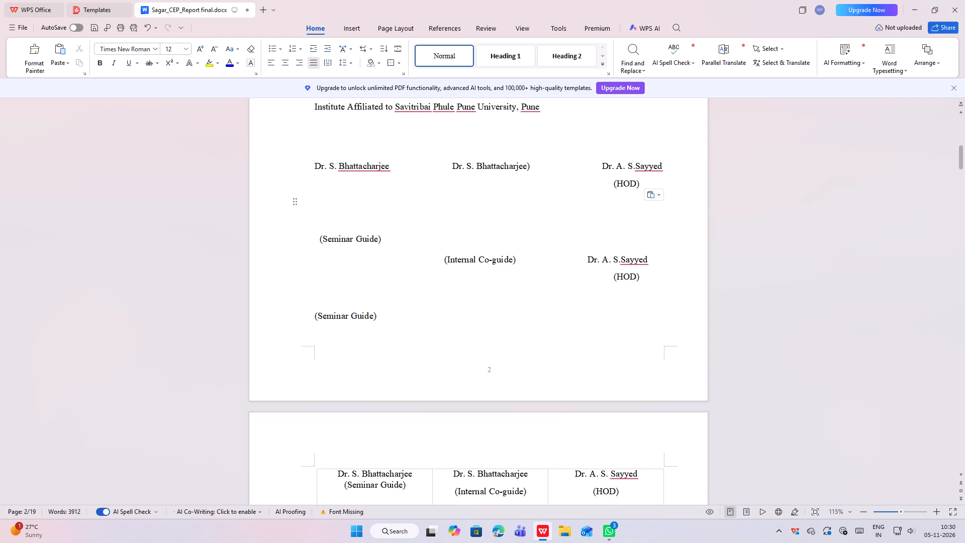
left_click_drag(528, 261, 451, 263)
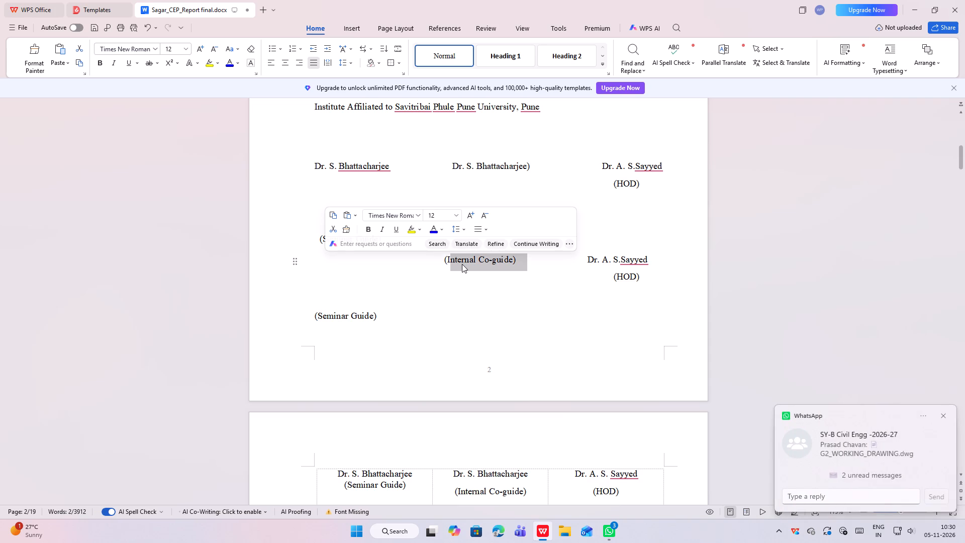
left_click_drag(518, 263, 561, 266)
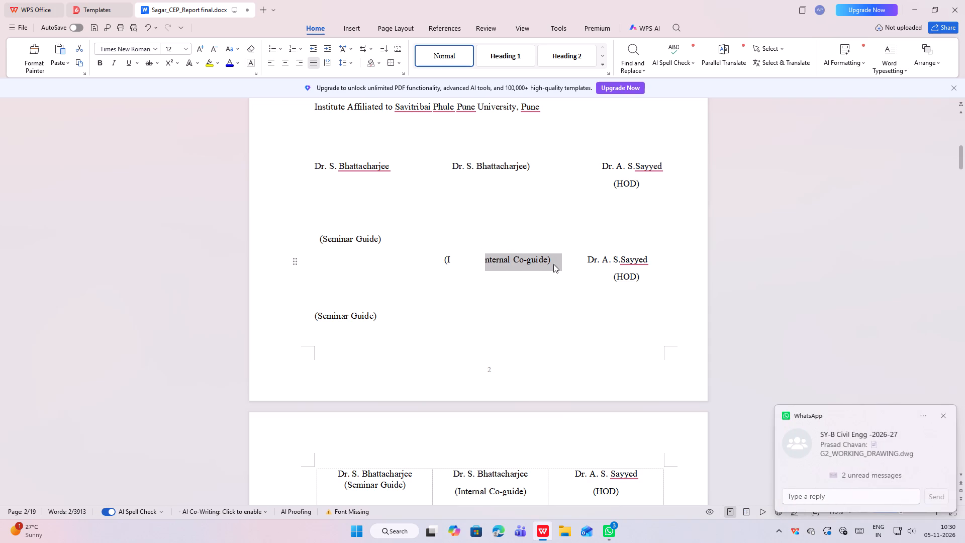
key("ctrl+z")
Copy the (Internal Co-guide) label from the lower signature line.
left_click_drag(540, 259, 428, 259)
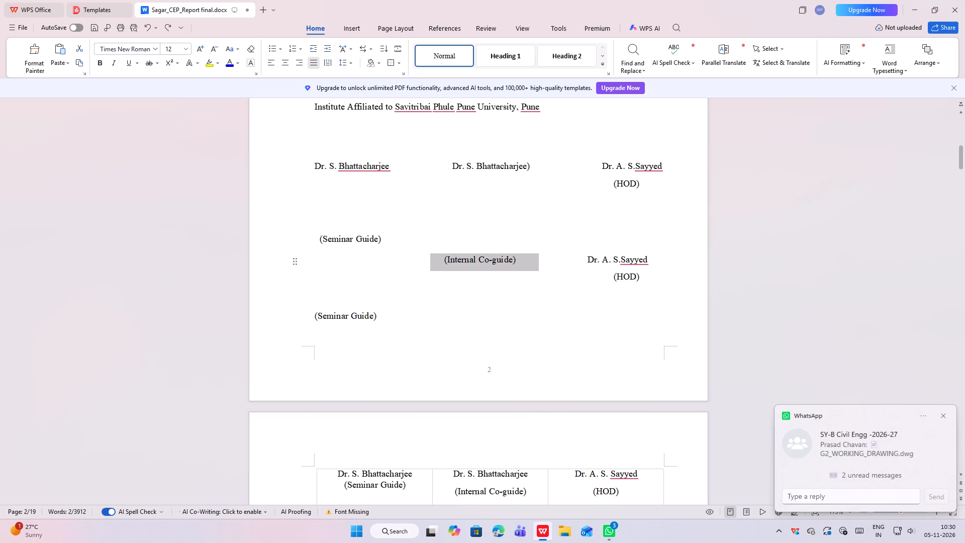
left_click_drag(428, 259, 427, 259)
key("ctrl+c")
On the line beneath the top row of names, replace the gap before the (HOD) label with a run of about twenty spaces.
left_click(470, 170)
left_click(467, 187)
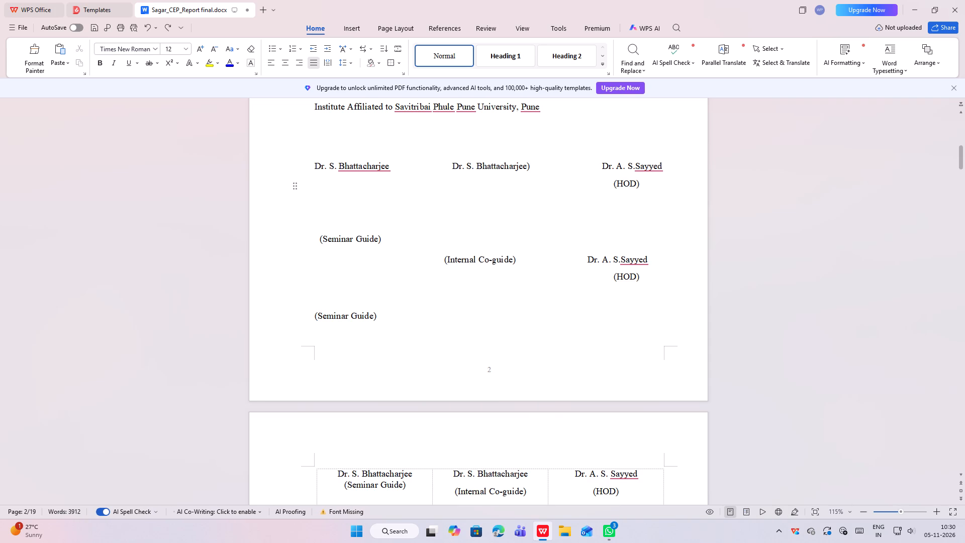
key("BackSpace")
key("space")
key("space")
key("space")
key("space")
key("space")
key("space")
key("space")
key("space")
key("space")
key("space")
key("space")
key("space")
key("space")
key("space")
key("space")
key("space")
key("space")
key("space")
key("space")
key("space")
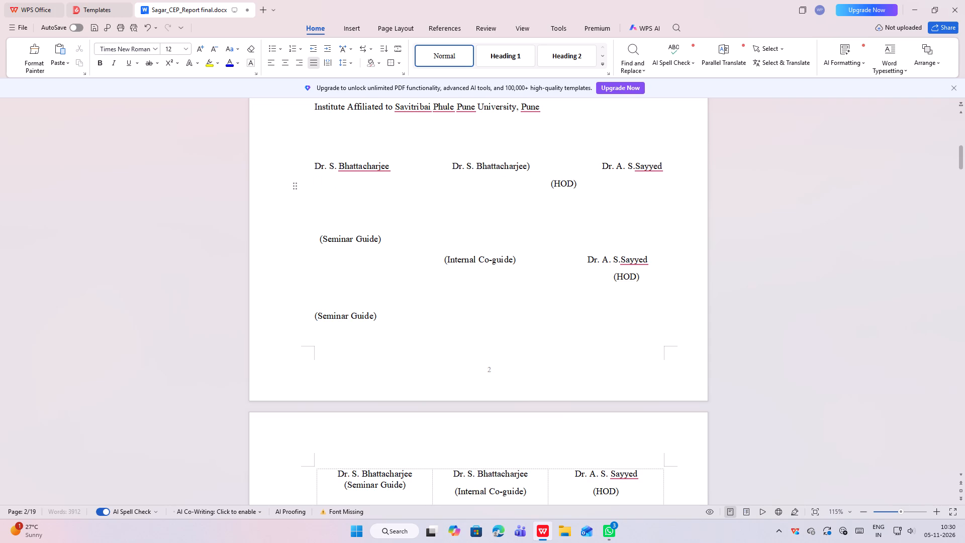
Add two spaces before the upper (HOD) label to bring it closer beneath the HOD's name.
key("space")
key("space")
Paste the (Internal Co-guide) label directly before the upper (HOD) label, on the line beneath the three names.
key("Left")
key("Left")
key("Left")
key("Left")
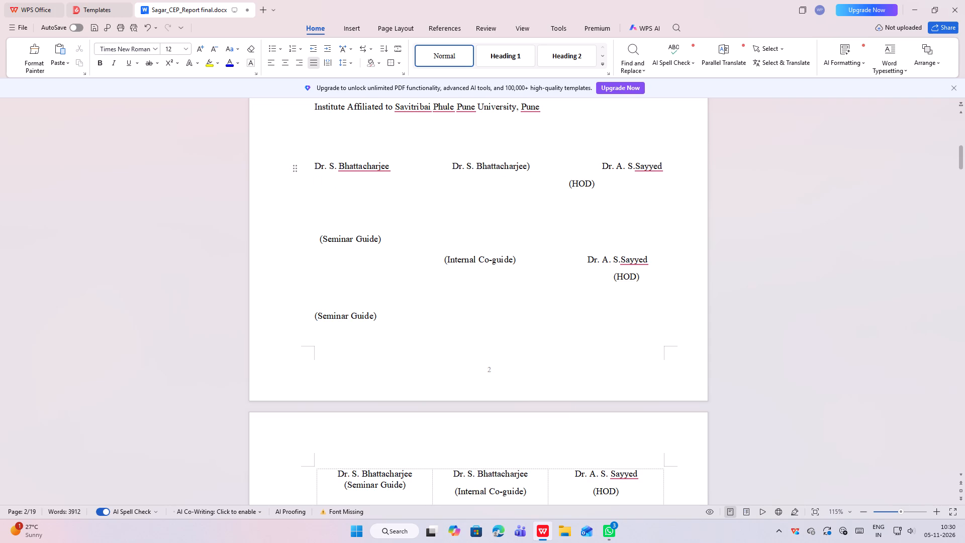
key("Left")
key("Left")
key("Right")
key("Down")
key("Left")
key("Left")
key("Left")
key("Left")
key("Left")
key("Left")
key("Left")
key("Left")
key("Left")
key("Left")
key("Left")
key("Left")
key("Left")
key("Left")
key("Left")
key("Left")
key("Left")
key("Left")
key("Left")
key("Left")
key("Left")
key("Left")
key("Left")
key("Left")
key("Left")
key("Left")
key("Left")
key("Down")
key("Left")
key("Down")
key("Left")
key("Left")
key("Left")
key("Left")
key("Left")
key("Left")
key("Left")
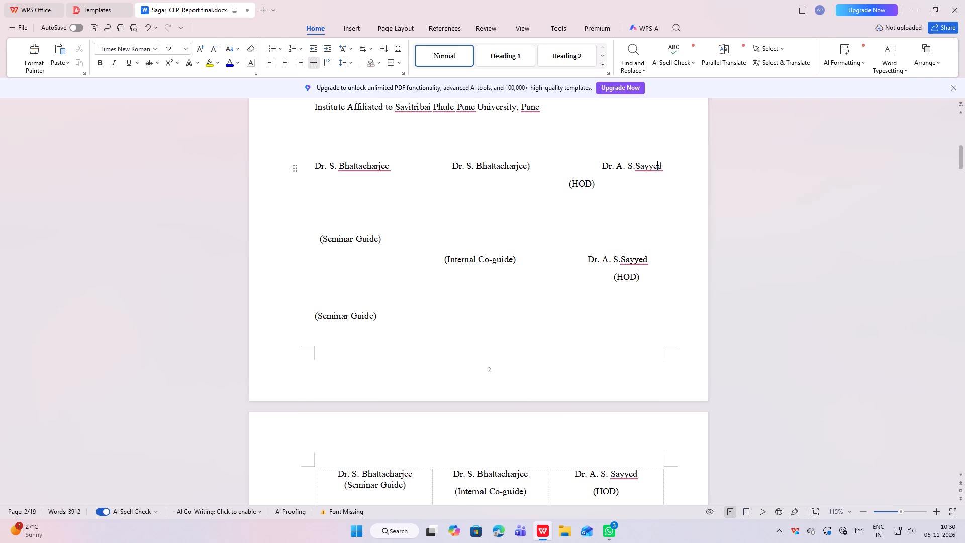
key("Left")
key("Left")
key("Left")
key("Left")
key("Left")
key("Left")
key("Left")
key("Left")
key("Left")
key("Left")
key("Left")
key("Left")
key("Left")
key("Left")
key("Left")
key("Left")
key("Left")
key("Left")
key("Left")
key("Left")
key("Down")
key("Down")
key("ctrl+v")
key("ctrl+c")
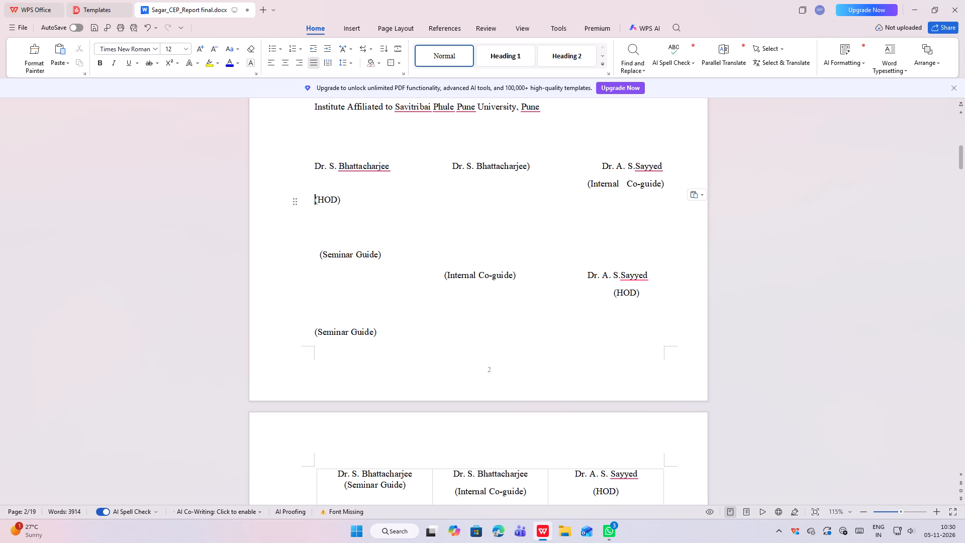
Delete the spacing ahead of the pasted (Internal Co-guide) label so it starts at the left margin of the role line.
left_click(572, 192)
key("BackSpace")
key("BackSpace")
key("BackSpace")
key("BackSpace")
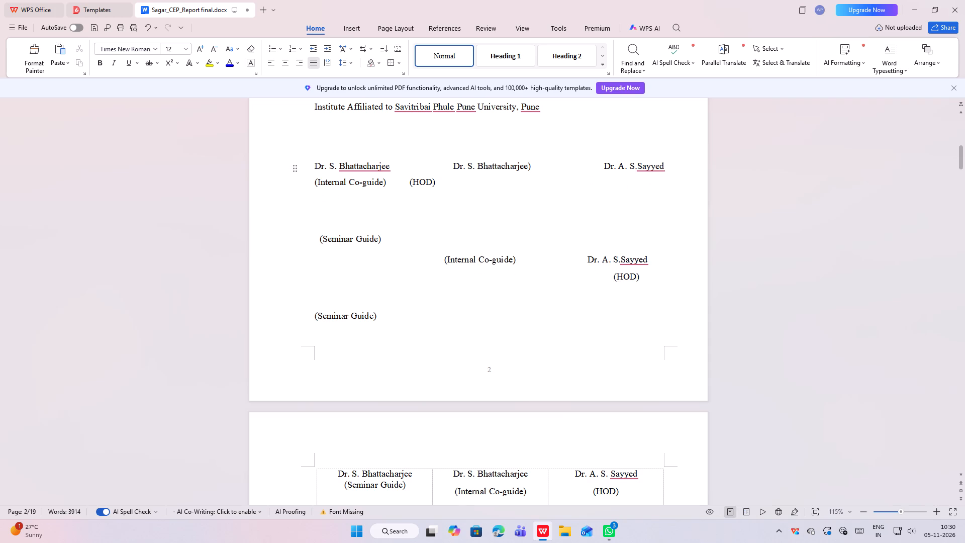
Add four spaces after the (Internal Co-guide) label to push (HOD) beneath the HOD's name.
left_click(401, 183)
key("space")
key("space")
key("space")
key("space")
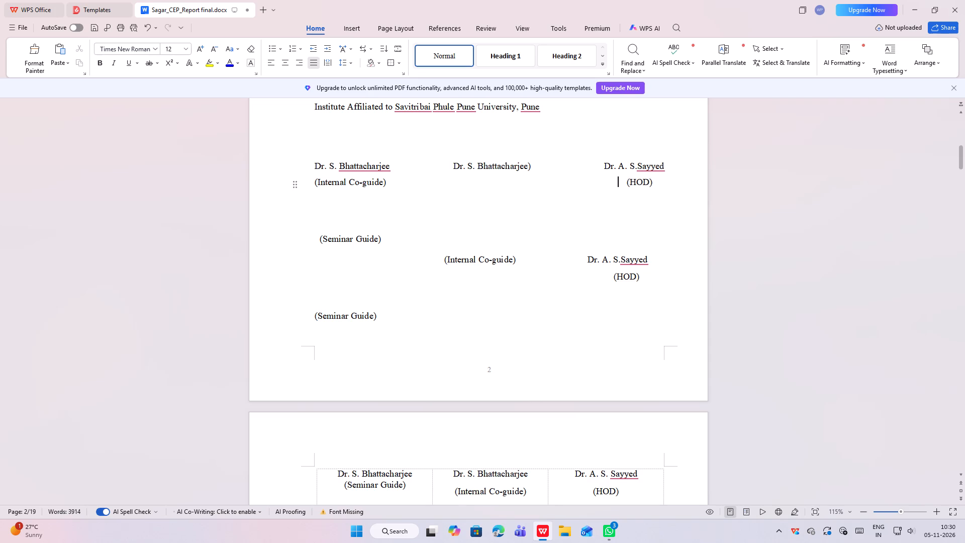
Copy the lower (Internal Co-guide) label and paste it into the gap before (HOD) on the upper role line.
left_click_drag(525, 265, 444, 263)
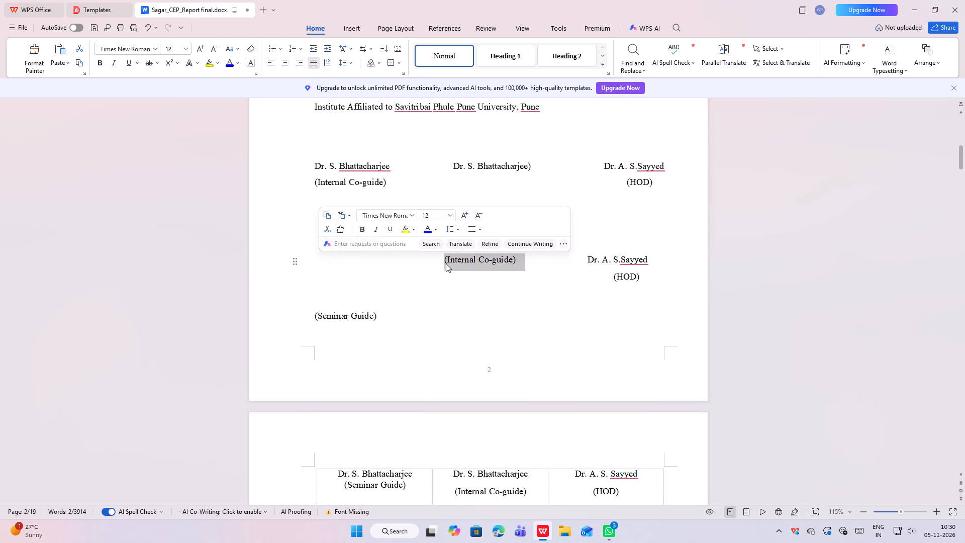
key("ctrl+c")
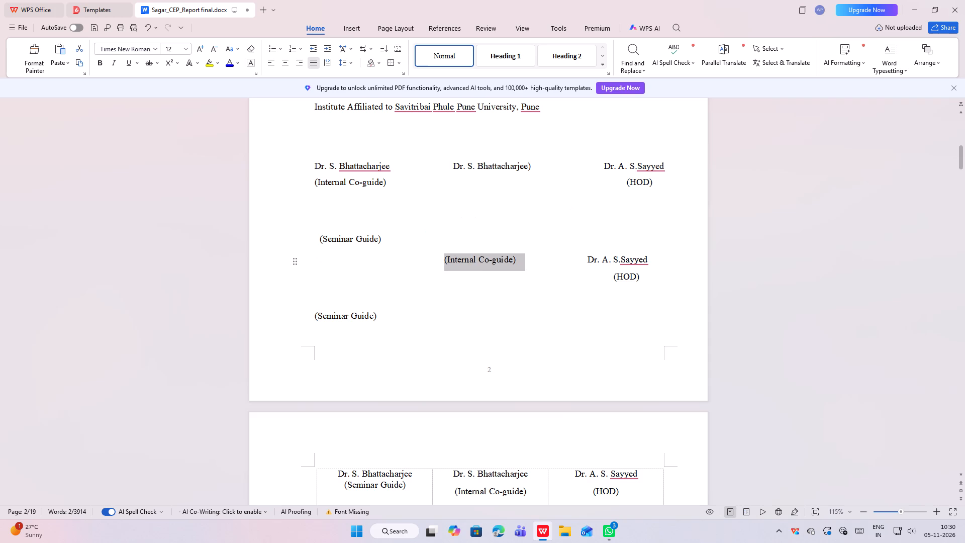
left_click(484, 177)
key("ctrl+v")
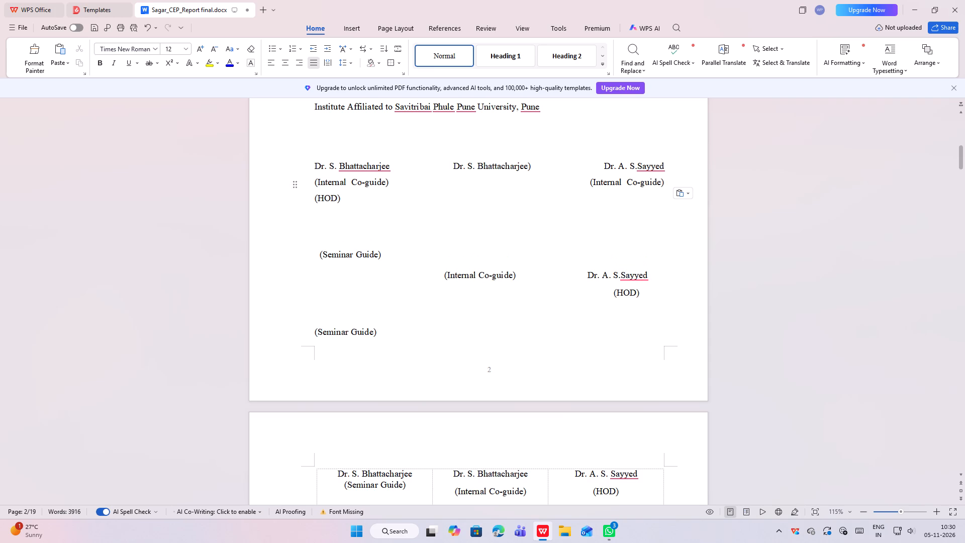
Delete the run of spaces between the two (Internal Co-guide) labels on the upper role line.
left_click(521, 185)
key("BackSpace")
key("BackSpace")
key("BackSpace")
key("BackSpace")
key("BackSpace")
key("BackSpace")
key("BackSpace")
key("BackSpace")
key("BackSpace")
key("BackSpace")
key("BackSpace")
key("BackSpace")
key("BackSpace")
key("BackSpace")
key("BackSpace")
key("BackSpace")
key("BackSpace")
key("BackSpace")
key("BackSpace")
key("BackSpace")
key("BackSpace")
key("BackSpace")
key("BackSpace")
key("BackSpace")
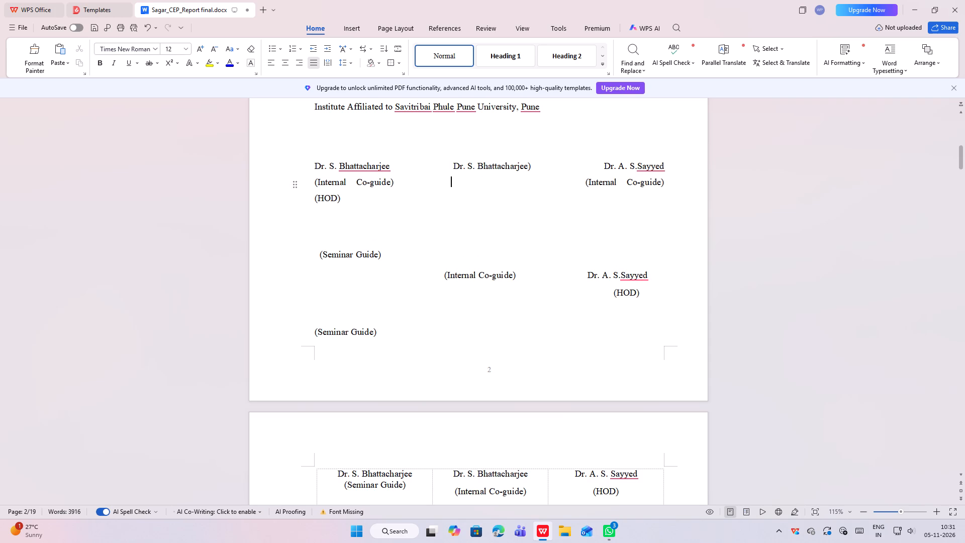
key("BackSpace")
key("BackSpace")
key("BackSpace")
key("BackSpace")
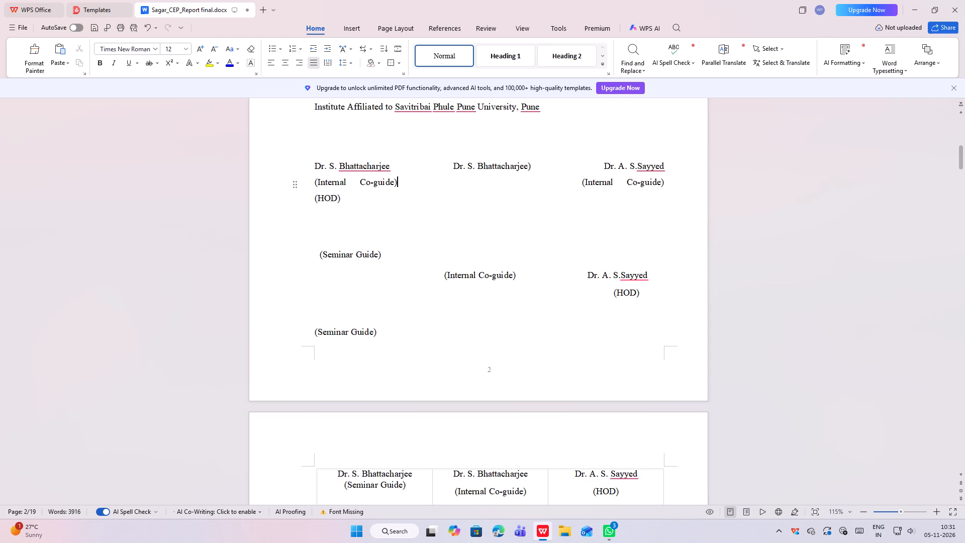
Trim the gap before the second (Internal Co-guide) label to bring all three role labels onto one line.
key("Right")
key("Right")
key("Right")
key("Right")
key("Right")
key("Right")
key("Right")
key("Right")
key("Right")
key("Right")
key("Right")
key("Right")
key("Right")
key("Right")
key("BackSpace")
key("BackSpace")
key("space")
key("space")
key("BackSpace")
key("Tab")
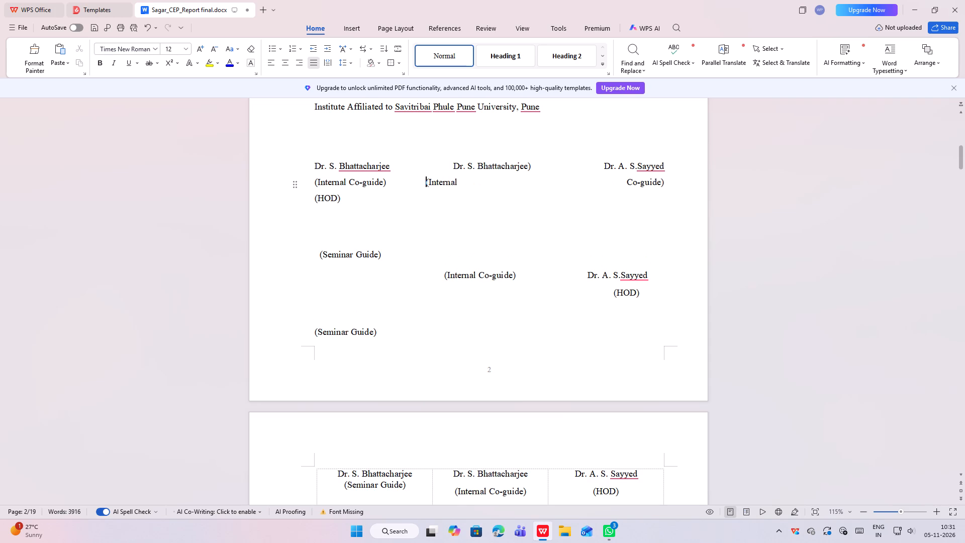
key("BackSpace")
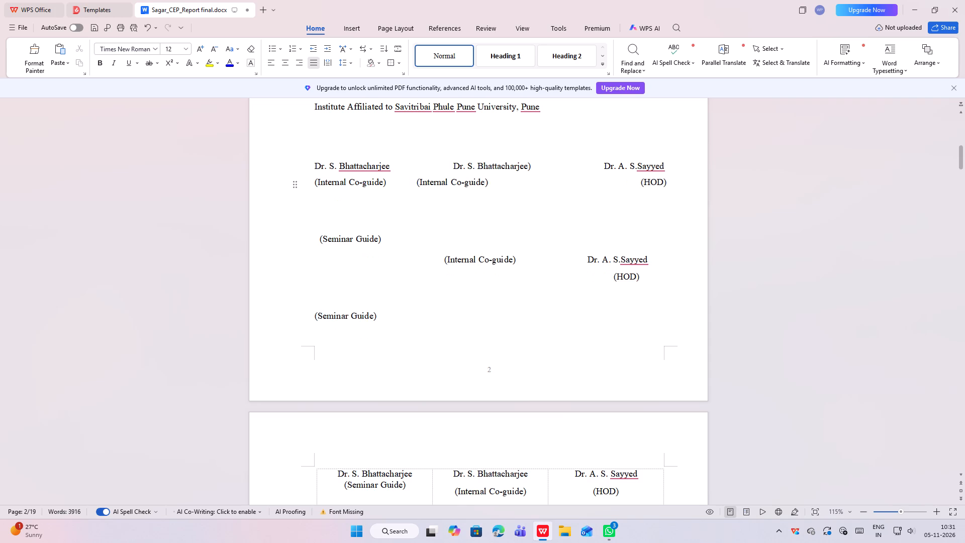
Delete twelve spaces ahead of (HOD) to free room on the role line.
left_click(601, 201)
left_click(601, 192)
key("BackSpace")
key("BackSpace")
key("BackSpace")
key("BackSpace")
key("BackSpace")
key("BackSpace")
key("BackSpace")
key("BackSpace")
key("BackSpace")
key("BackSpace")
key("BackSpace")
key("BackSpace")
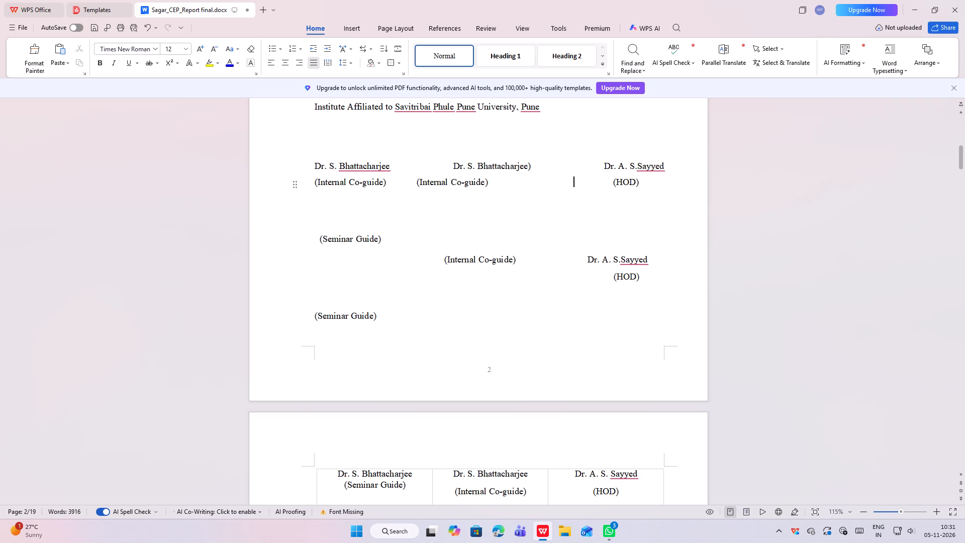
Add spaces before the middle (Internal Co-guide) label to shift it toward the middle name, undoing the tab and last spaces added.
key("Left")
key("Left")
key("Left")
key("Left")
key("Left")
key("Left")
key("Left")
key("Left")
key("Left")
key("Left")
key("Left")
key("Left")
key("Left")
key("Left")
key("Left")
key("Left")
key("Left")
key("Left")
key("Left")
key("Left")
key("Left")
key("Left")
key("Left")
key("Left")
key("Left")
key("Left")
key("space")
key("space")
key("space")
key("space")
key("space")
key("space")
key("space")
key("space")
key("space")
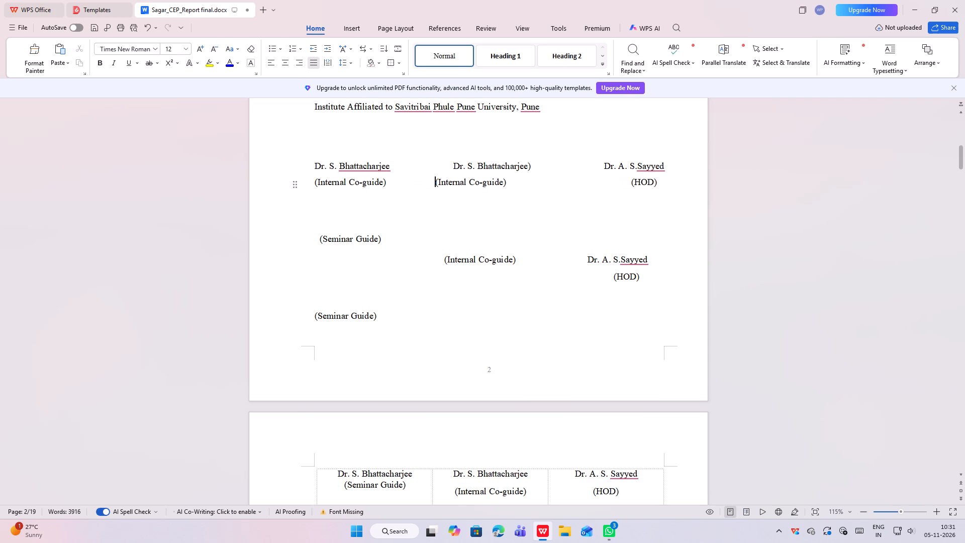
key("space")
key("space")
key("space")
key("space")
key("Tab")
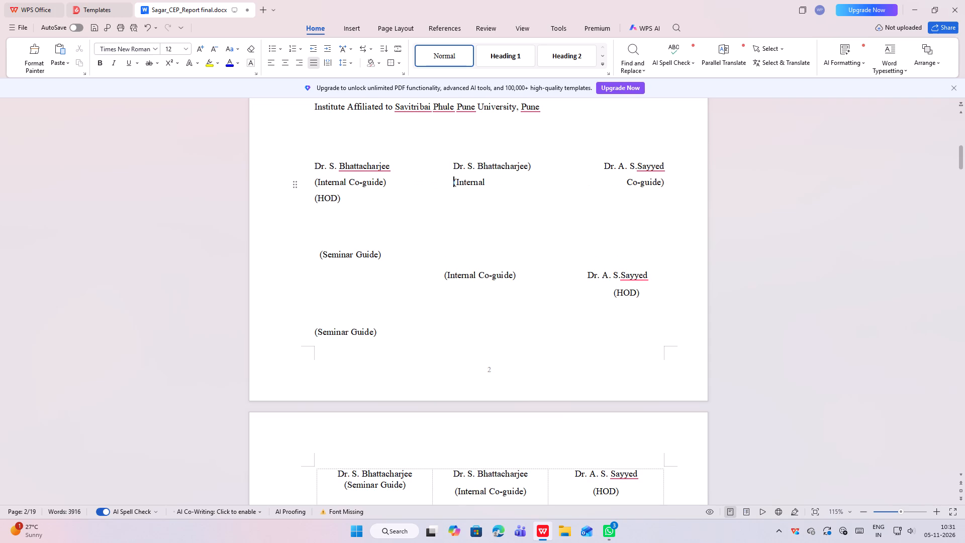
key("ctrl+z")
key("ctrl+z")
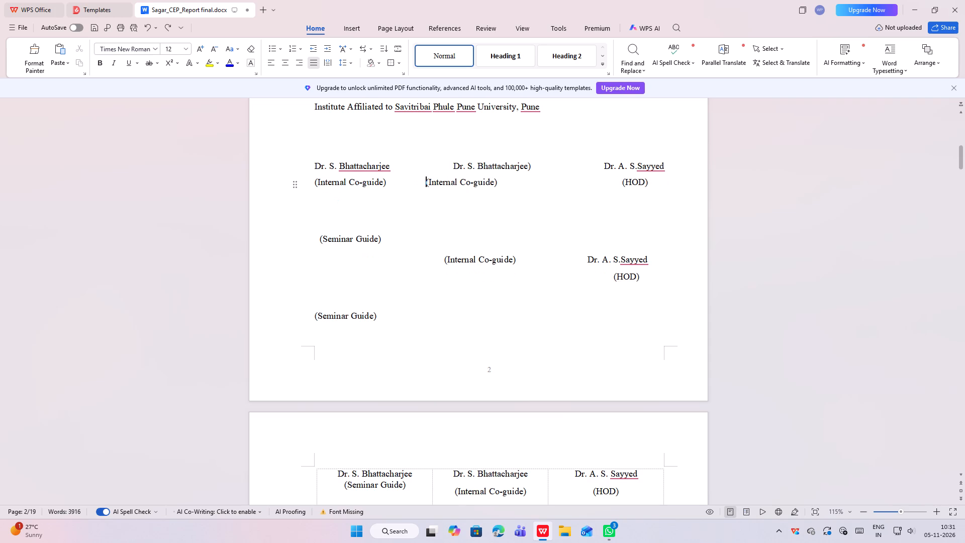
Delete thirteen more spaces ahead of (HOD) on the role line.
left_click(603, 187)
key("BackSpace")
key("BackSpace")
key("BackSpace")
key("BackSpace")
key("BackSpace")
key("BackSpace")
key("BackSpace")
key("BackSpace")
key("BackSpace")
key("BackSpace")
key("BackSpace")
key("BackSpace")
key("BackSpace")
Insert thirteen spaces before the middle (Internal Co-guide) label to align it beneath the middle name.
left_click(430, 182)
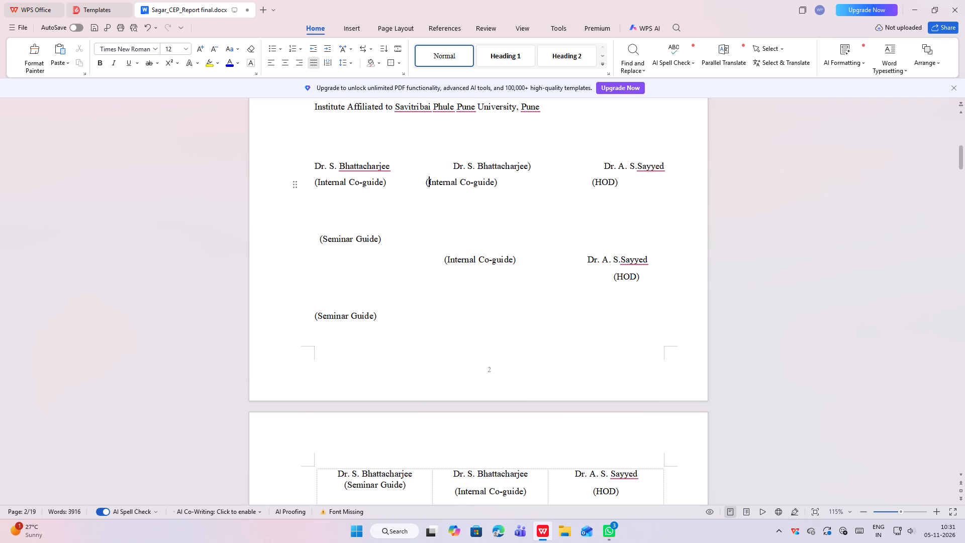
left_click(424, 185)
key("space")
key("space")
key("space")
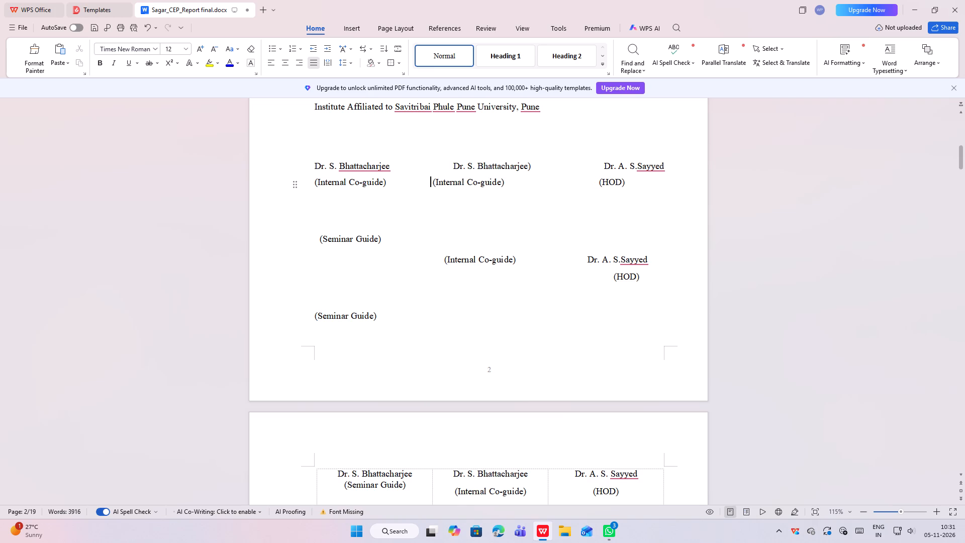
key("space")
key("space")
key("space")
key("space")
key("space")
key("space")
key("space")
key("space")
key("space")
key("space")
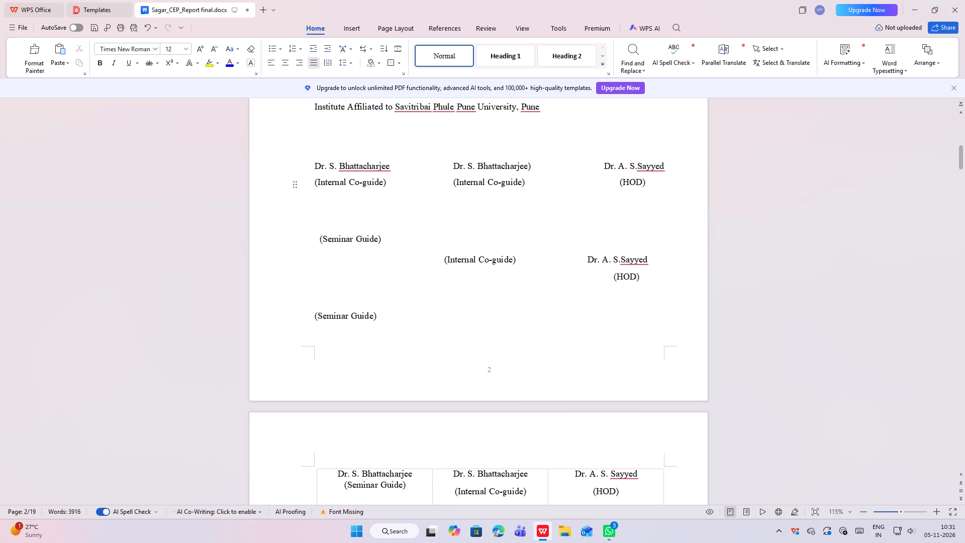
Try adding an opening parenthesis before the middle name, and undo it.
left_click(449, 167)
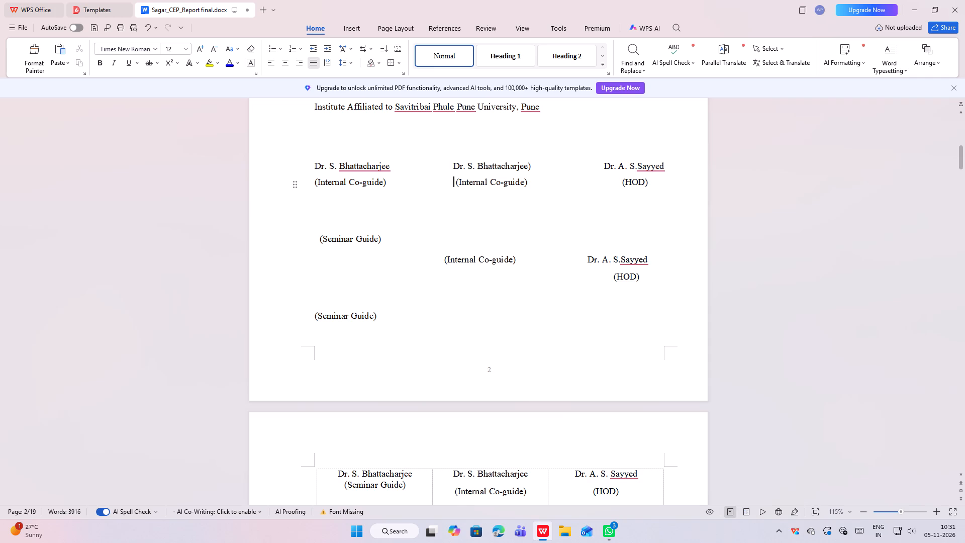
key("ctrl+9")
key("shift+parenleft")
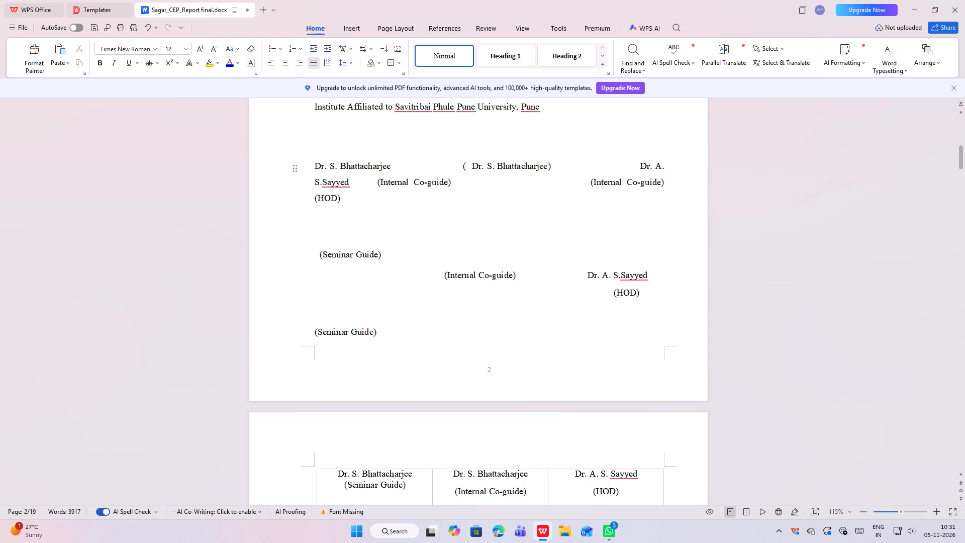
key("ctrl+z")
Delete the closing parenthesis after the middle name and put four spaces in its place.
left_click(544, 170)
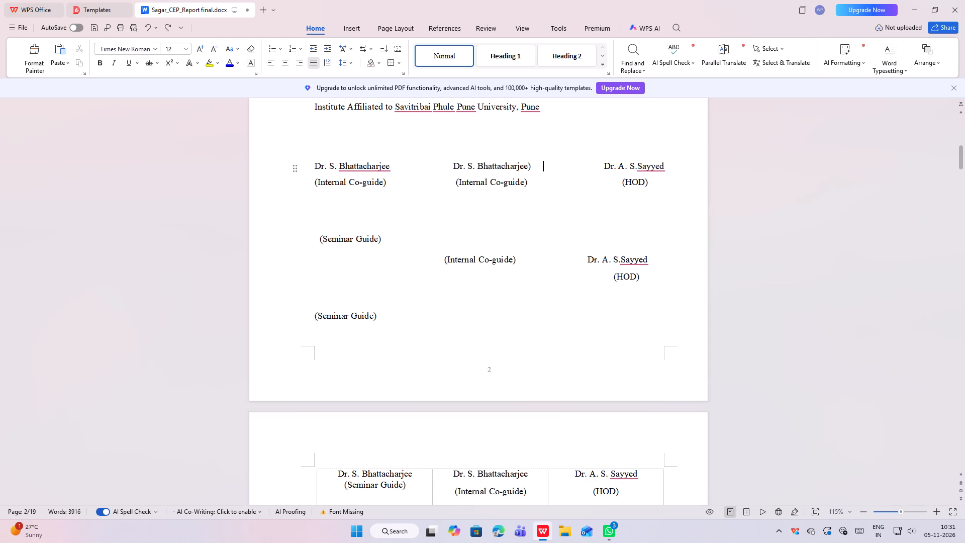
key("BackSpace")
key("BackSpace")
key("BackSpace")
key("BackSpace")
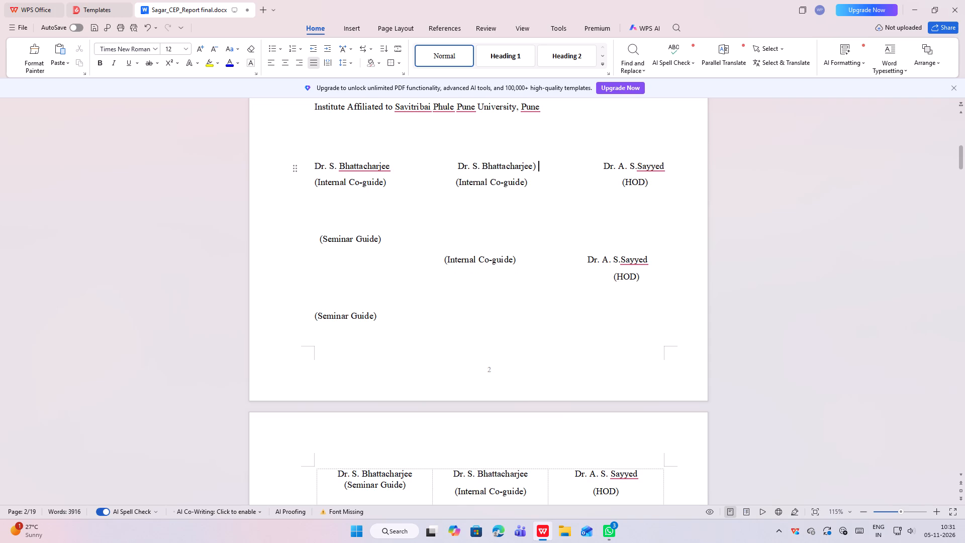
key("BackSpace")
key("BackSpace")
key("space")
key("space")
key("space")
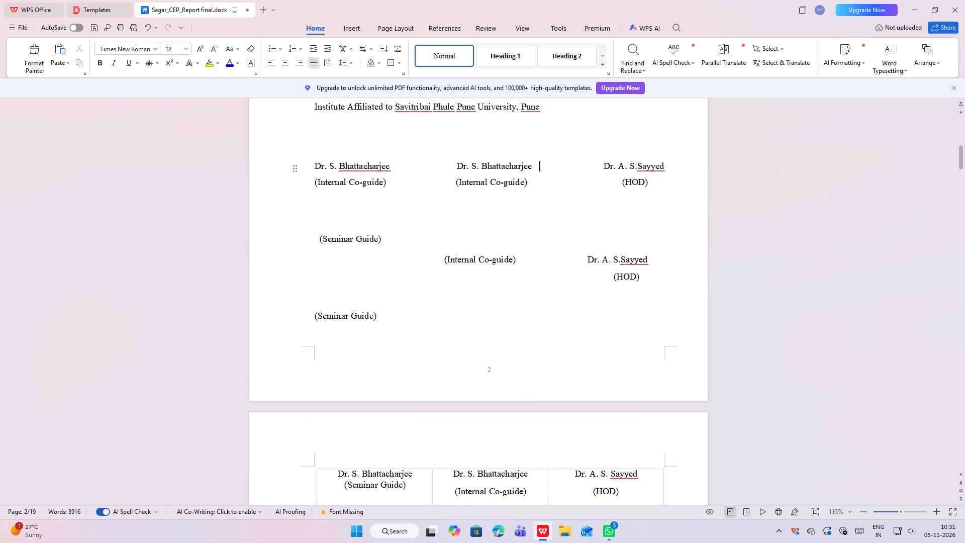
key("space")
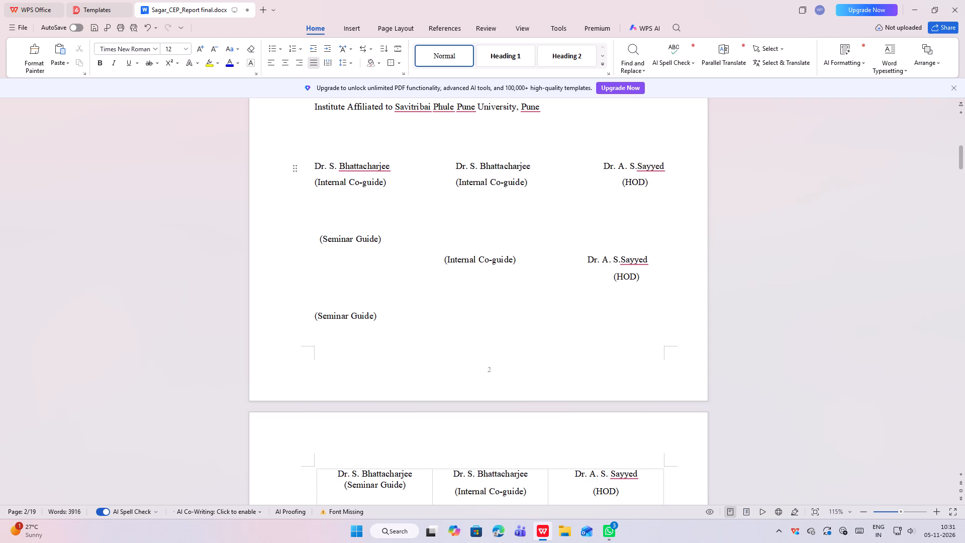
Delete the leftover guide, co-guide and HOD lines beneath the aligned signature block on the certificate page.
left_click_drag(381, 322, 318, 245)
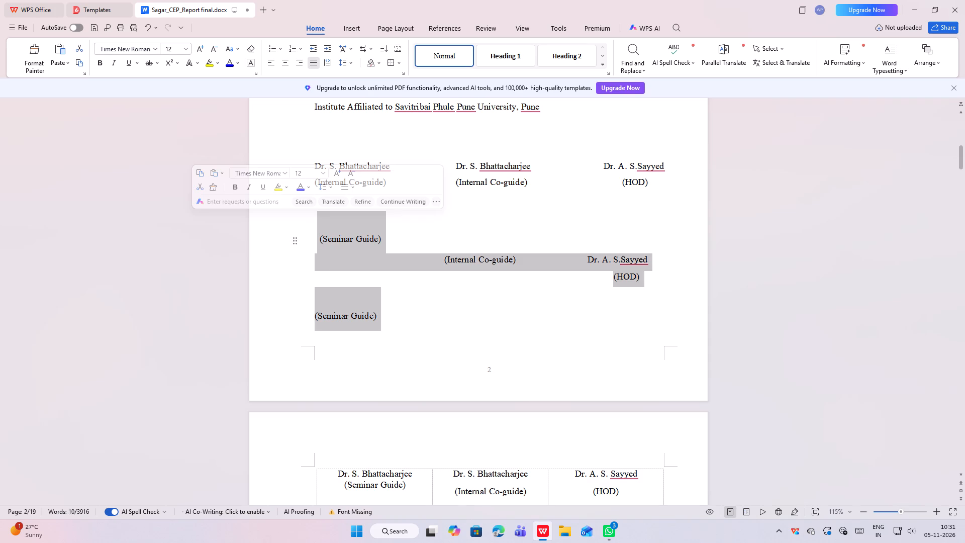
key("BackSpace")
Delete the old three-column signature table at the top of page 3.
scroll(349, 266, "down", 2)
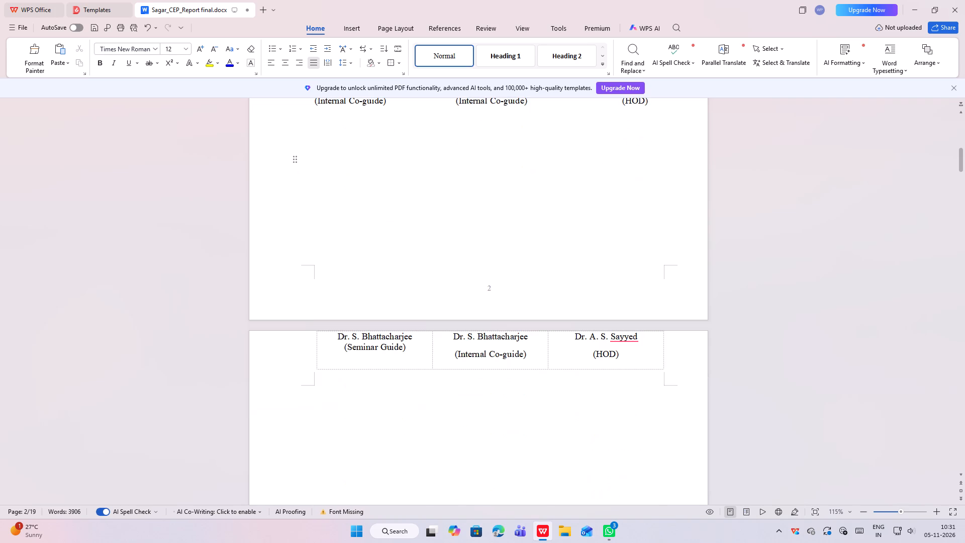
left_click_drag(660, 369, 263, 359)
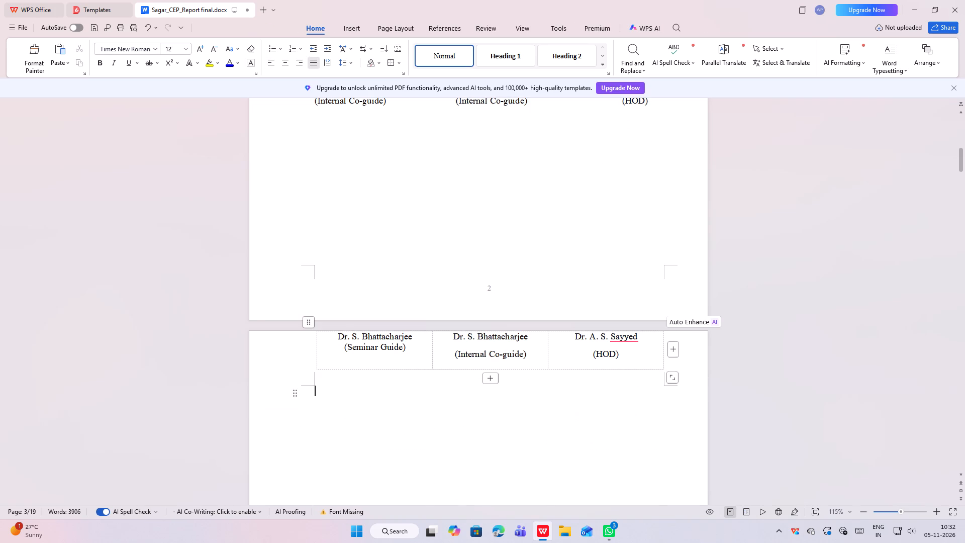
left_click_drag(636, 366, 248, 364)
key("BackSpace")
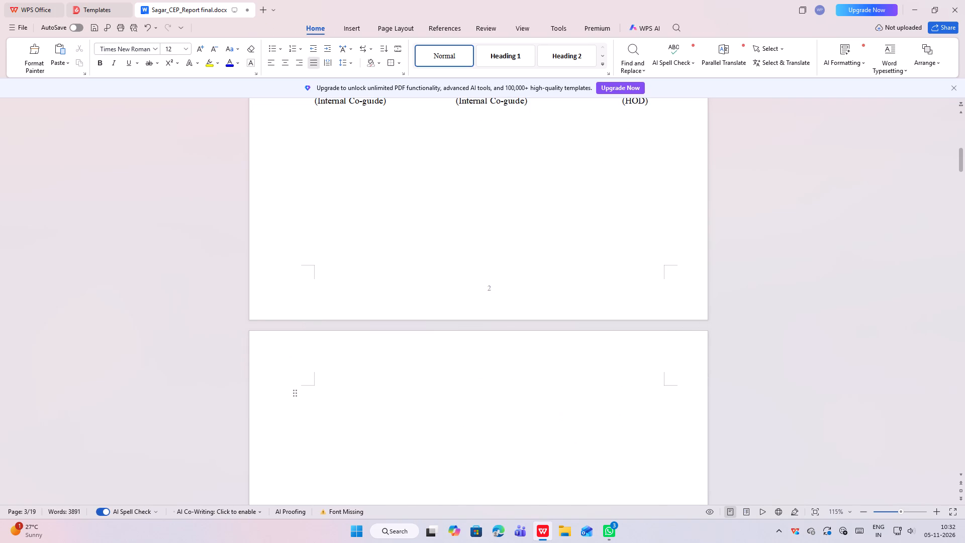
Insert a blank line above the signature names on the certificate page to lower the signature block.
scroll(379, 309, "down", 2)
scroll(379, 309, "up", 7)
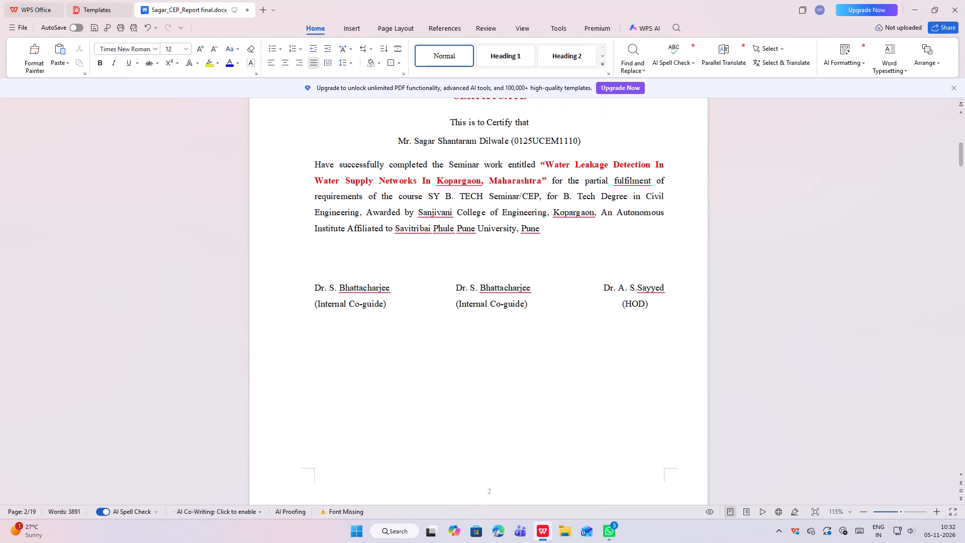
left_click(330, 261)
key("Return")
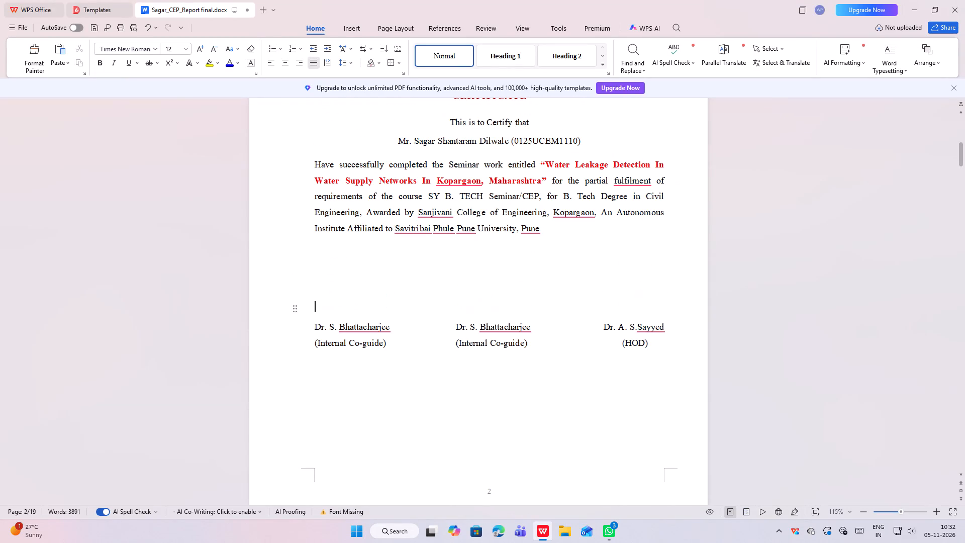
Remove the blank page between the certificate and the Acknowledgement, and start the Acknowledgement heading at the top of page 3.
scroll(414, 300, "down", 1)
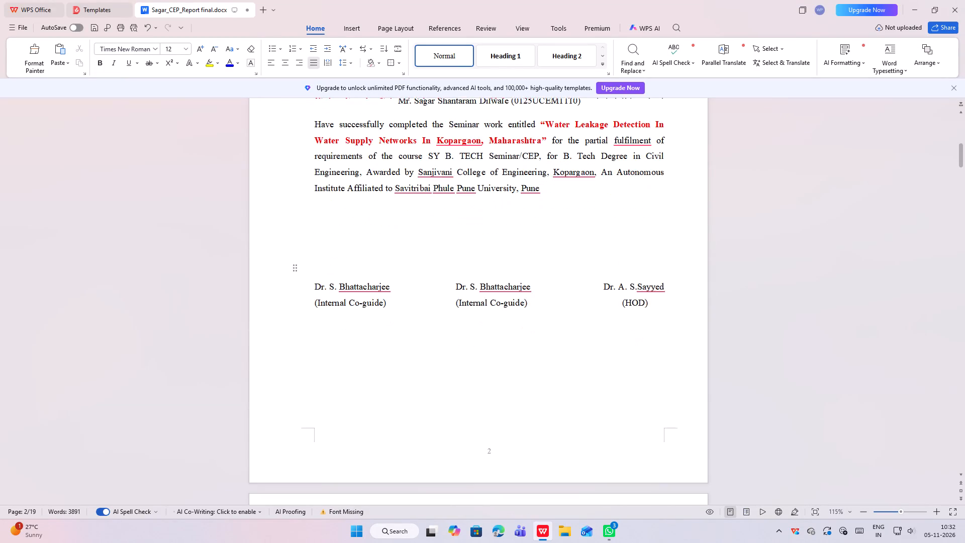
scroll(414, 300, "down", 2)
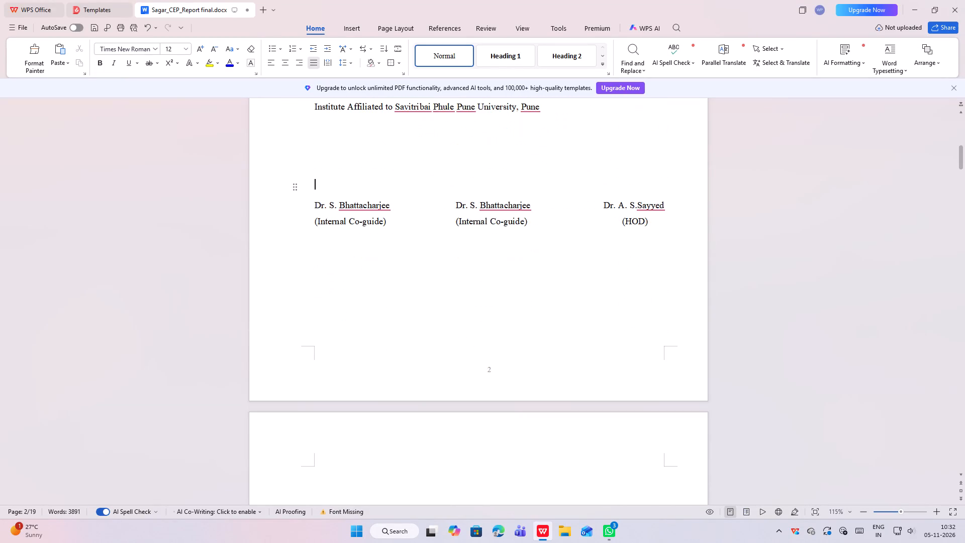
scroll(428, 305, "down", 19)
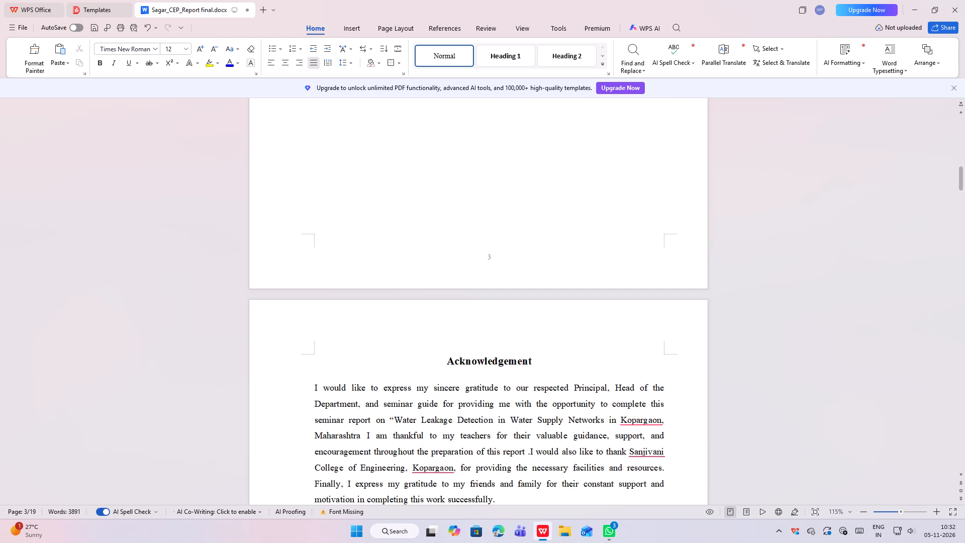
left_click_drag(434, 352, 437, 358)
key("BackSpace")
key("BackSpace")
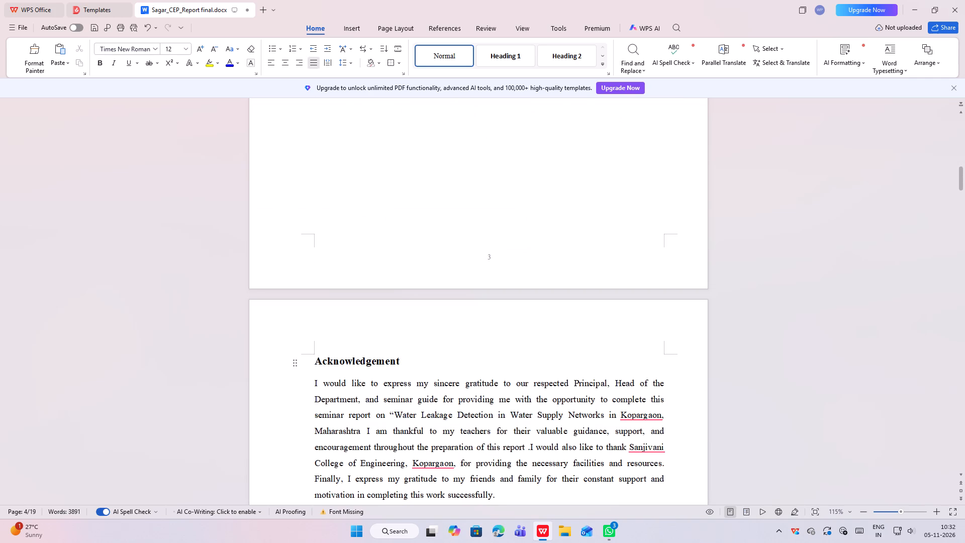
key("BackSpace")
scroll(413, 336, "up", 4)
key("BackSpace")
key("BackSpace")
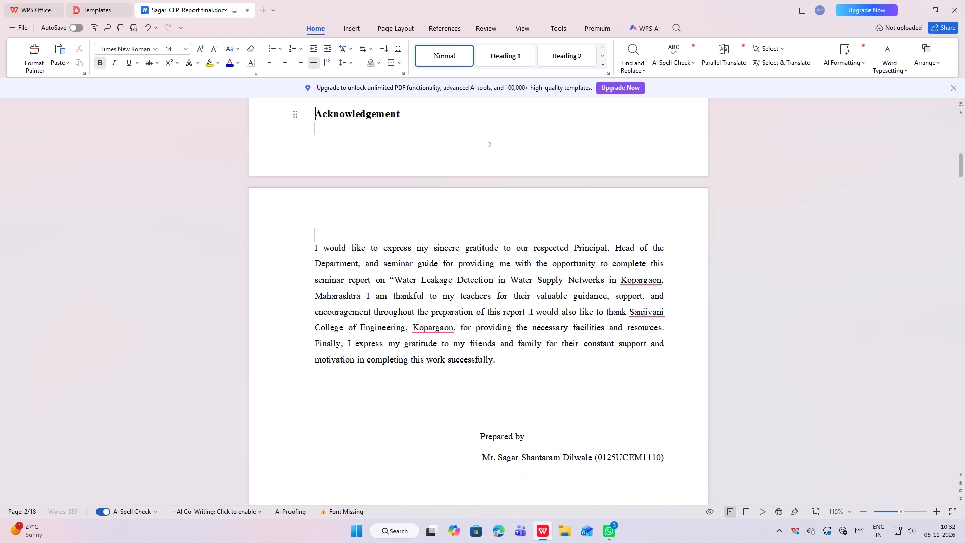
key("Return")
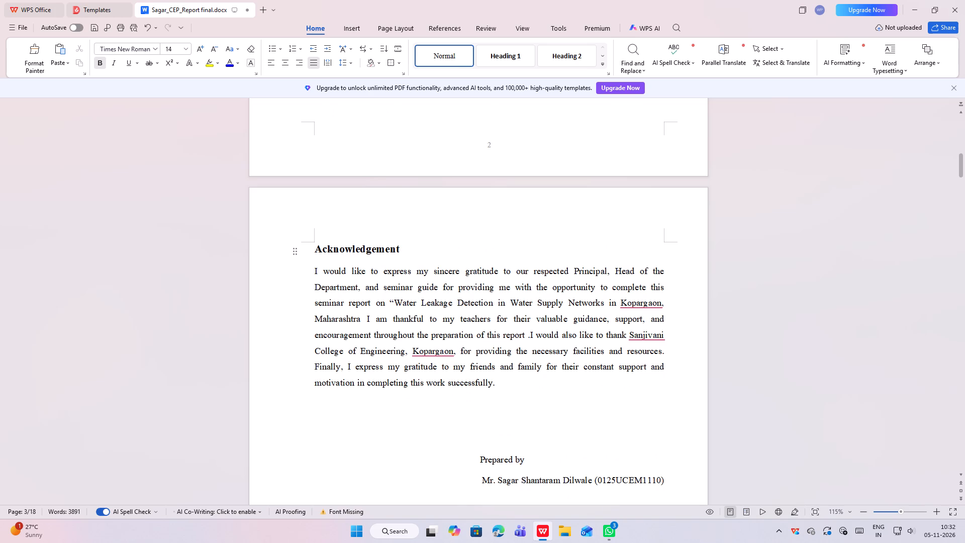
Centre the Acknowledgement heading on page 3.
left_click_drag(413, 250, 97, 224)
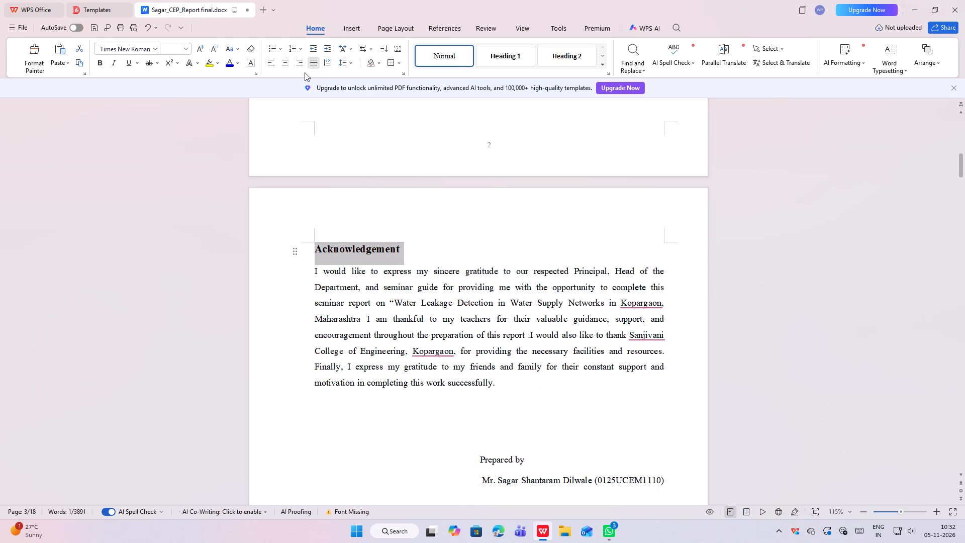
left_click(289, 65)
left_click(368, 238)
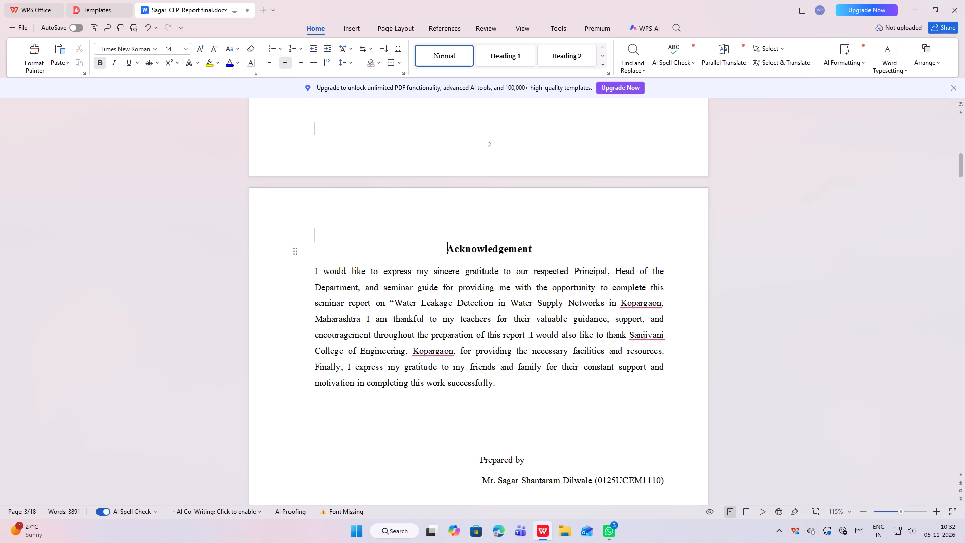
Examine the cover page, checking the two-line report title's wording and formatting.
scroll(444, 218, "up", 20)
scroll(444, 218, "up", 12)
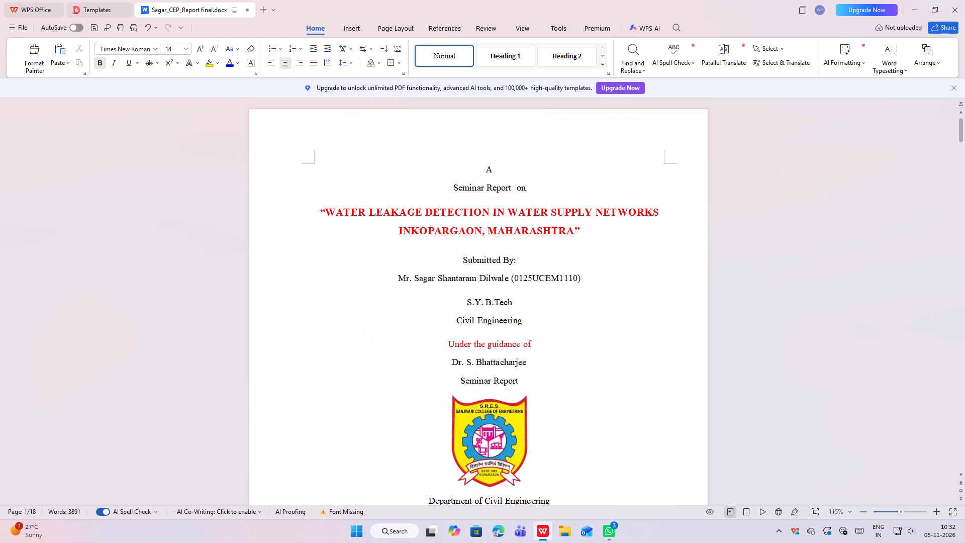
scroll(409, 230, "up", 4)
scroll(478, 203, "down", 1)
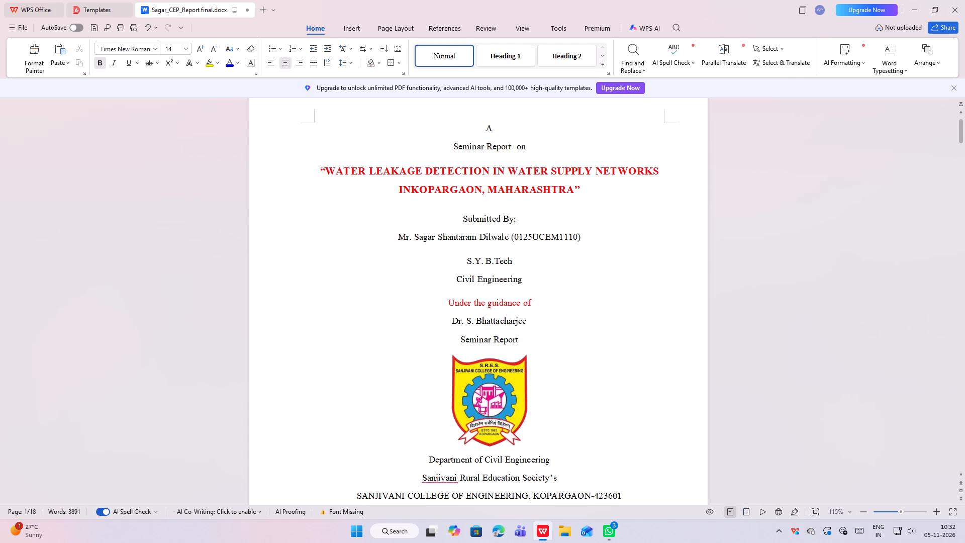
left_click_drag(473, 176, 633, 202)
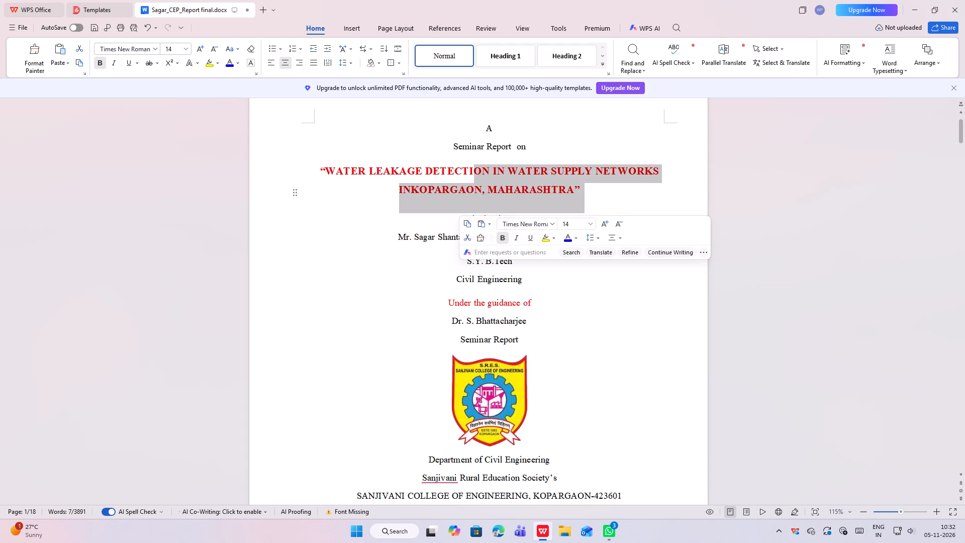
left_click(605, 312)
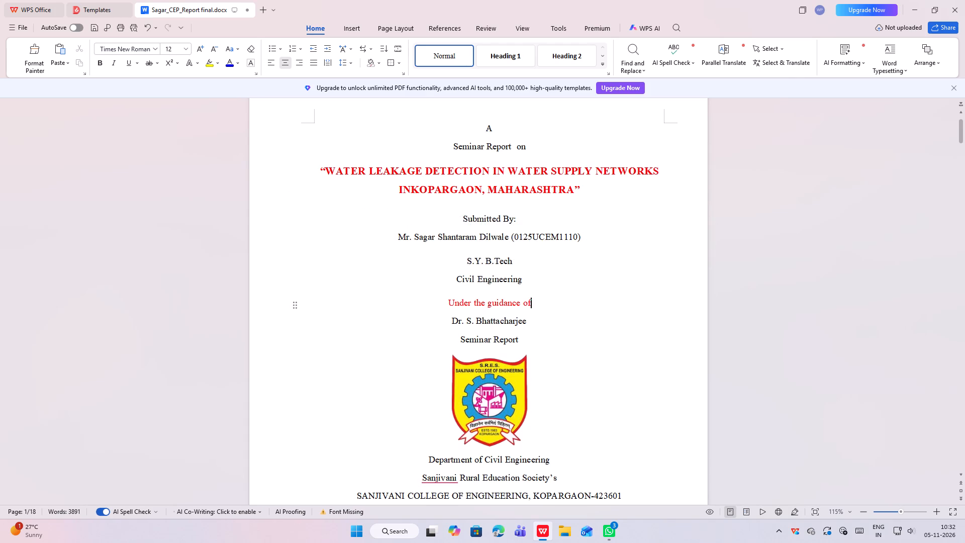
left_click_drag(582, 189, 286, 150)
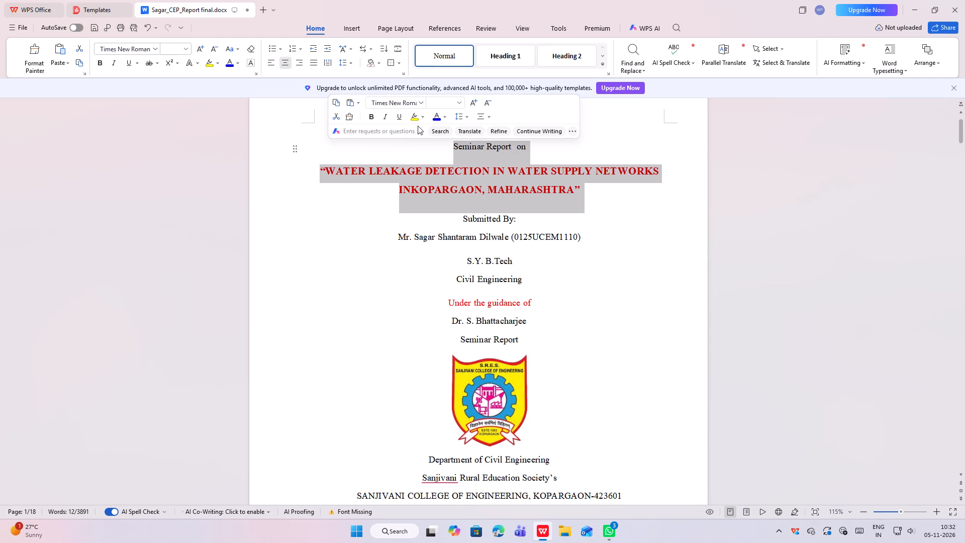
left_click_drag(563, 197, 569, 203)
left_click(600, 199)
left_click_drag(577, 195, 566, 193)
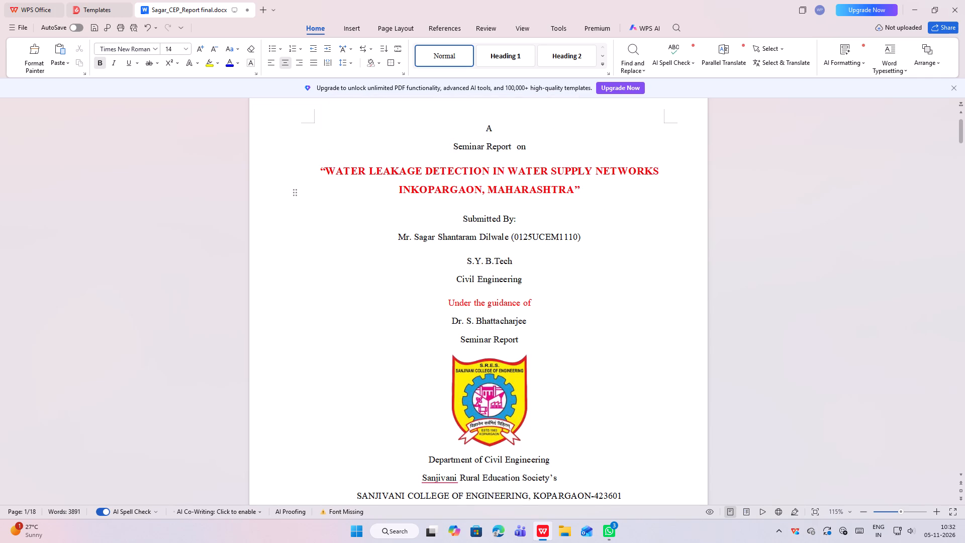
left_click_drag(566, 193, 323, 174)
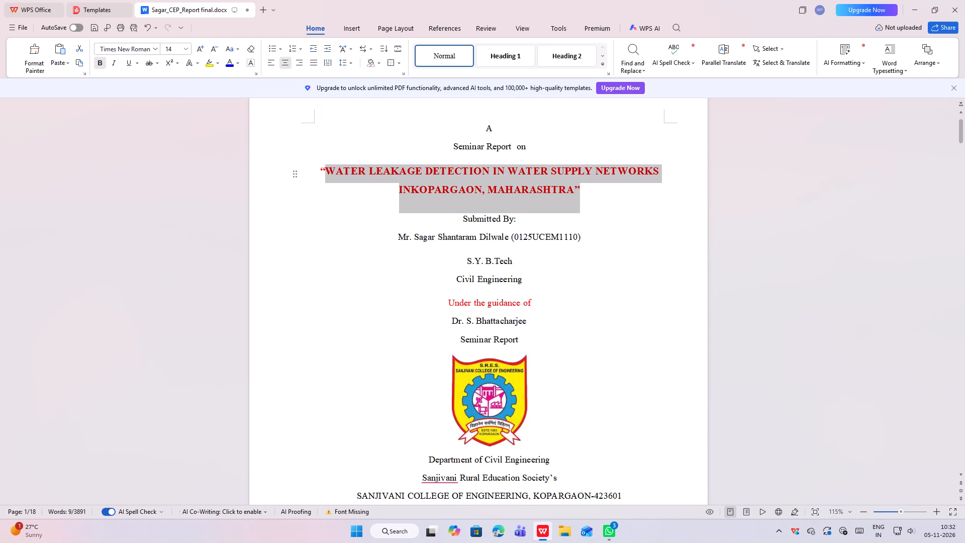
left_click(342, 264)
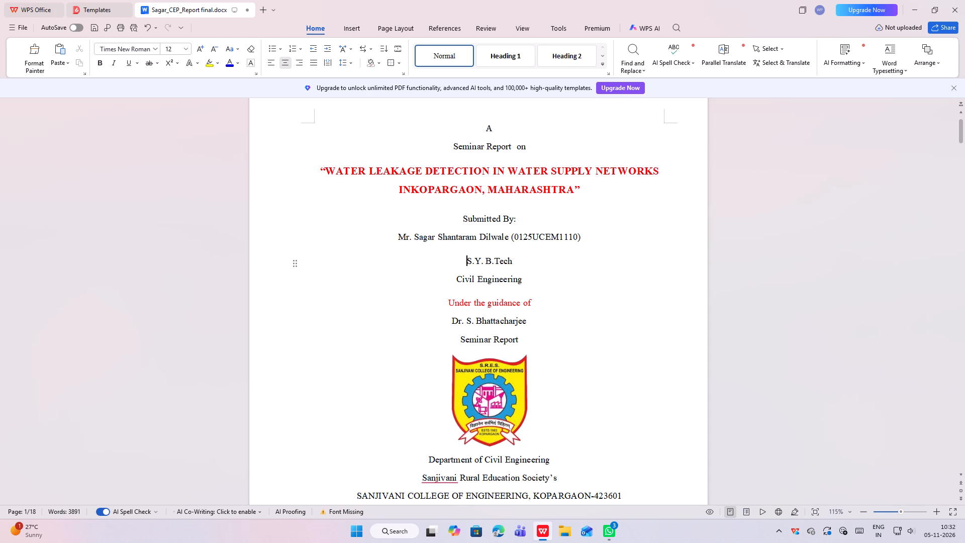
left_click_drag(583, 195, 320, 176)
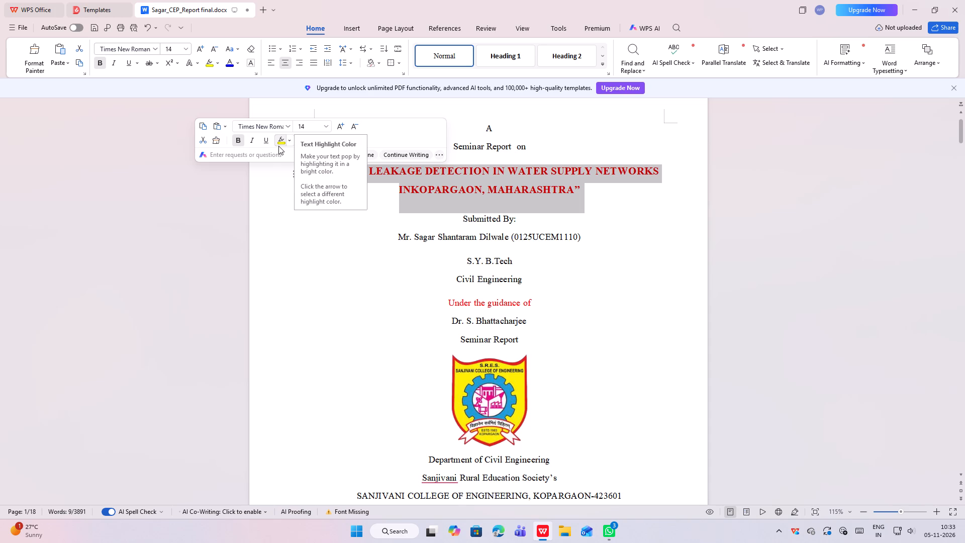
left_click(579, 301)
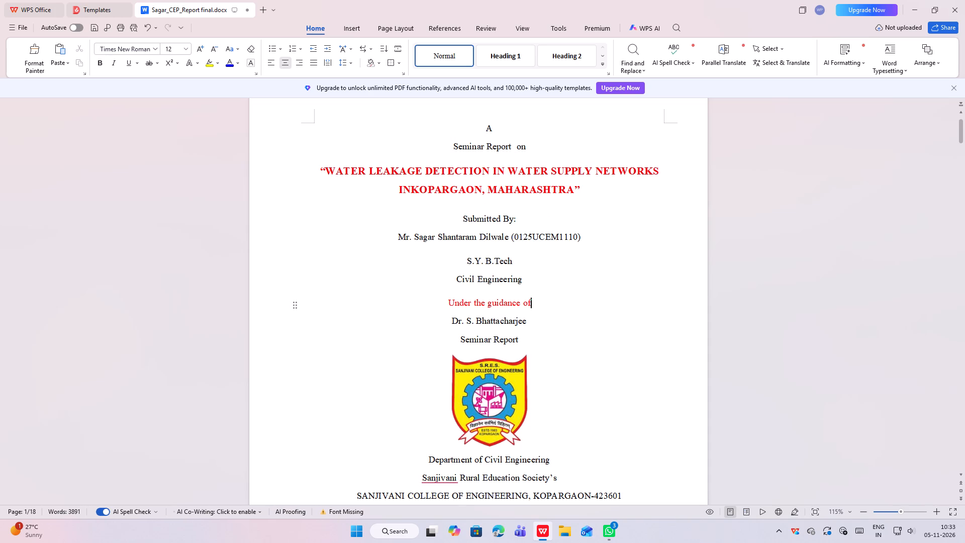
Apply the Times New Roman font to the entire report.
key("ctrl+a")
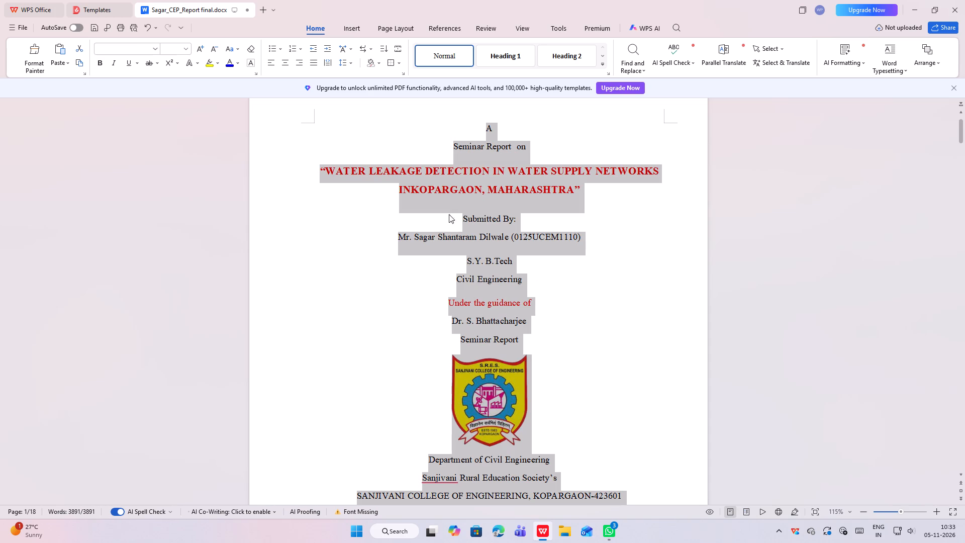
left_click(154, 47)
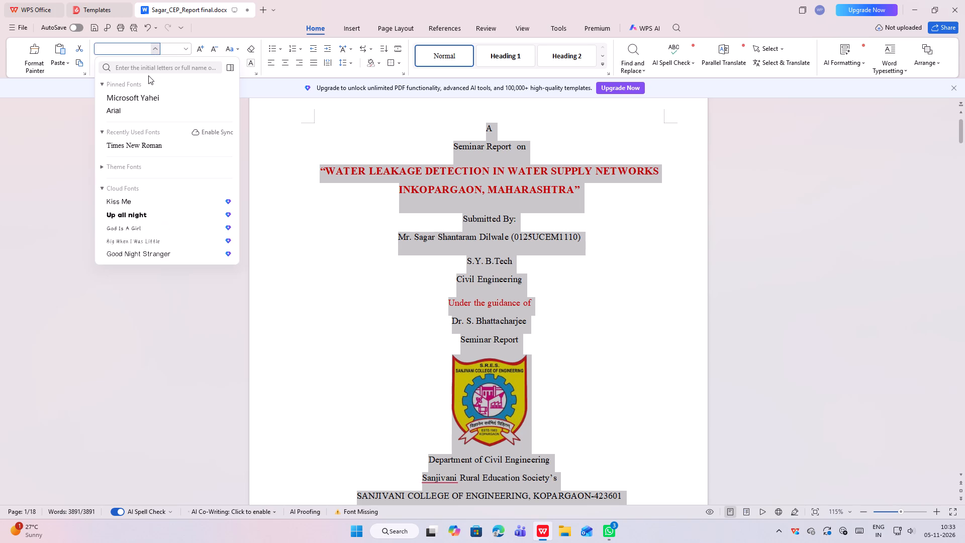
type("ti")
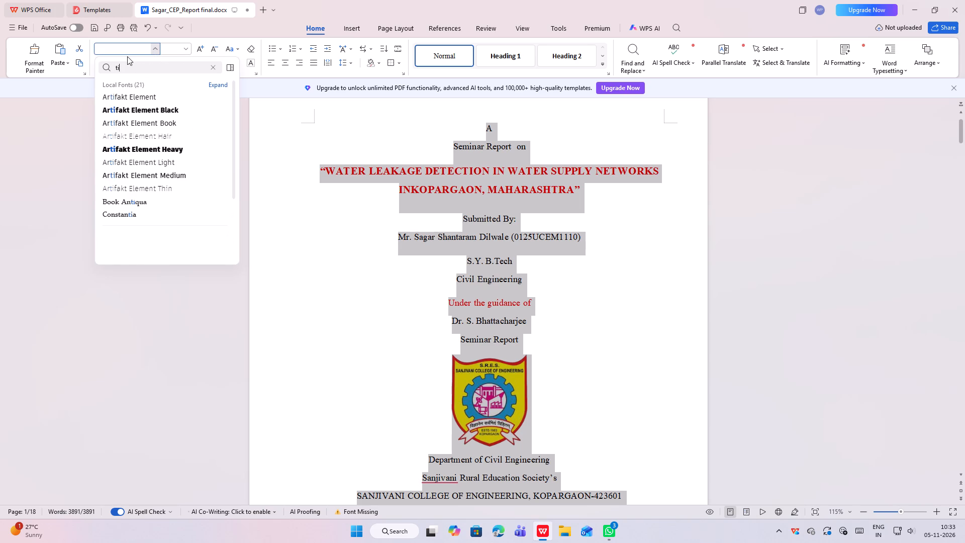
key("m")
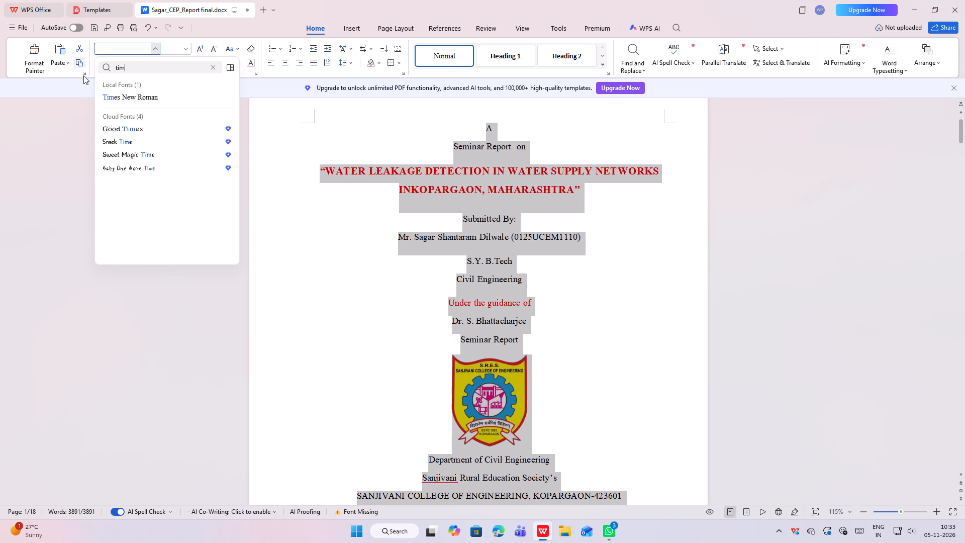
left_click(128, 101)
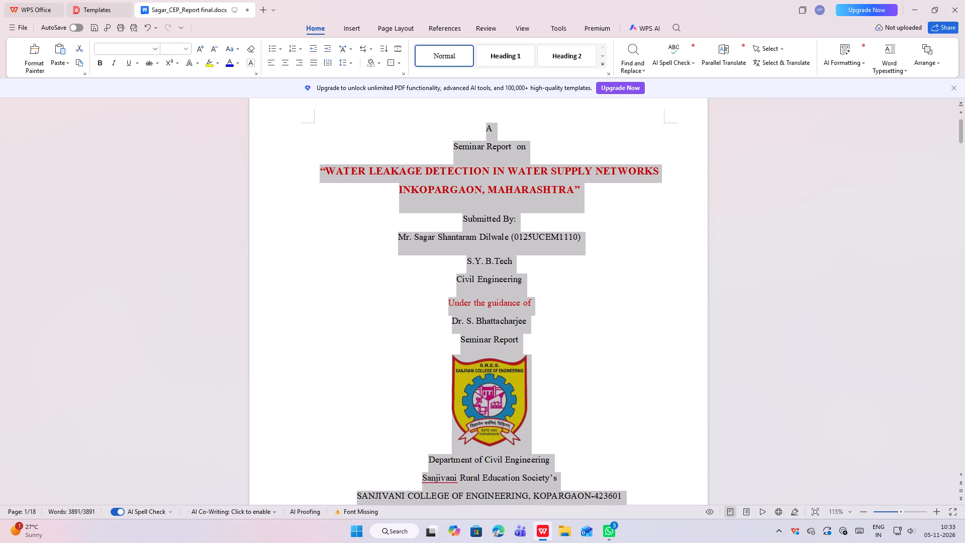
left_click(332, 214)
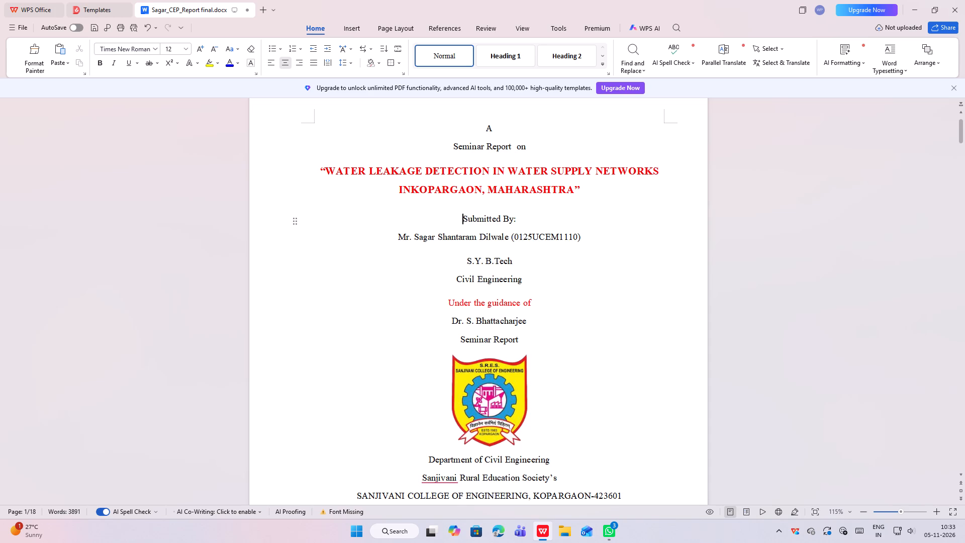
Review the report from the cover page through the Chapter 2 Literature Survey, sampling body passages to check font and size.
scroll(342, 257, "down", 2)
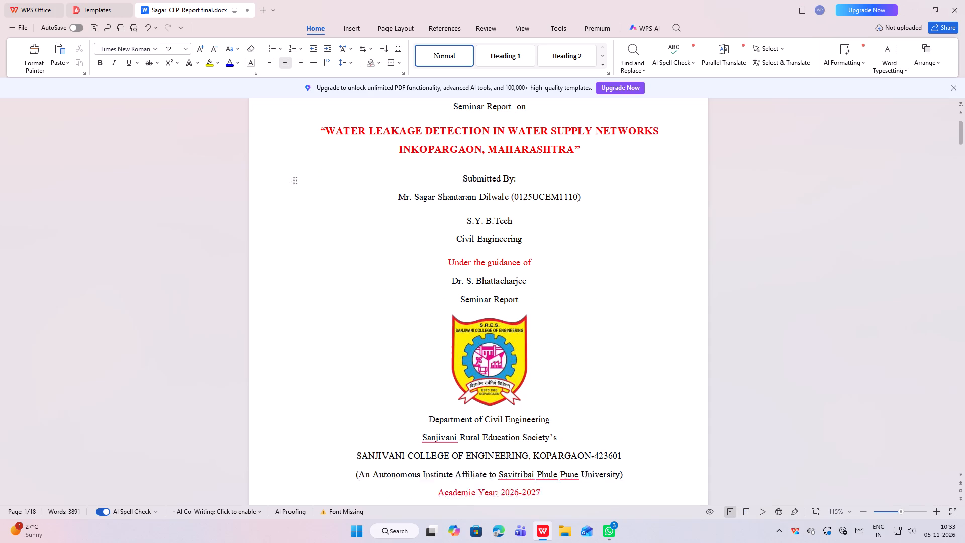
scroll(343, 257, "down", 20)
scroll(343, 257, "down", 13)
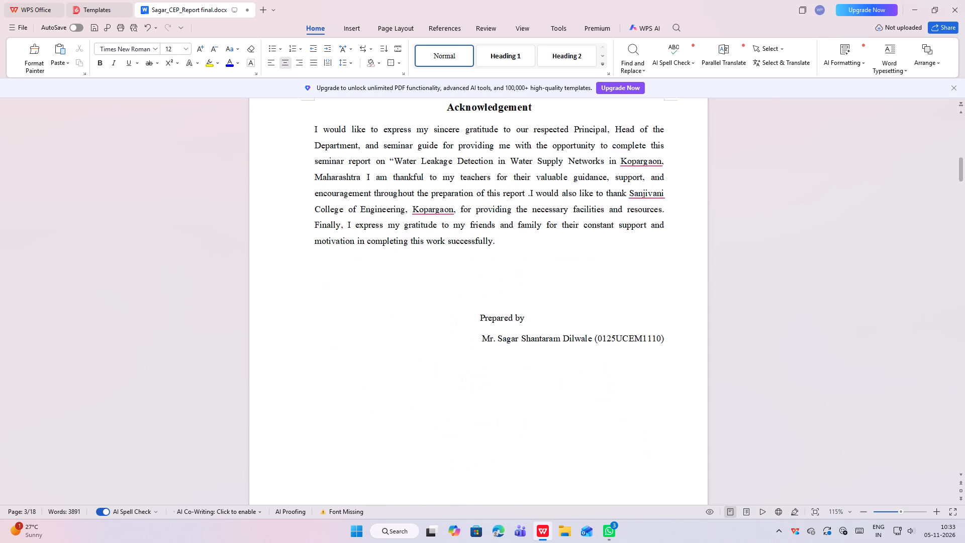
scroll(387, 275, "down", 20)
scroll(387, 275, "down", 20)
scroll(387, 275, "down", 9)
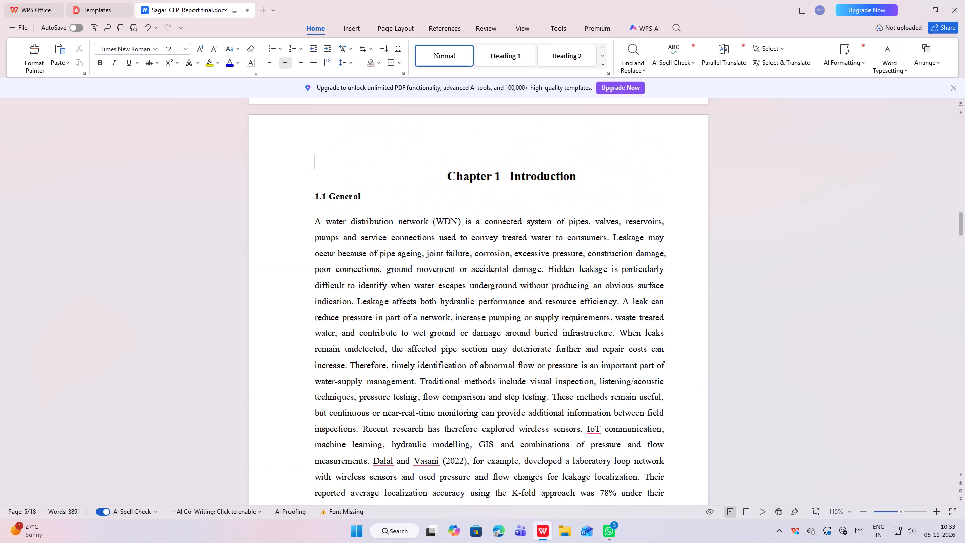
scroll(385, 268, "down", 6)
left_click_drag(391, 256, 523, 206)
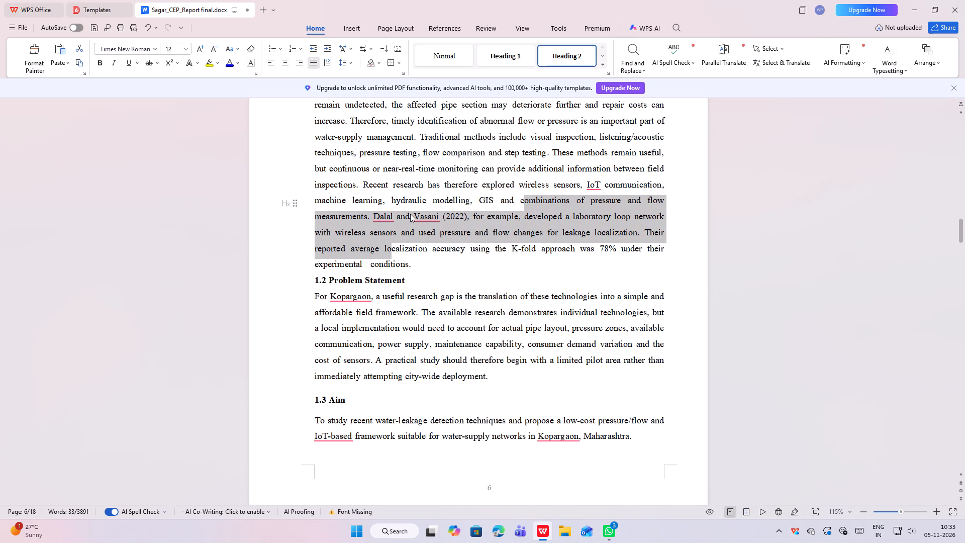
scroll(431, 275, "down", 20)
scroll(431, 275, "down", 2)
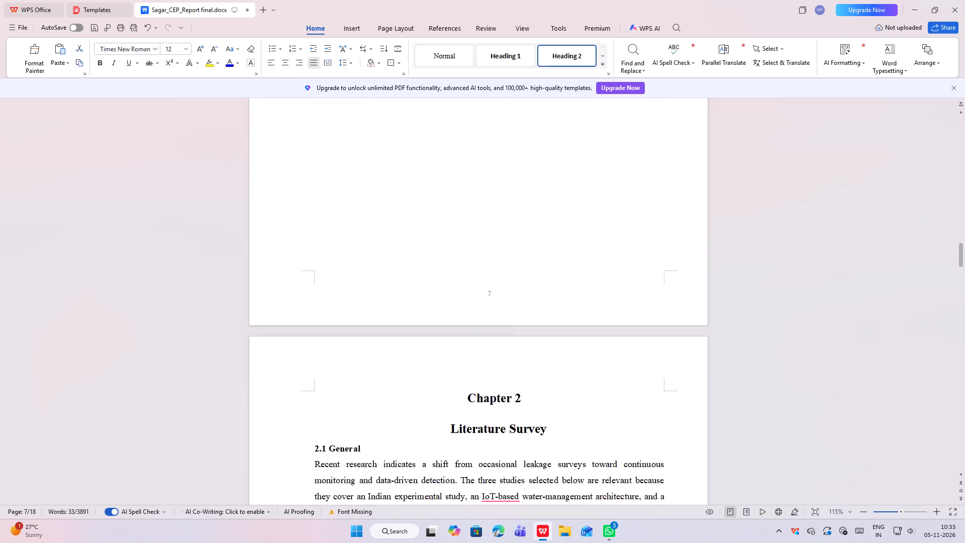
scroll(436, 239, "down", 9)
left_click_drag(433, 274, 495, 278)
scroll(503, 284, "down", 11)
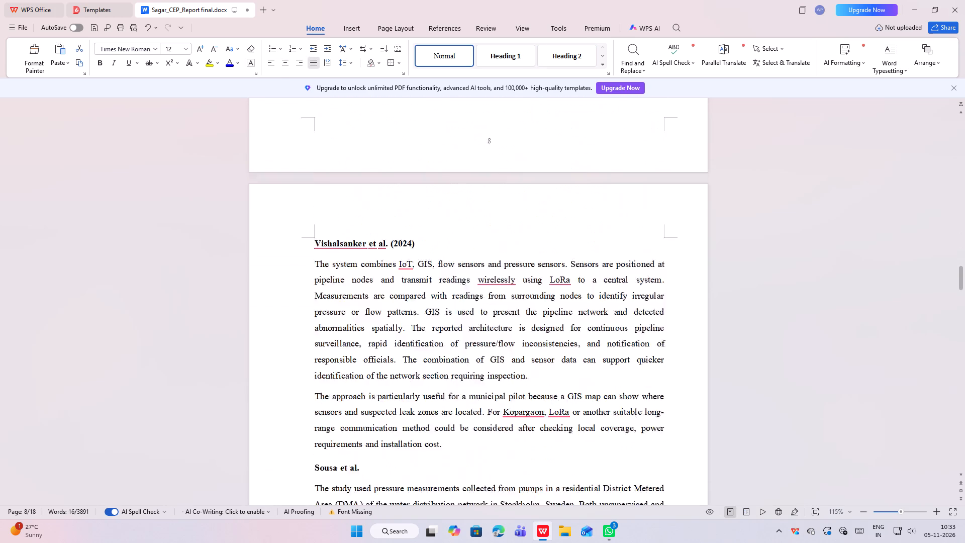
scroll(502, 287, "down", 8)
left_click_drag(464, 280, 596, 271)
scroll(476, 278, "down", 14)
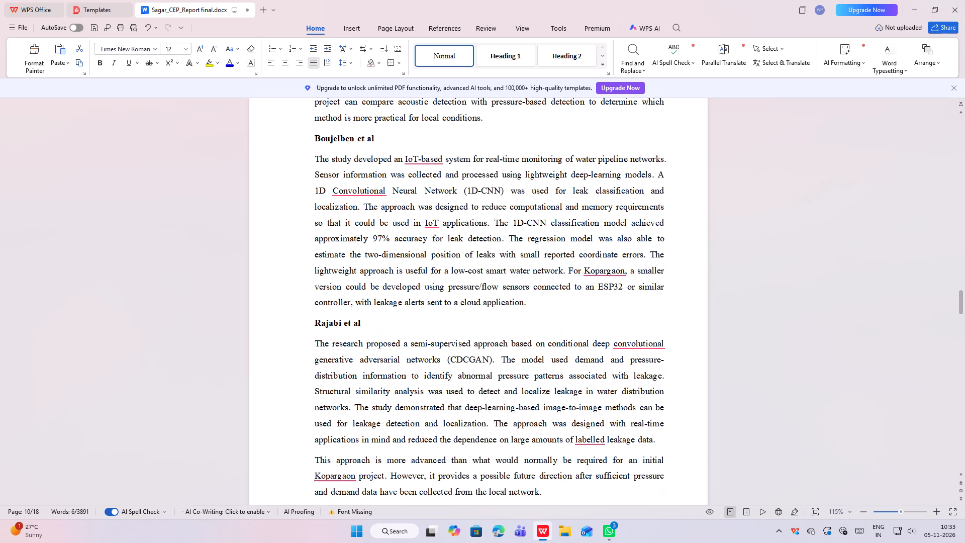
left_click_drag(508, 327, 396, 329)
left_click_drag(446, 285, 385, 266)
scroll(384, 266, "down", 7)
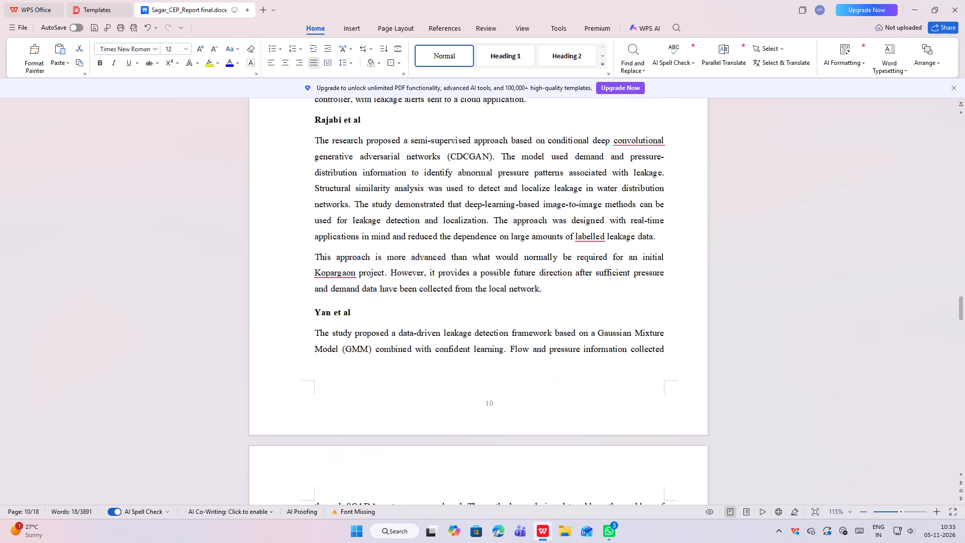
left_click_drag(391, 251, 478, 220)
scroll(471, 241, "down", 11)
left_click_drag(470, 248, 344, 228)
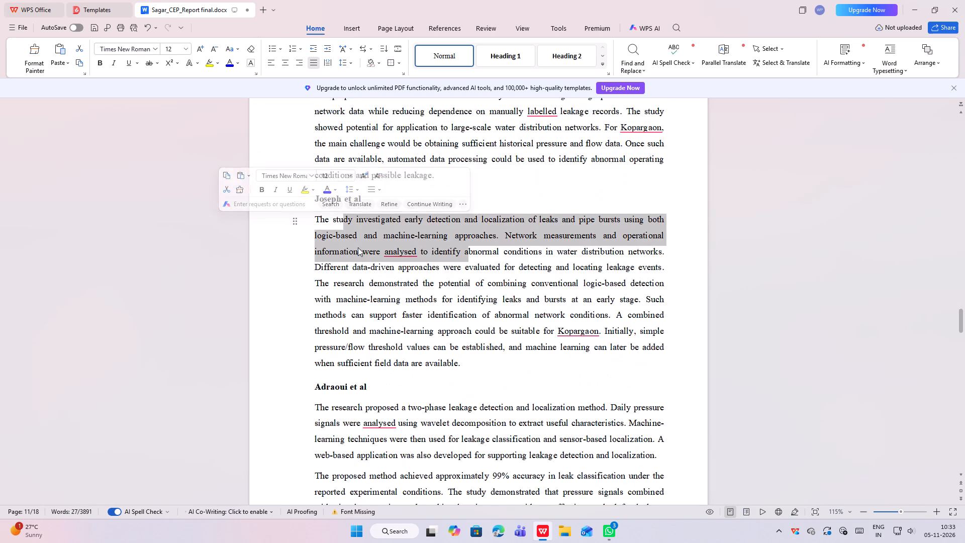
scroll(358, 252, "down", 19)
left_click_drag(366, 246, 536, 158)
Review Chapter 3 Methodology, sampling the framework text, implementation plan table and limitations paragraph for consistent font and size.
scroll(508, 268, "down", 7)
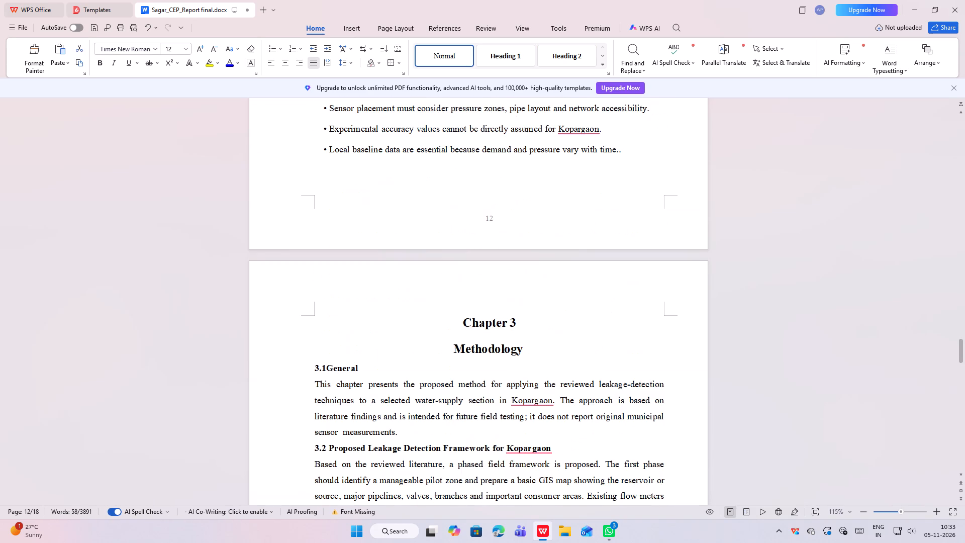
scroll(527, 365, "down", 5)
left_click_drag(517, 341, 447, 340)
scroll(446, 340, "down", 7)
left_click_drag(454, 320, 326, 282)
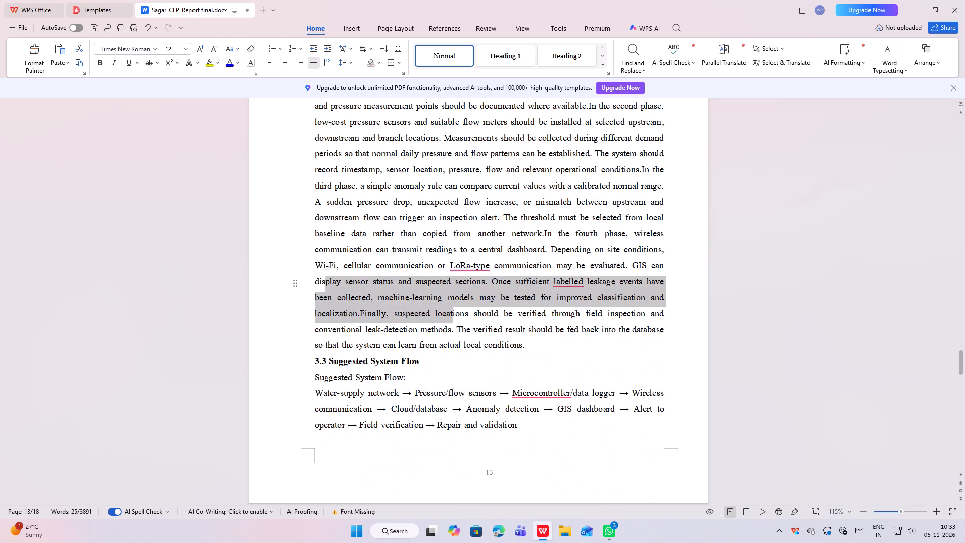
left_click_drag(326, 282, 325, 279)
scroll(339, 275, "down", 7)
scroll(372, 311, "down", 7)
left_click_drag(409, 293, 525, 213)
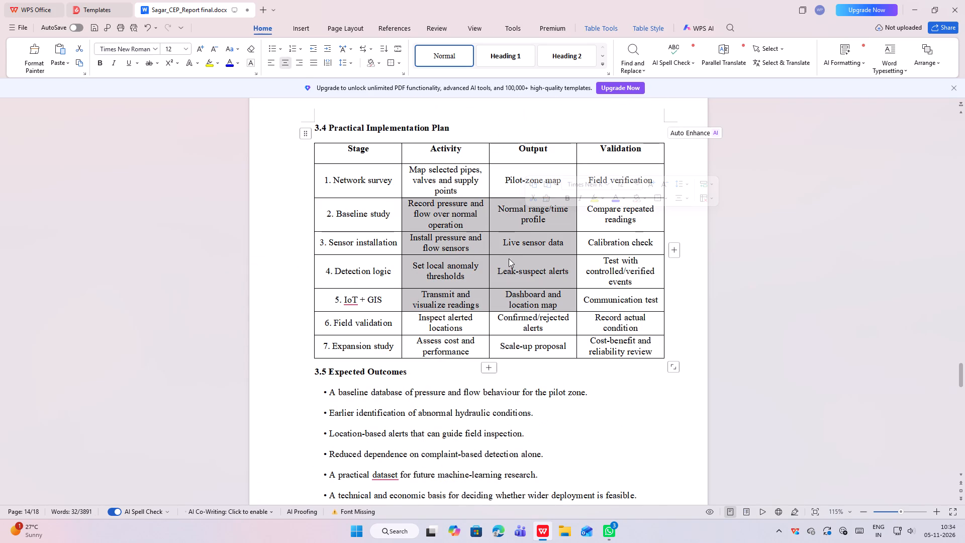
scroll(494, 256, "down", 10)
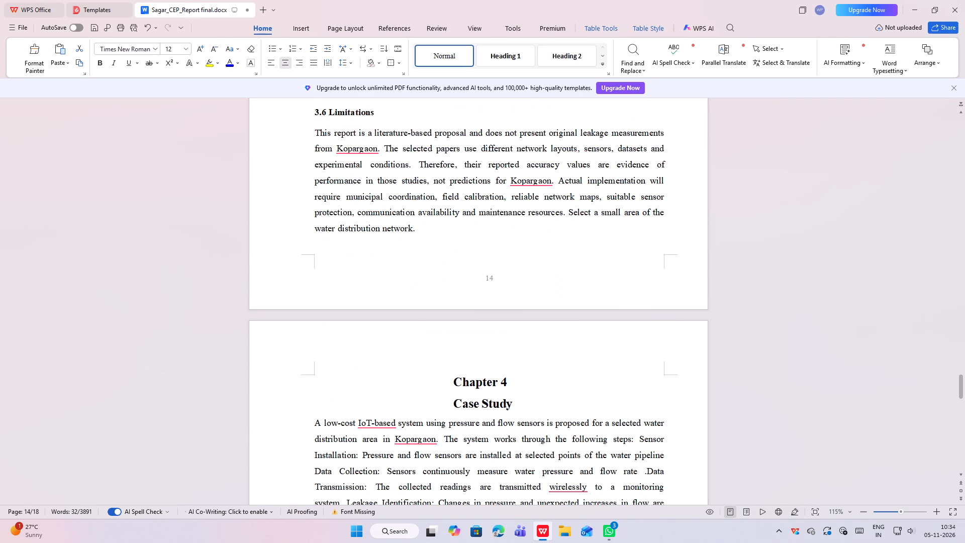
left_click_drag(454, 205, 287, 184)
Review the Case Study, Conclusions and References pages, sampling passages to check font, size and page layout.
scroll(421, 260, "down", 7)
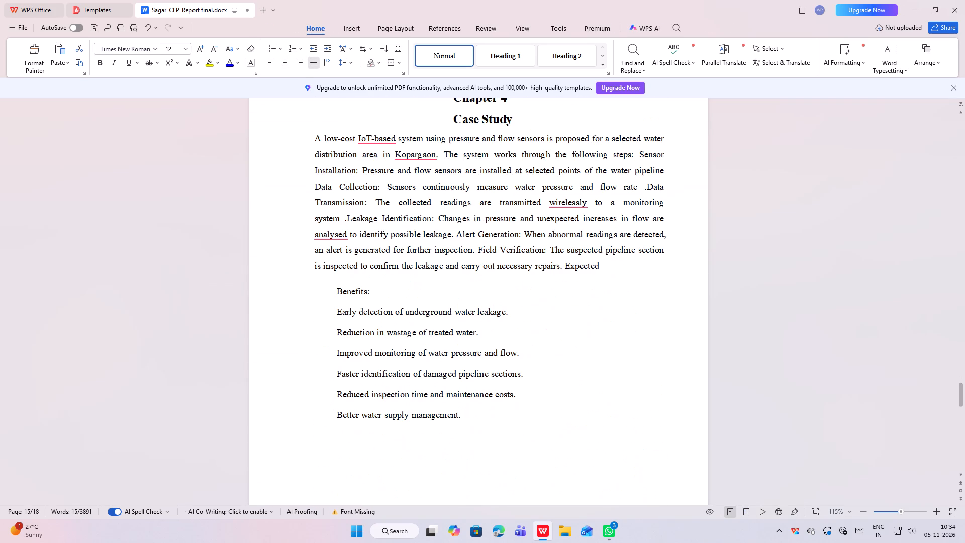
scroll(426, 238, "down", 1)
left_click_drag(435, 226, 361, 151)
scroll(363, 162, "down", 12)
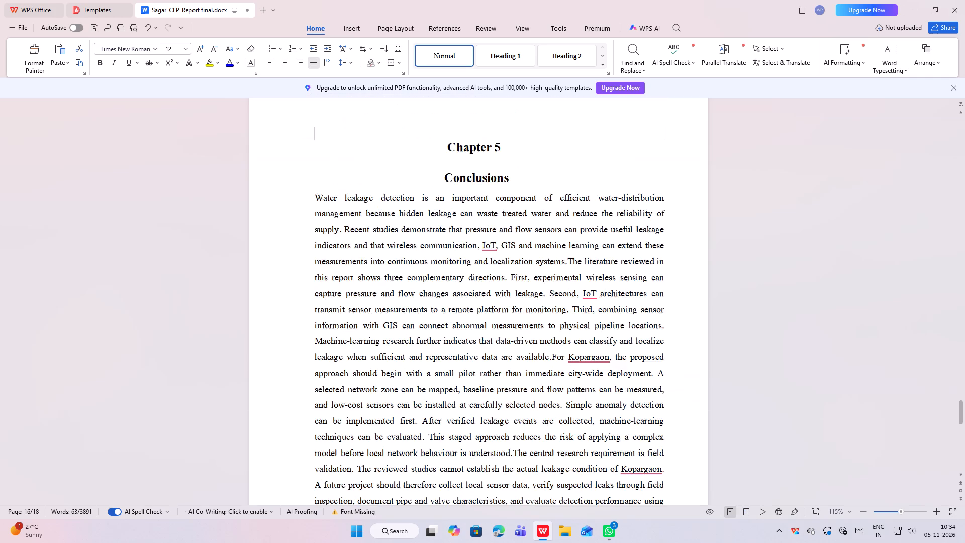
scroll(379, 182, "down", 5)
left_click_drag(447, 227, 352, 152)
scroll(356, 162, "down", 7)
left_click_drag(443, 200, 341, 141)
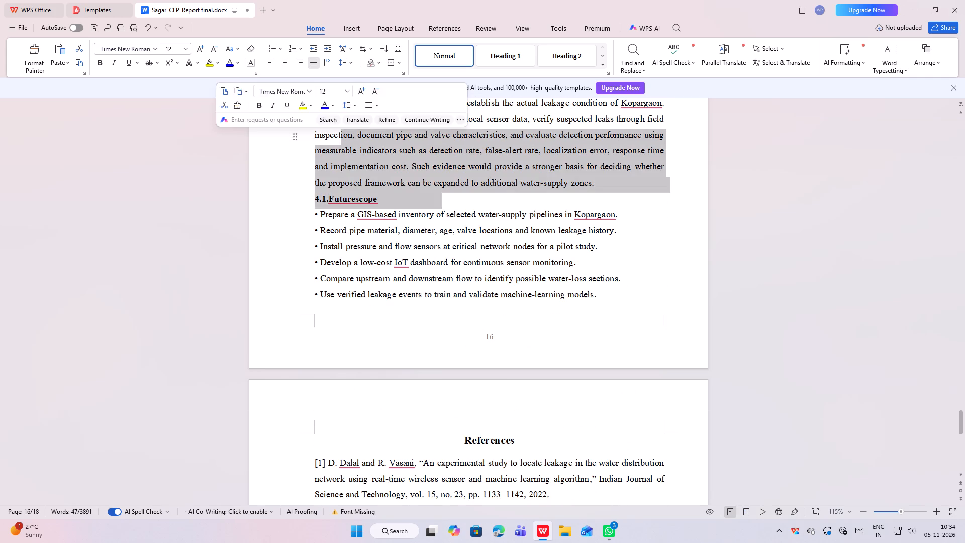
scroll(350, 157, "down", 8)
left_click_drag(424, 249, 352, 184)
scroll(363, 199, "down", 6)
scroll(476, 260, "down", 2)
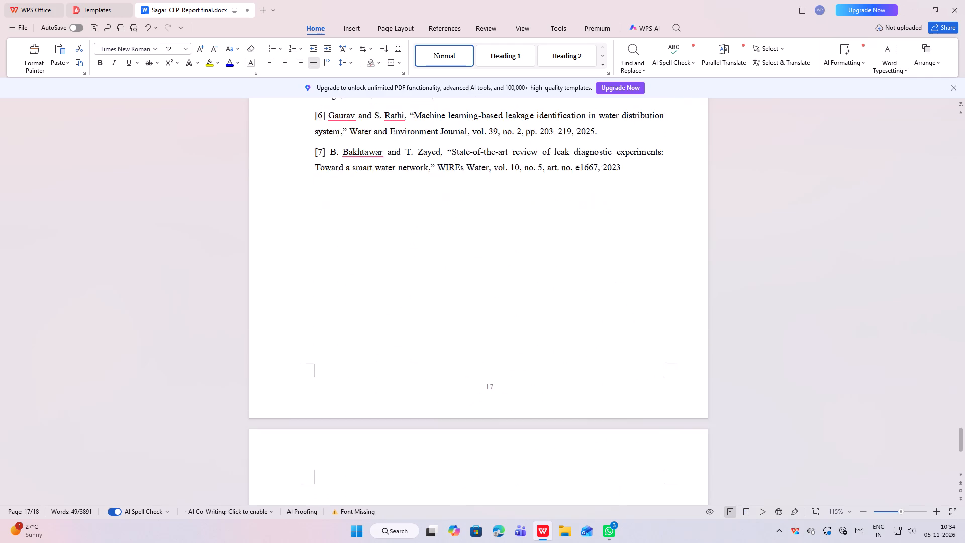
Remove the blank last page that follows the References.
scroll(471, 249, "down", 12)
left_click(468, 244)
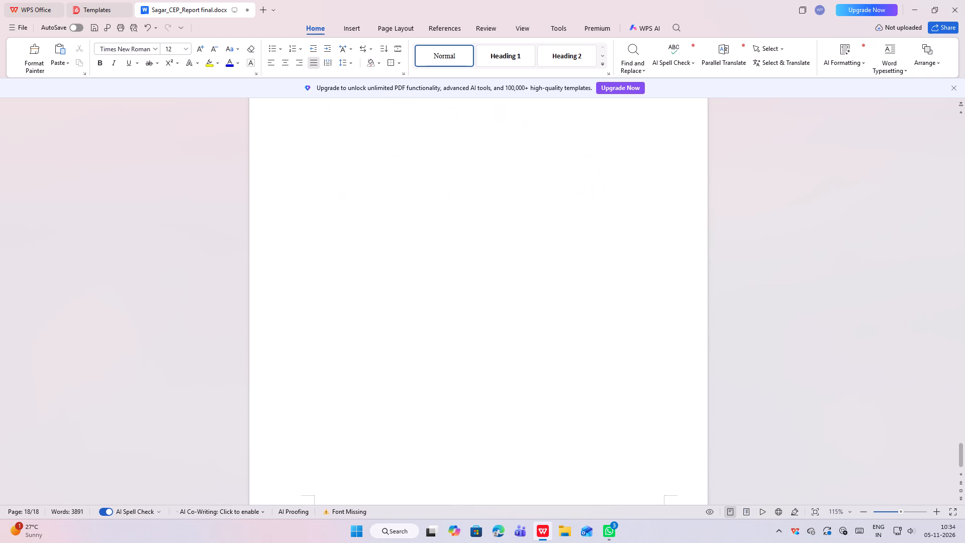
scroll(519, 252, "down", 5)
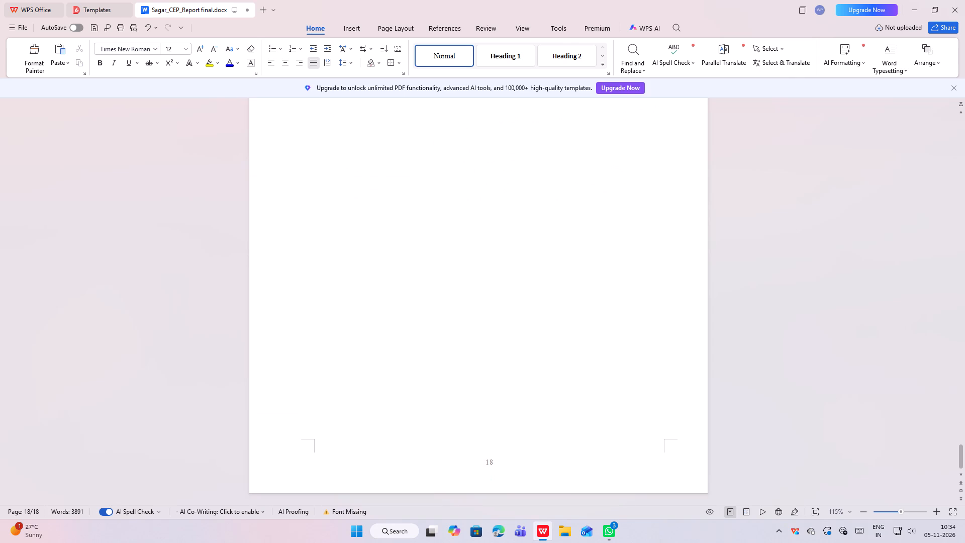
left_click(462, 291)
Delete the empty page 18 that follows the References list.
key("Delete")
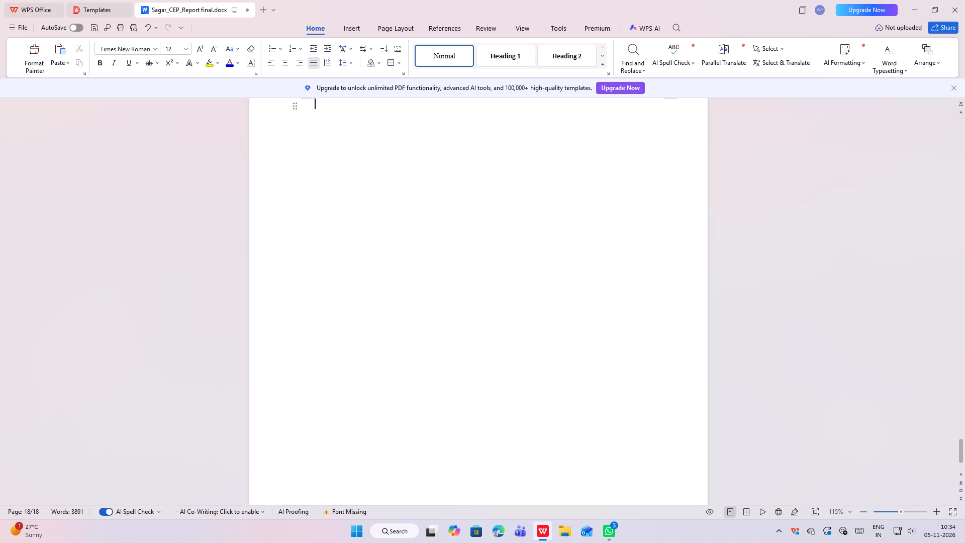
key("Delete")
scroll(427, 344, "down", 3)
scroll(427, 344, "up", 8)
key("Delete")
key("BackSpace")
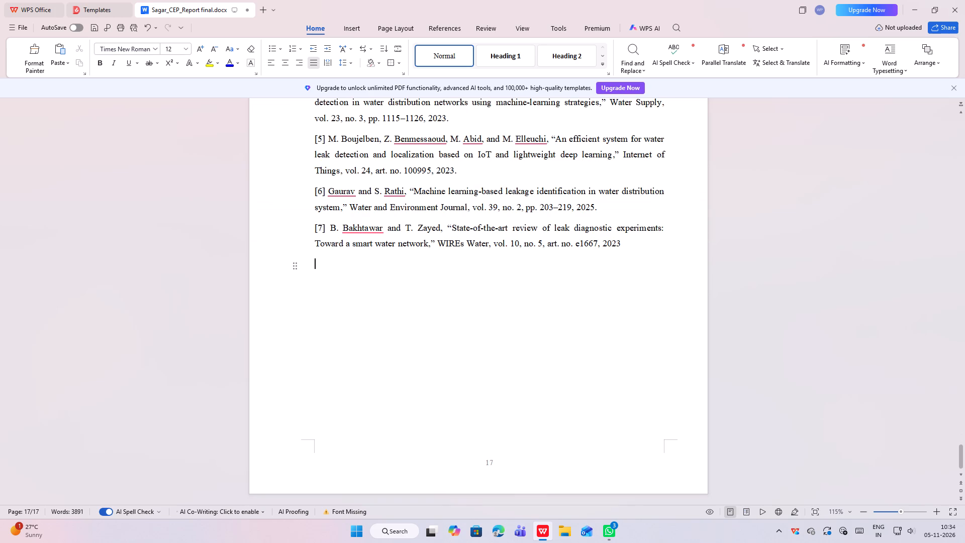
Review the page layout and text from the Chapter 3 methodology through the benefits list and Conclusions to the References.
scroll(379, 329, "down", 5)
scroll(379, 330, "up", 10)
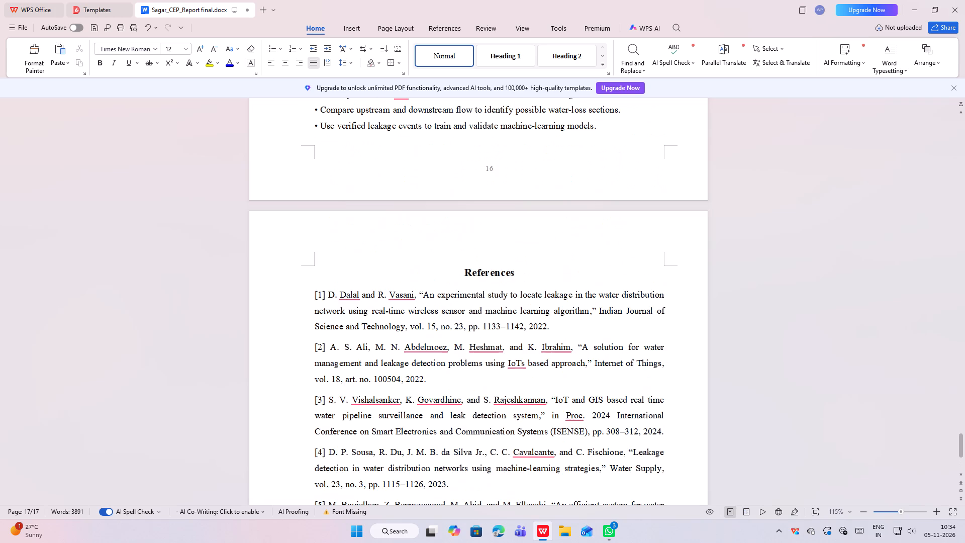
scroll(403, 323, "up", 10)
scroll(394, 326, "down", 4)
scroll(389, 328, "up", 4)
scroll(389, 328, "up", 20)
scroll(389, 328, "up", 7)
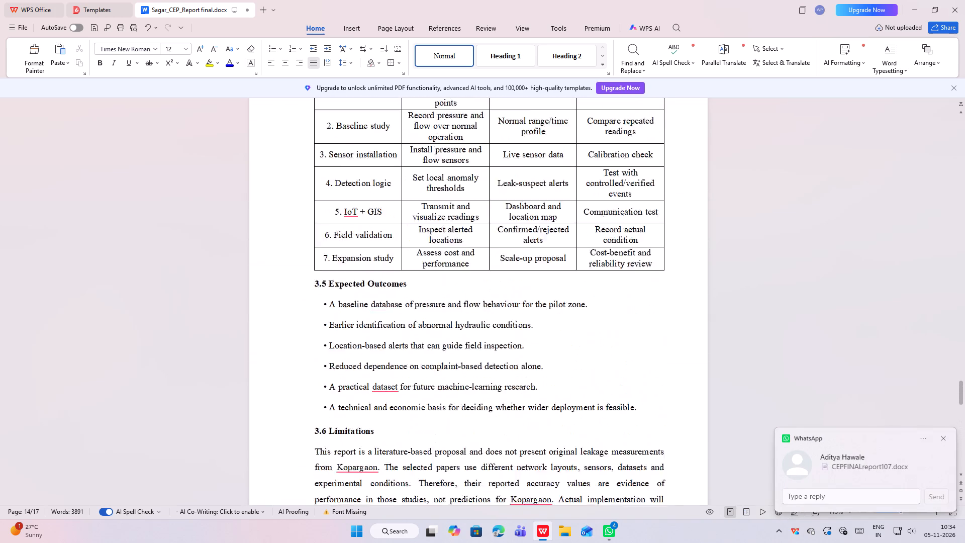
scroll(380, 335, "up", 20)
scroll(380, 335, "up", 4)
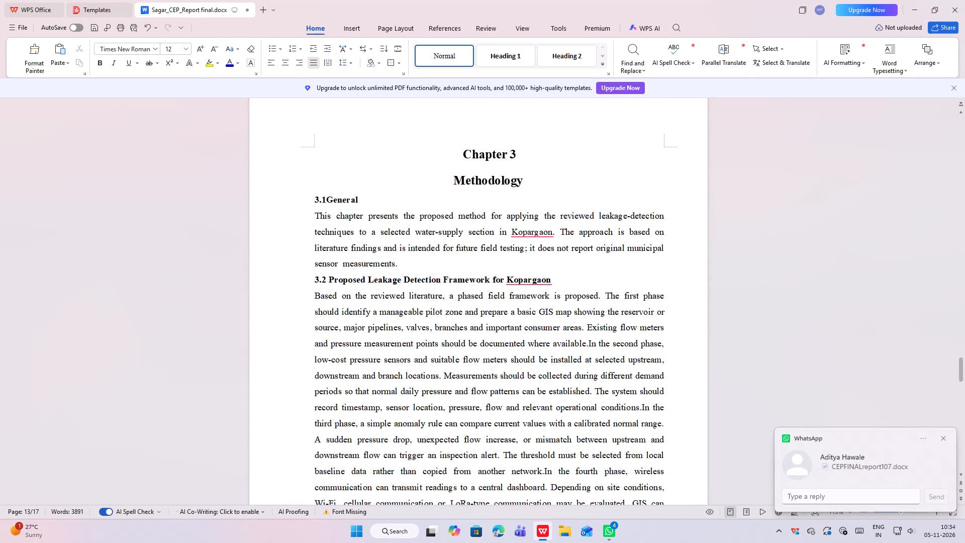
scroll(499, 288, "down", 7)
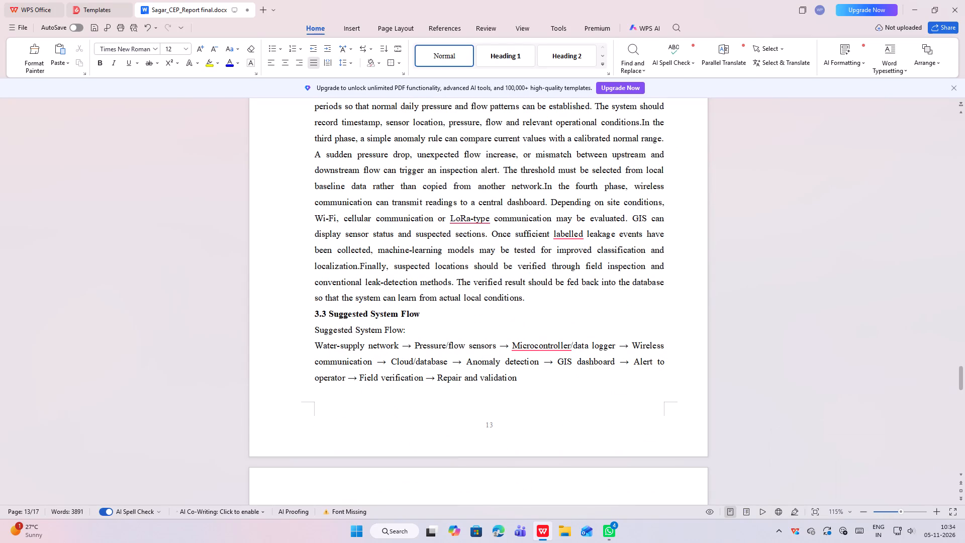
scroll(469, 276, "down", 15)
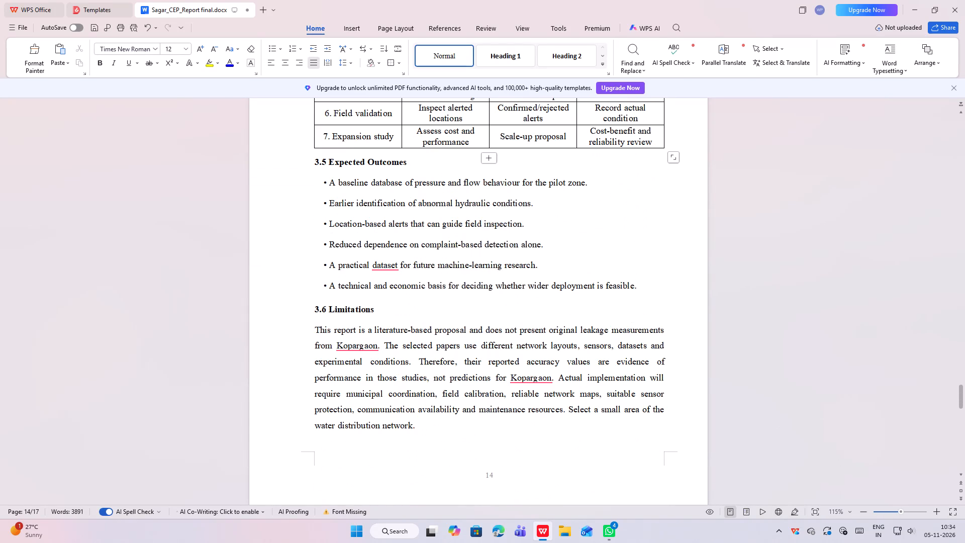
scroll(368, 279, "down", 15)
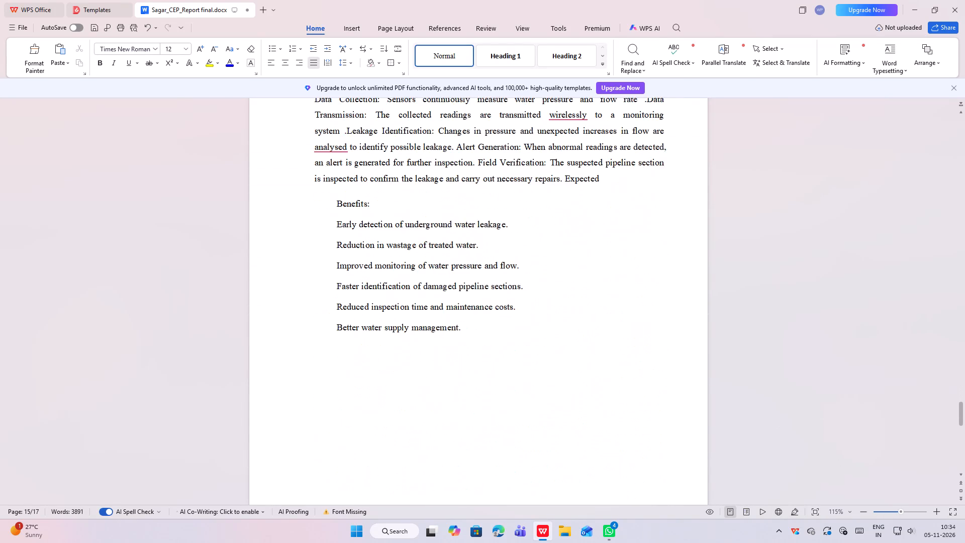
scroll(365, 283, "down", 12)
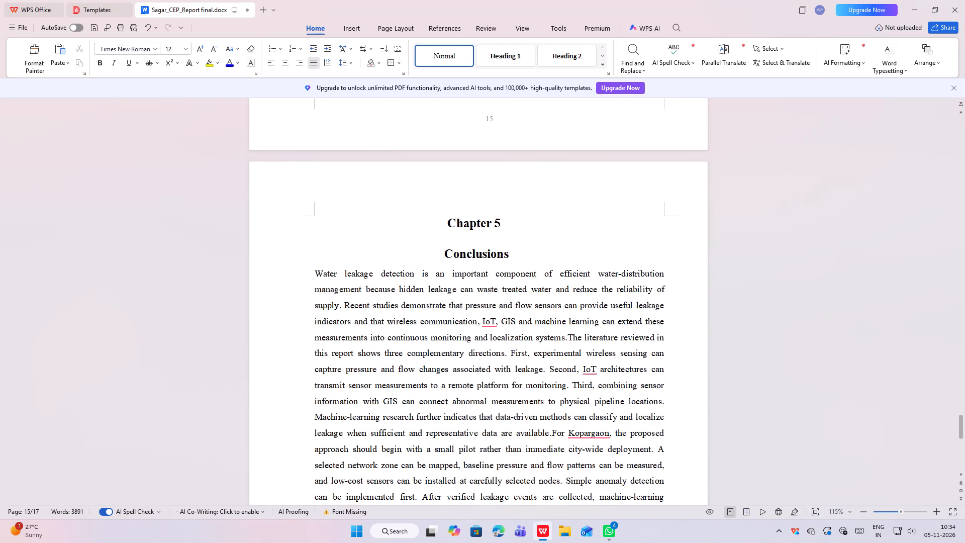
scroll(365, 284, "down", 3)
scroll(365, 284, "up", 11)
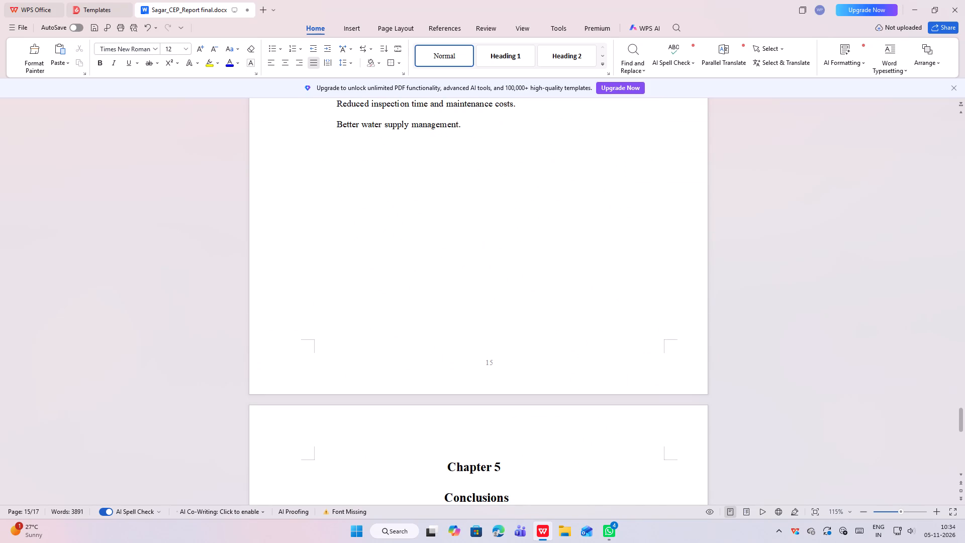
Select the report text from below the benefits list on page 15 back through the preceding chapters.
left_click_drag(433, 220, 465, 29)
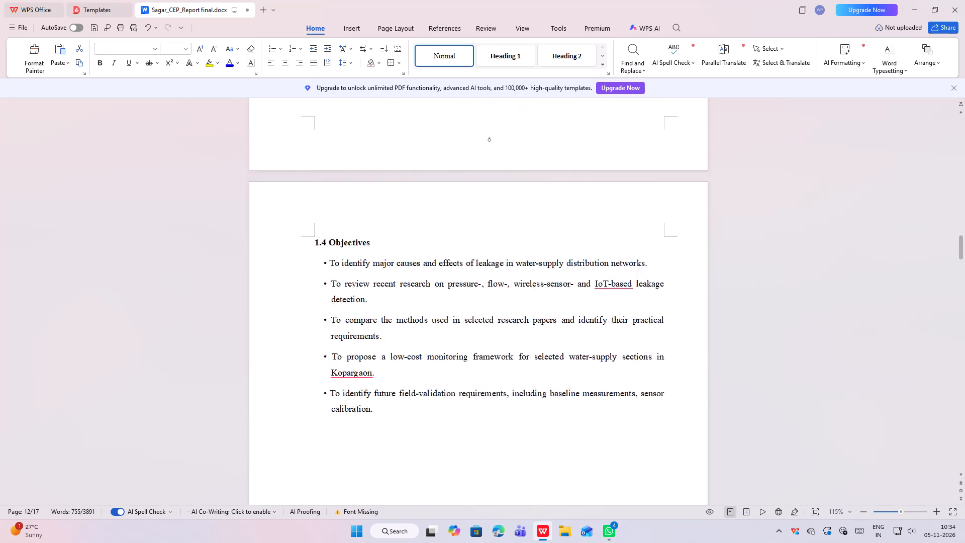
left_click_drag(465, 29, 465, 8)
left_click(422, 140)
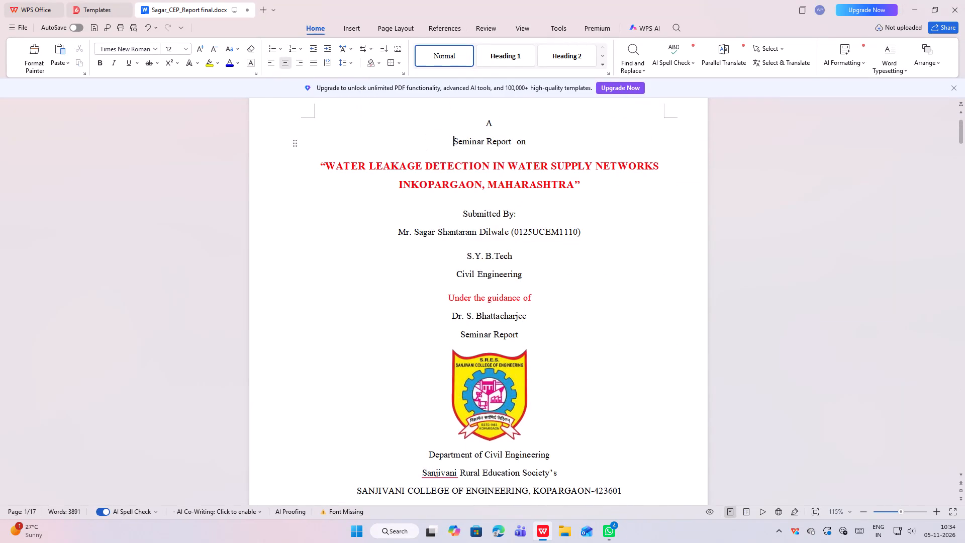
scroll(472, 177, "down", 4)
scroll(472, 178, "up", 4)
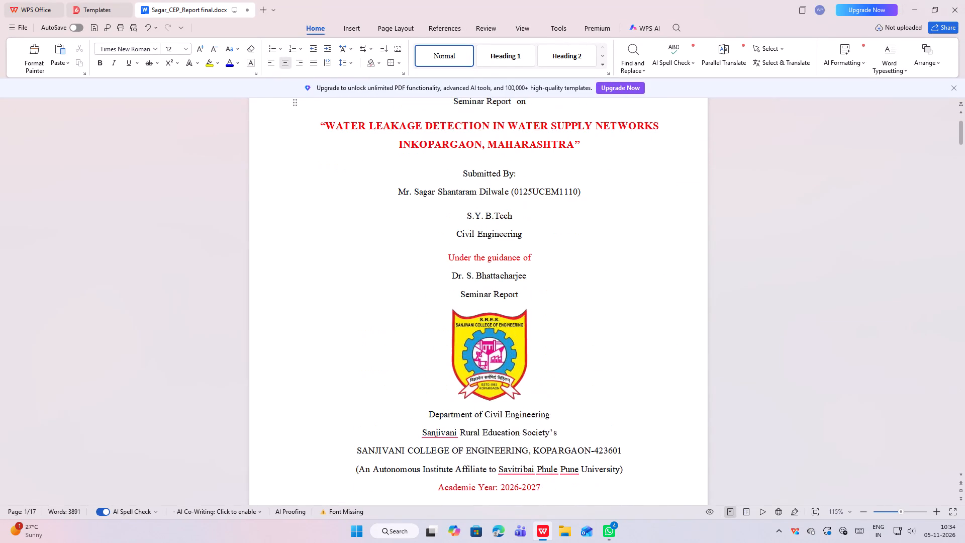
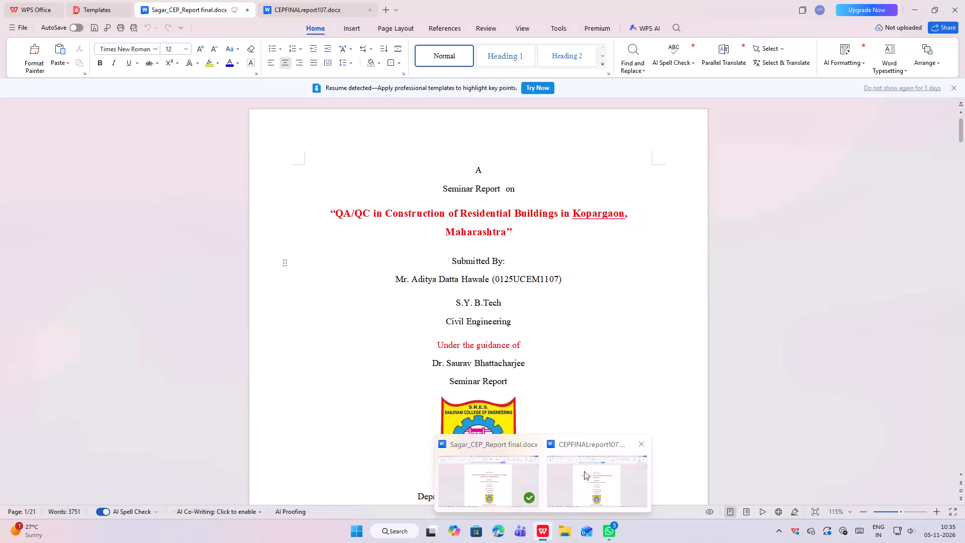
Set the two-line report title on the cover of Sagar_CEP_Report final.docx to font size 12, using CEPFINALreport107.docx's title as reference.
left_click(556, 483)
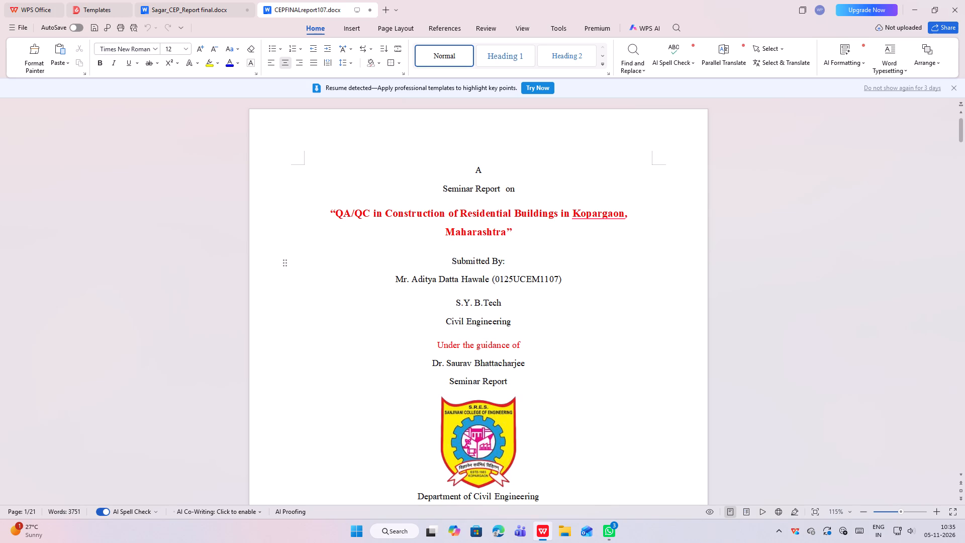
left_click_drag(514, 233, 462, 210)
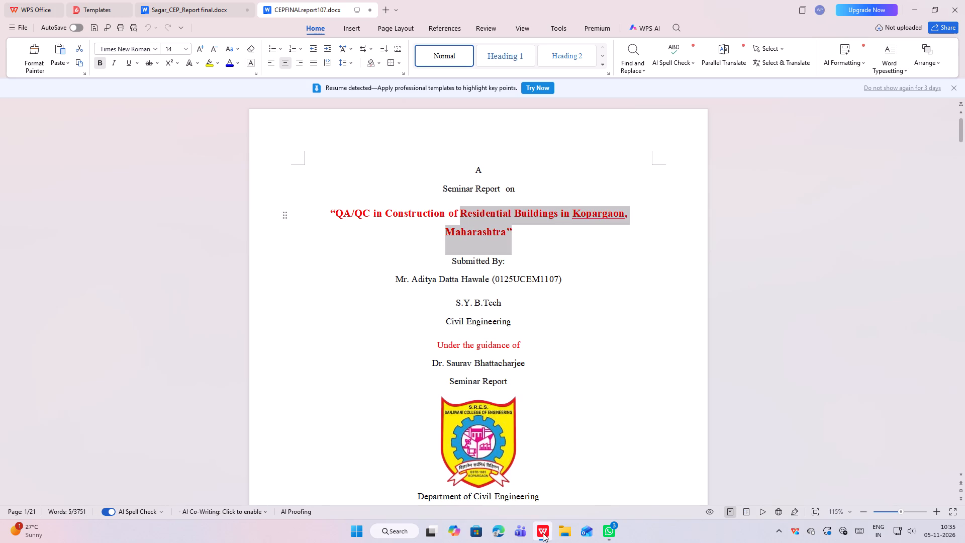
left_click(506, 479)
left_click_drag(574, 227, 553, 223)
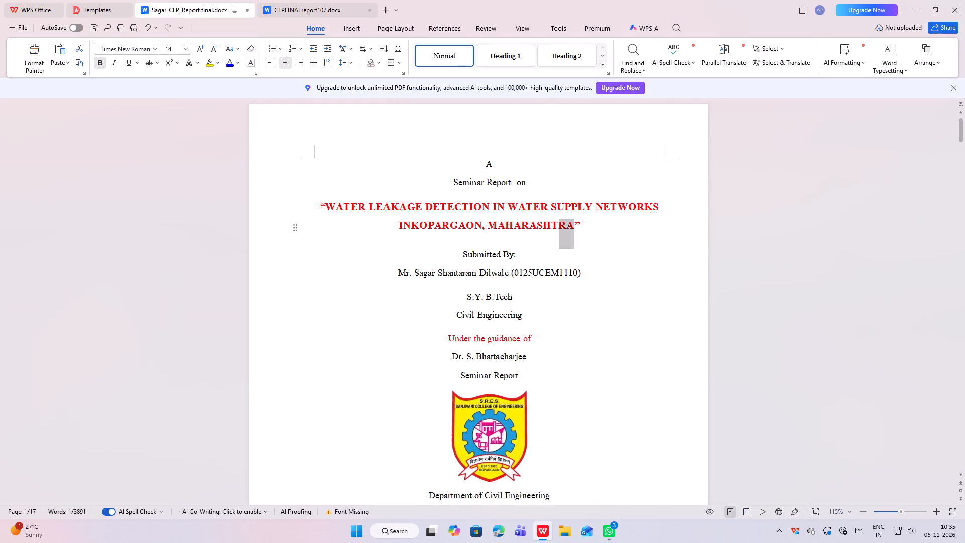
left_click_drag(553, 223, 316, 204)
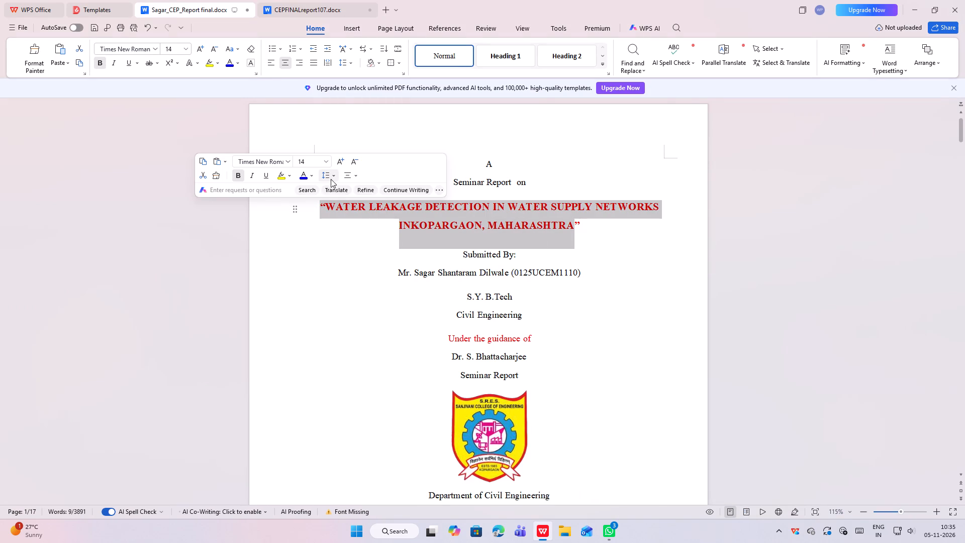
left_click(311, 160)
type("12")
key("Return")
left_click(380, 305)
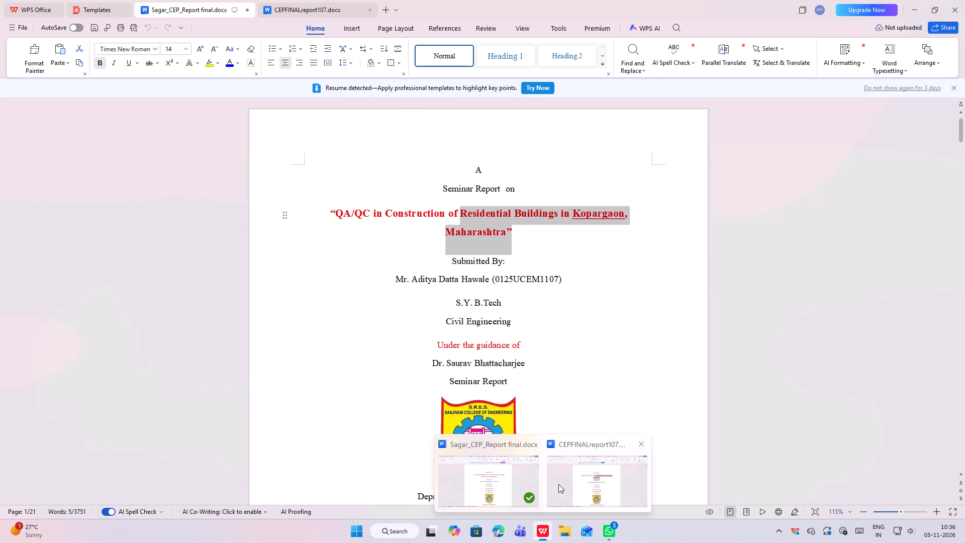
Examine the cover page's title formatting and layout in CEPFINALreport107.docx for comparison.
left_click(558, 484)
left_click_drag(521, 244, 369, 210)
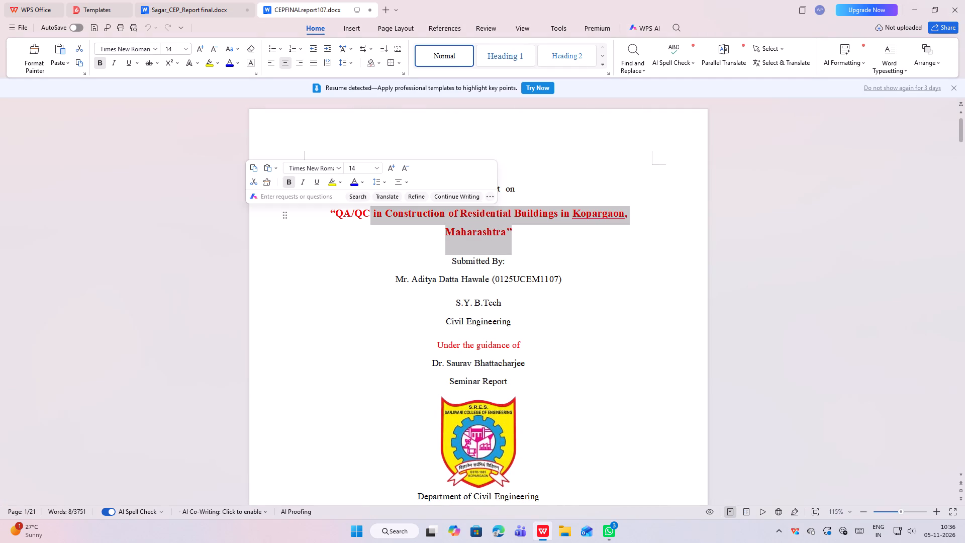
left_click(399, 239)
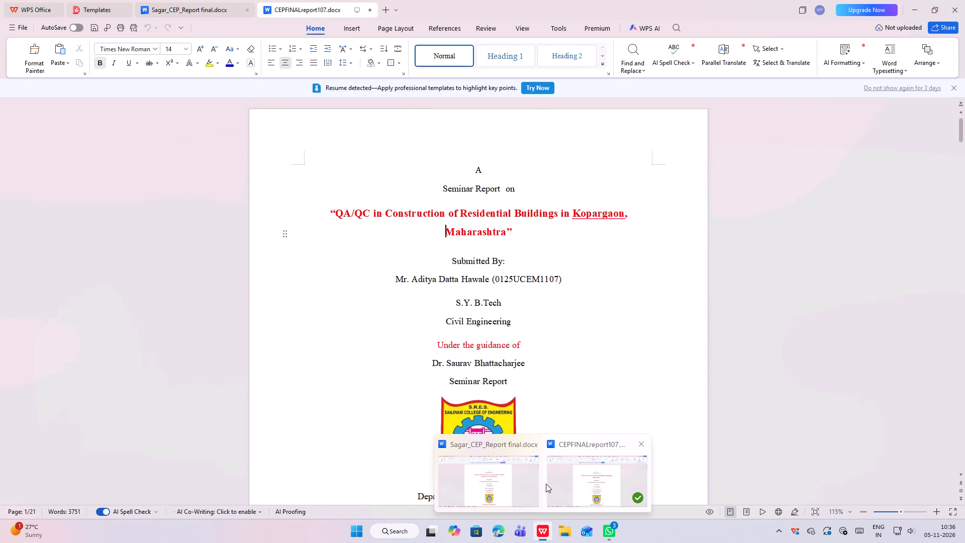
left_click(572, 331)
scroll(568, 370, "down", 3)
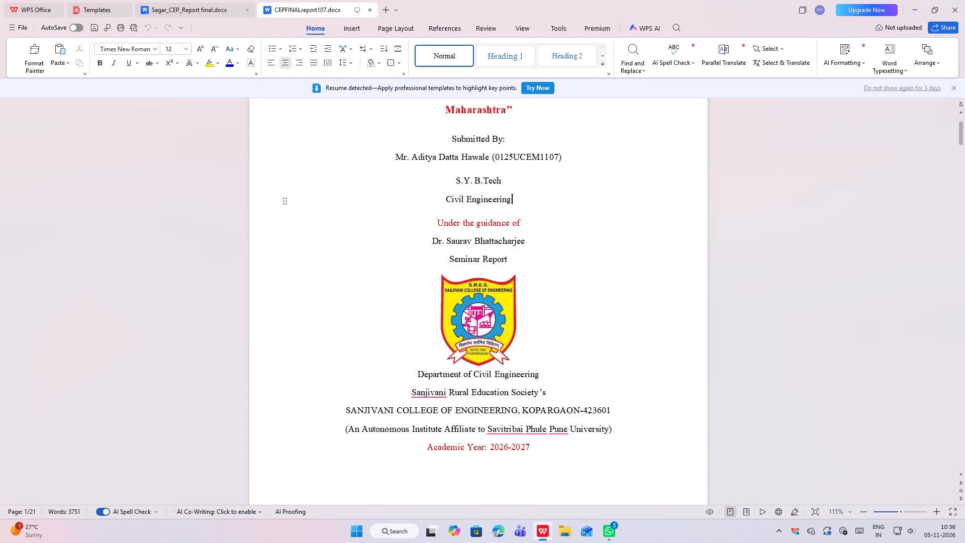
scroll(485, 392, "down", 3)
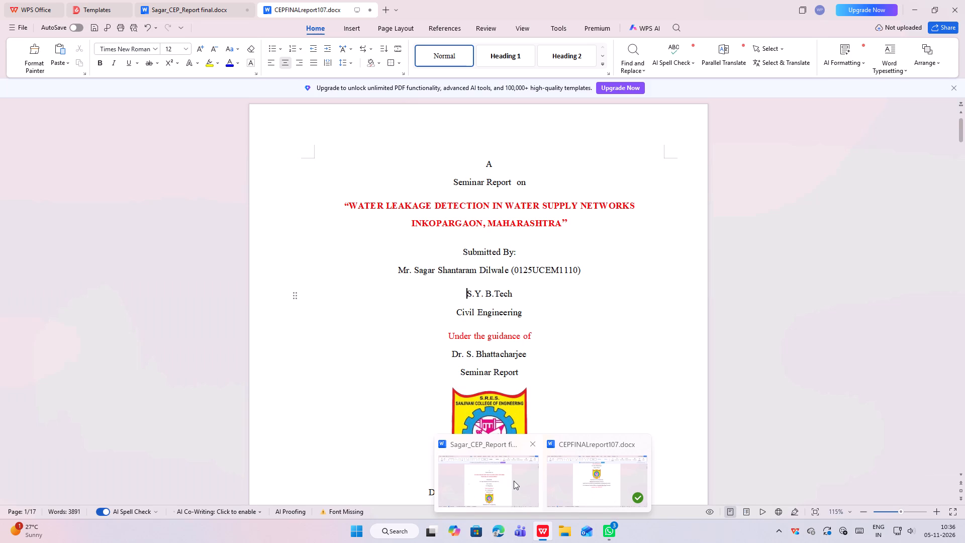
In Sagar_CEP_Report final.docx, add blank lines before the certificate's first Society line to push it from page 1 onto page 2.
left_click(514, 481)
scroll(526, 427, "down", 4)
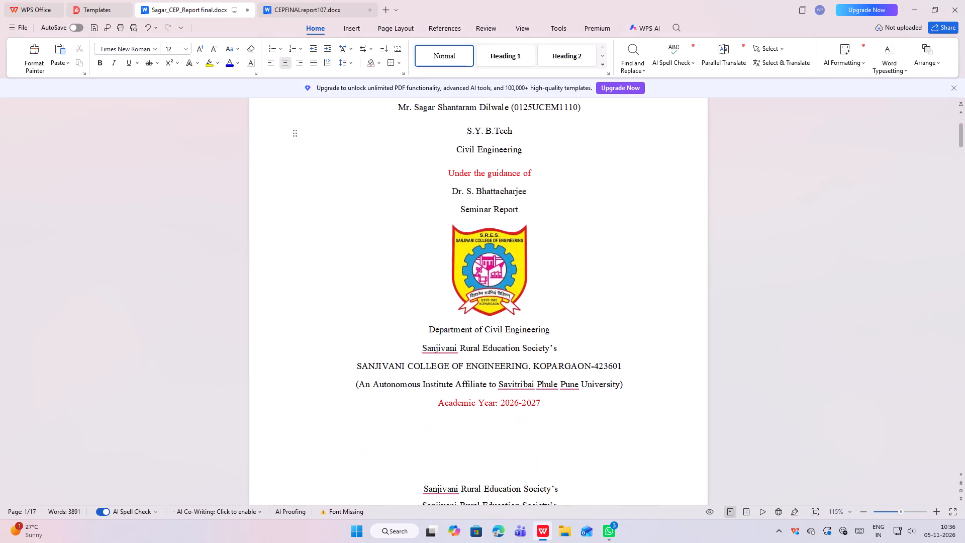
scroll(508, 422, "down", 3)
left_click(418, 364)
key("Return")
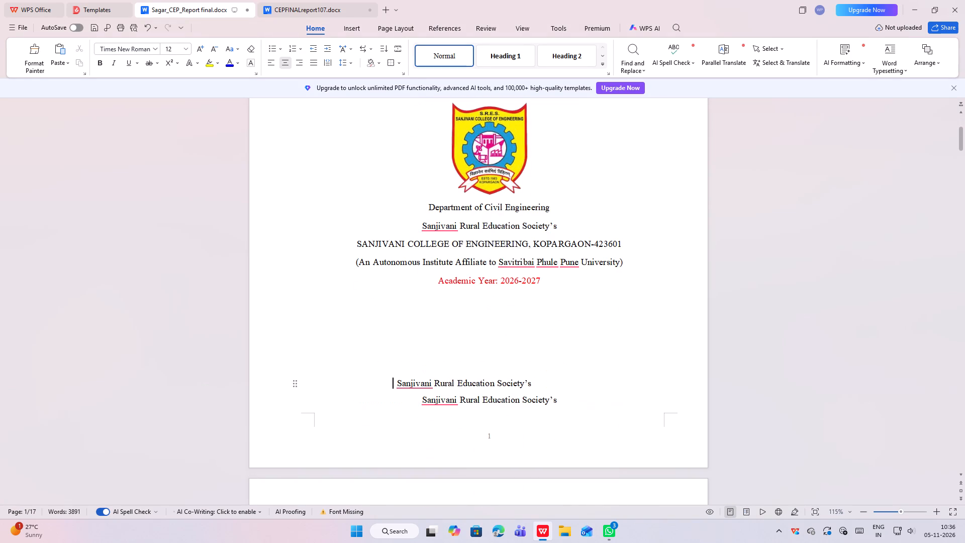
key("Return")
key("Return")
Add leading spaces to the certificate page's first "Sanjivani Rural Education Society's" line to line it up with the line below.
scroll(389, 376, "down", 4)
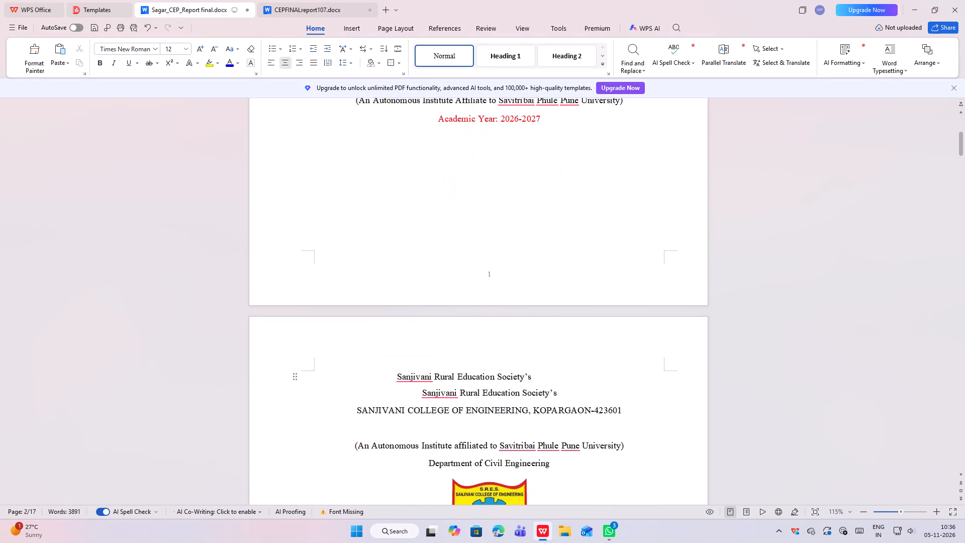
scroll(403, 340, "down", 2)
left_click(387, 254)
key("space")
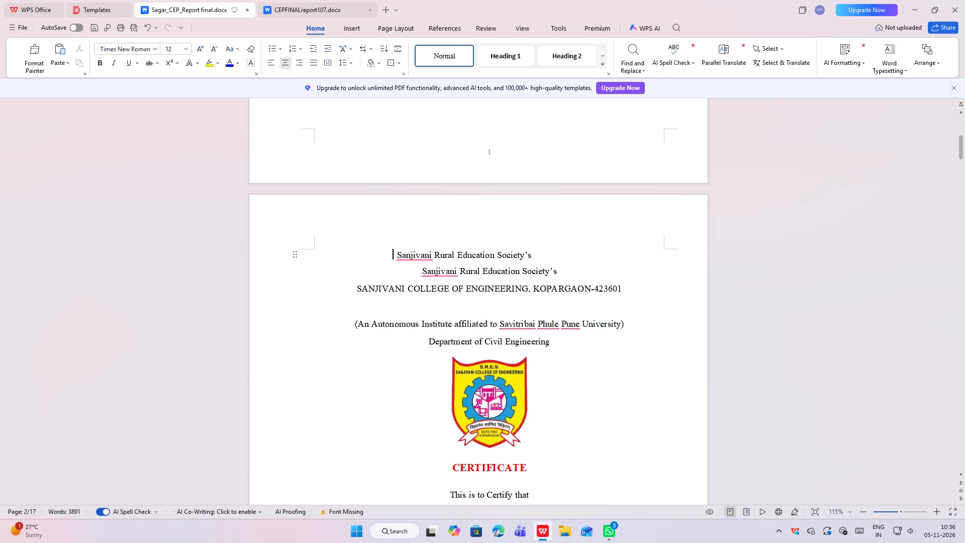
key("space")
key("space")
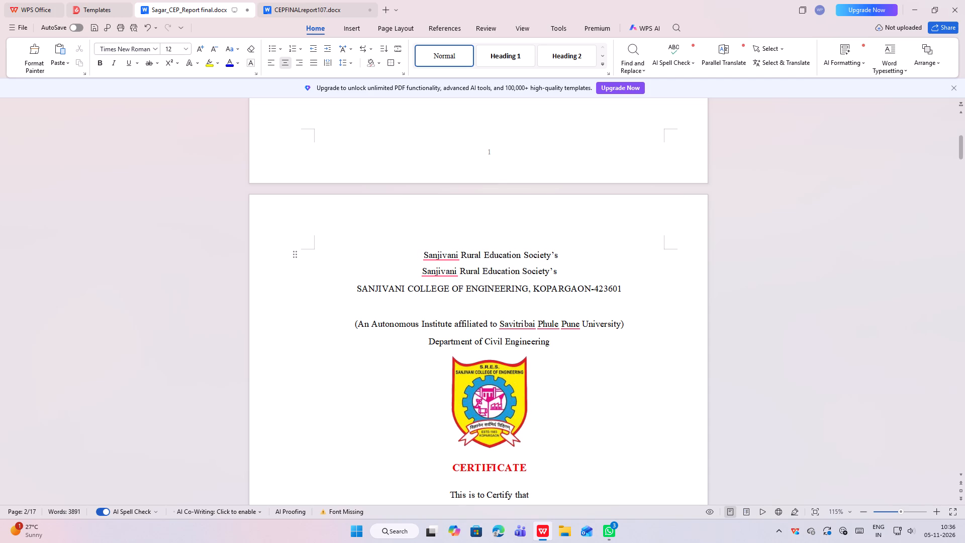
Review the report's page layout from the certificate page through the contents and chapters to the References.
scroll(466, 269, "down", 11)
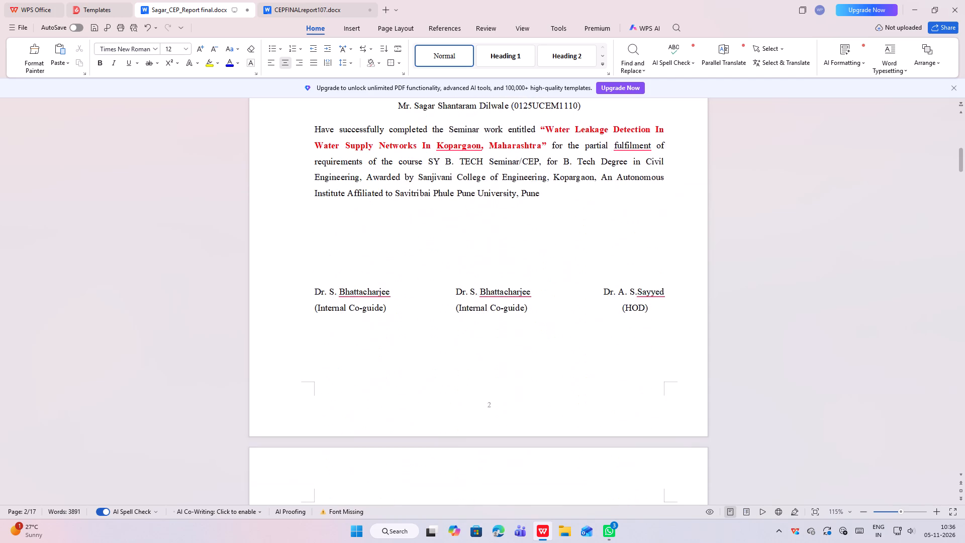
scroll(466, 269, "down", 14)
scroll(466, 269, "down", 13)
scroll(466, 269, "down", 9)
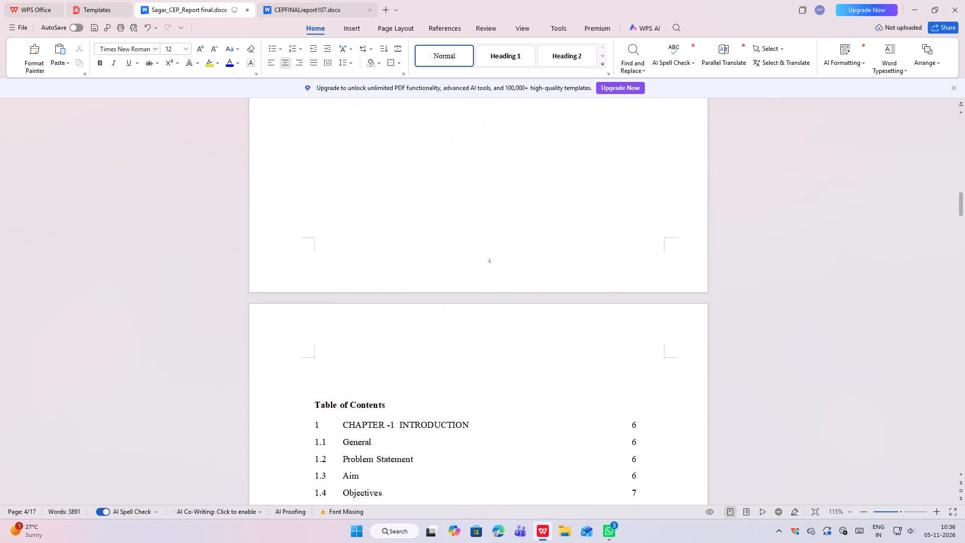
scroll(466, 269, "down", 20)
scroll(466, 269, "down", 13)
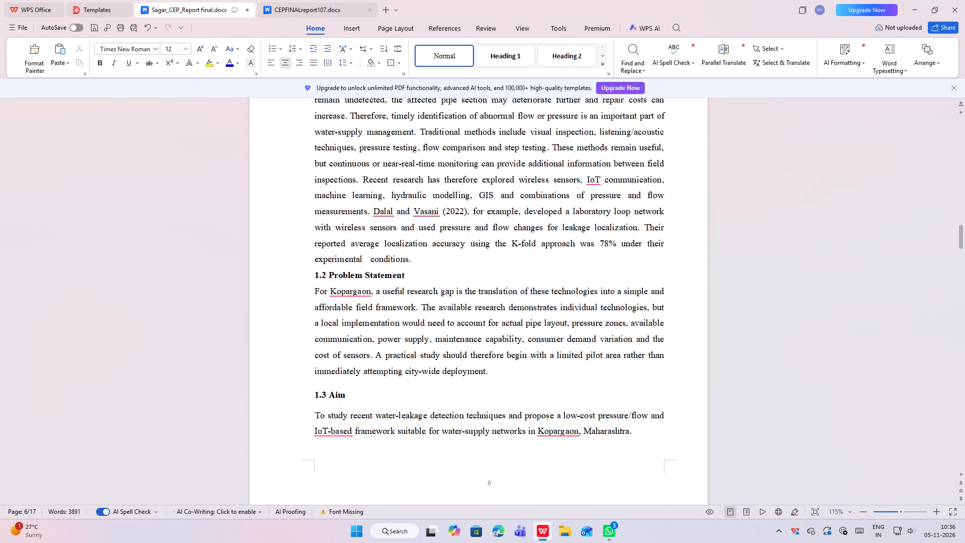
scroll(466, 269, "down", 20)
scroll(466, 269, "down", 13)
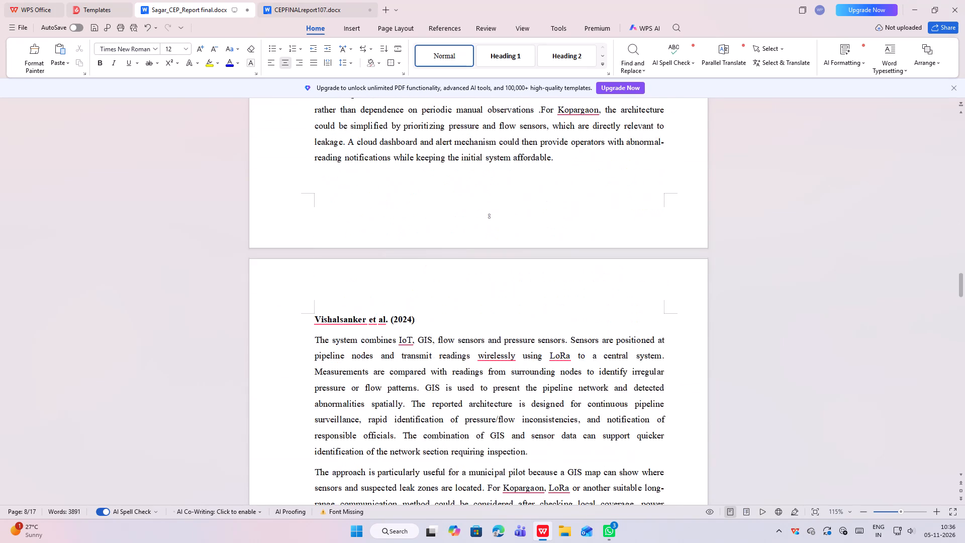
scroll(466, 269, "down", 20)
scroll(466, 269, "down", 5)
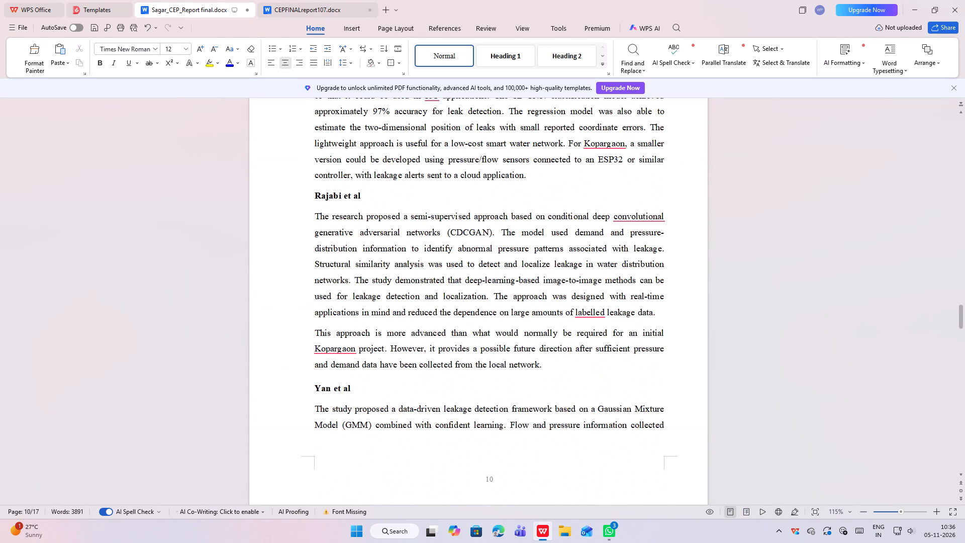
scroll(466, 269, "down", 20)
scroll(466, 269, "down", 19)
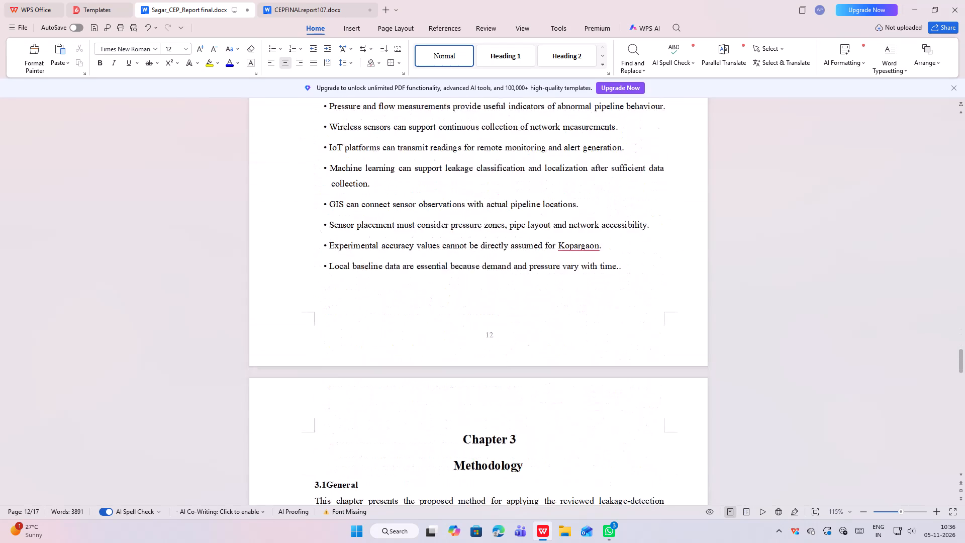
scroll(458, 271, "down", 11)
scroll(457, 271, "up", 1)
scroll(453, 271, "down", 20)
scroll(453, 271, "down", 9)
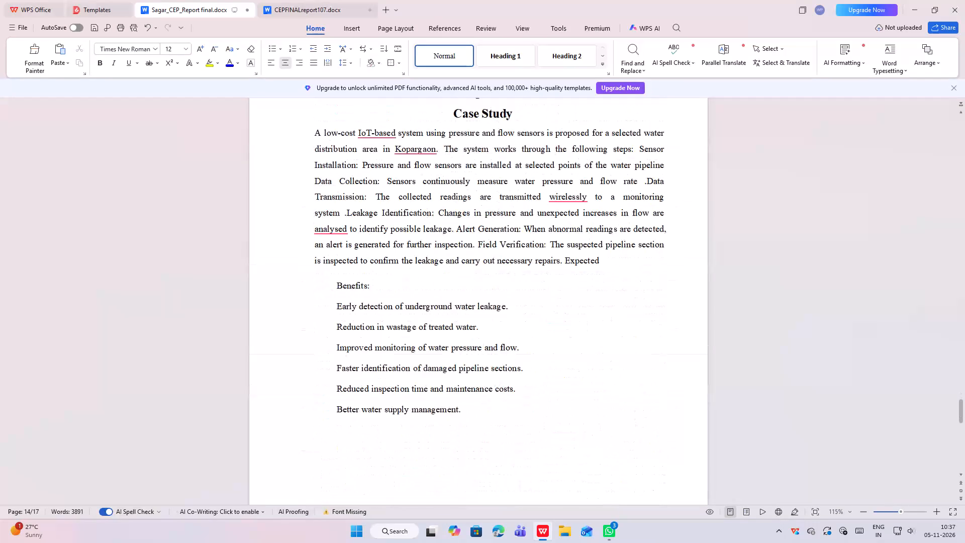
scroll(449, 274, "down", 18)
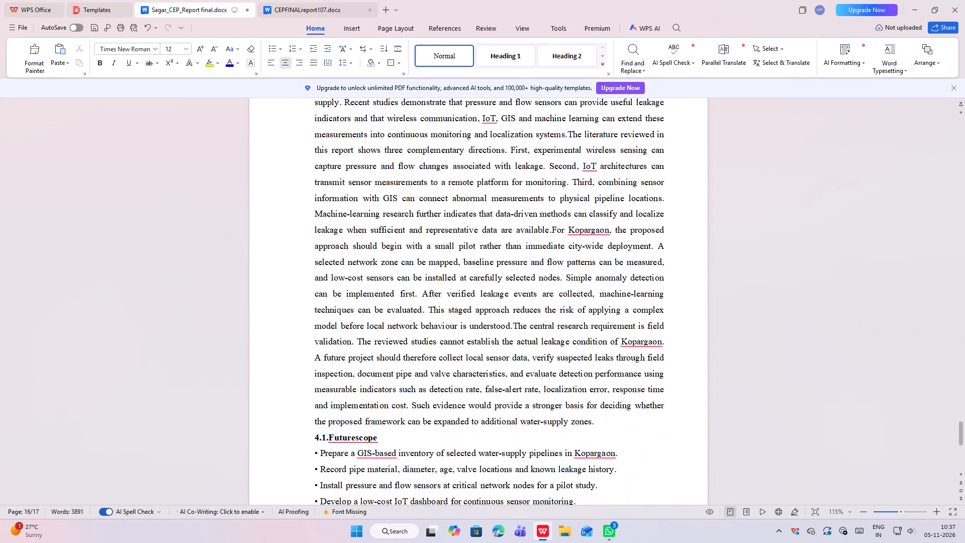
scroll(455, 332, "down", 16)
scroll(448, 332, "up", 1)
scroll(448, 332, "down", 15)
scroll(461, 319, "up", 13)
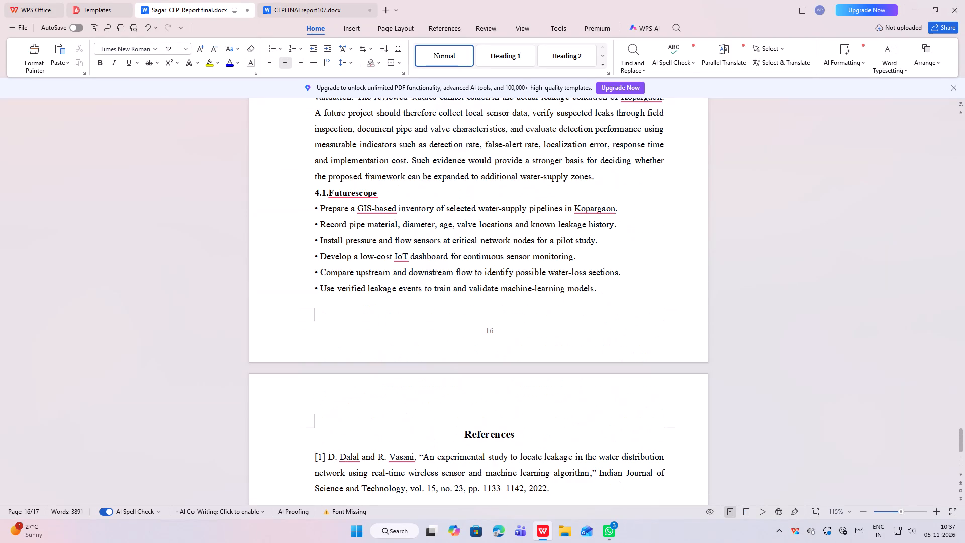
Insert the missing space between "IN" and "KOPARGAON" in the cover page title.
left_click_drag(741, 288, 722, 0)
left_click(662, 131)
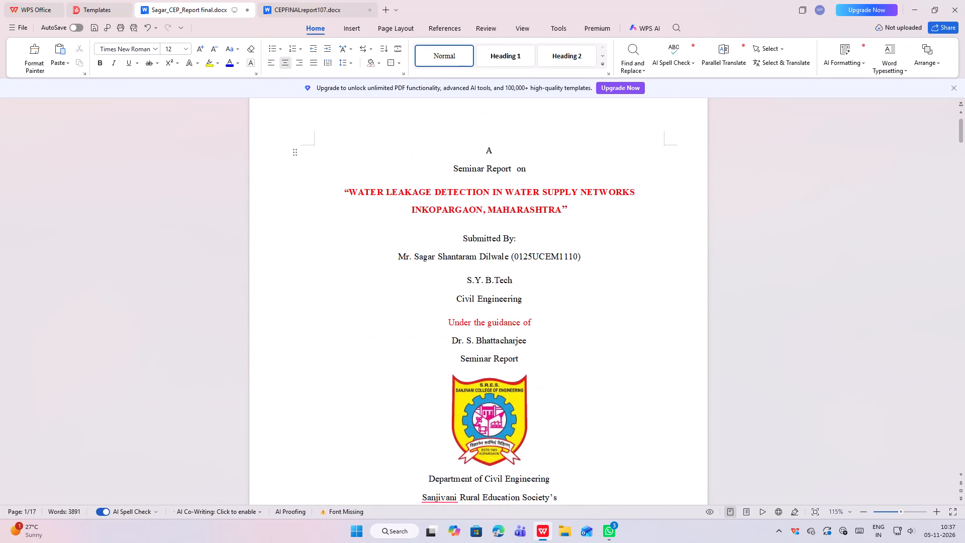
scroll(507, 172, "down", 1)
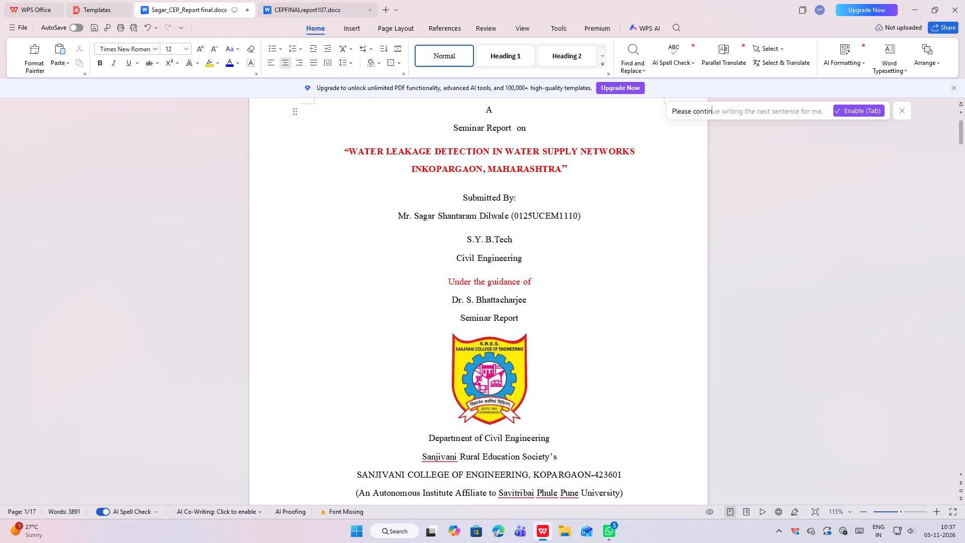
left_click(420, 173)
key("space")
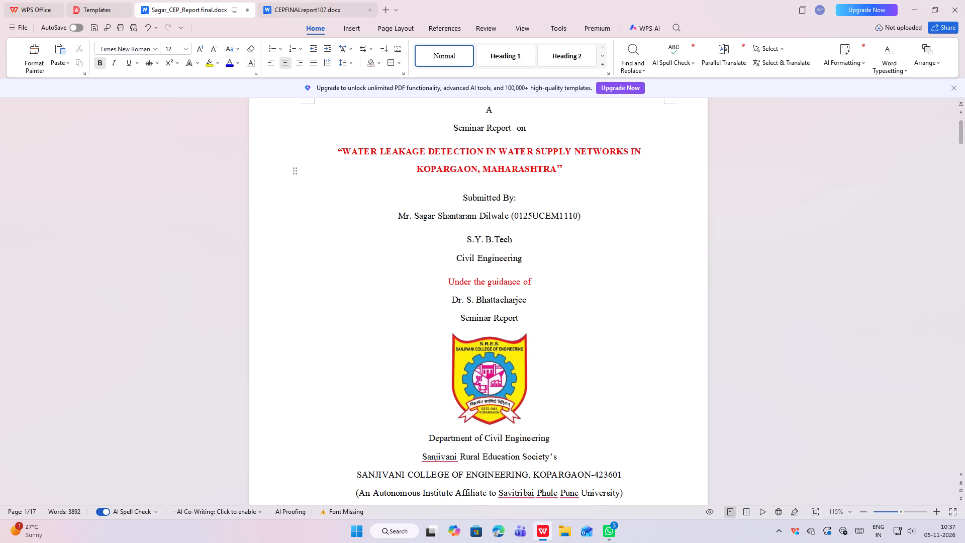
left_click_drag(566, 169, 328, 149)
left_click(343, 212)
Save the corrected report.
key("ctrl+s")
Save a copy of the report to the Desktop as a Word document named "Sagar_CEP 110".
left_click(25, 27)
left_click(49, 118)
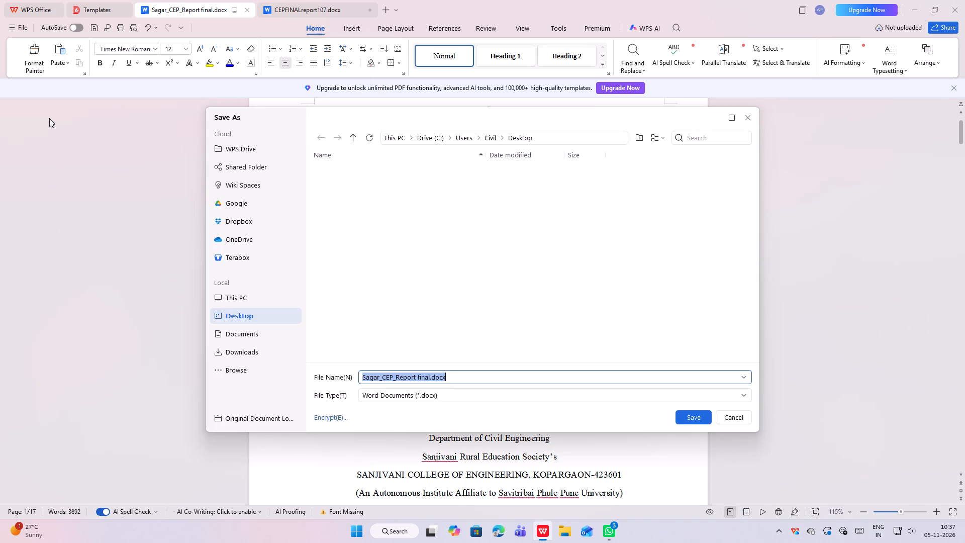
left_click(446, 382)
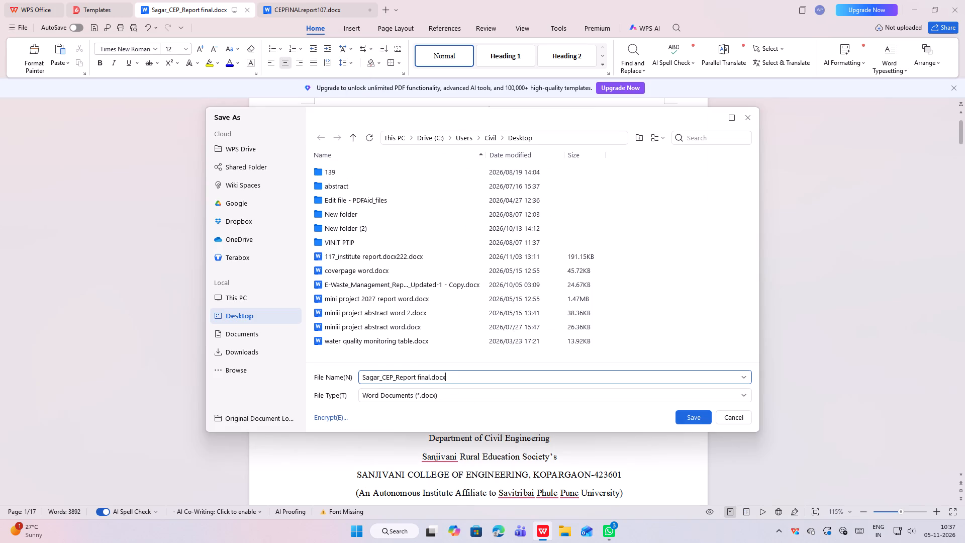
key("BackSpace")
key("BackSpace")
key("BackSpace")
key("BackSpace")
key("BackSpace")
key("BackSpace")
key("BackSpace")
key("BackSpace")
key("BackSpace")
key("BackSpace")
key("BackSpace")
key("BackSpace")
key("BackSpace")
key("BackSpace")
key("BackSpace")
key("BackSpace")
key("BackSpace")
key("BackSpace")
key("space")
type("110")
key("Return")
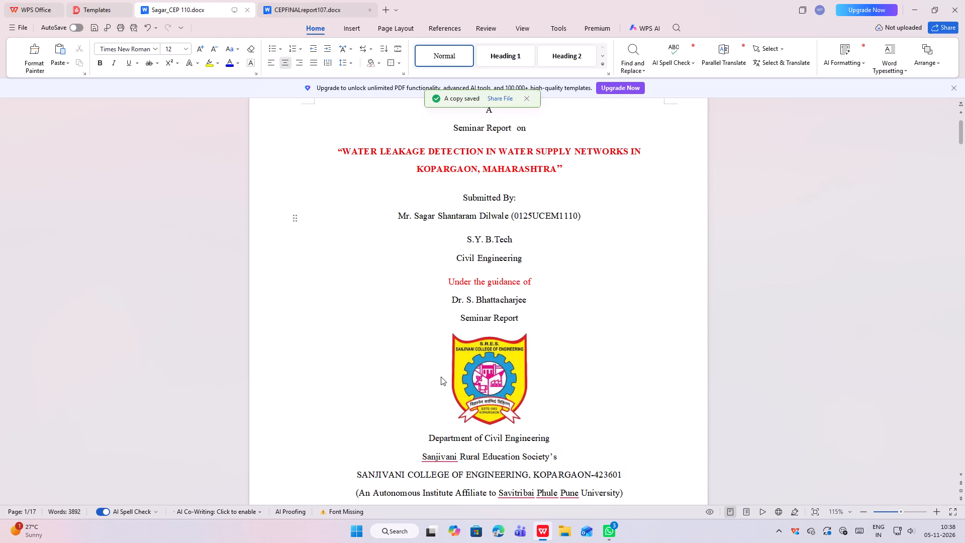
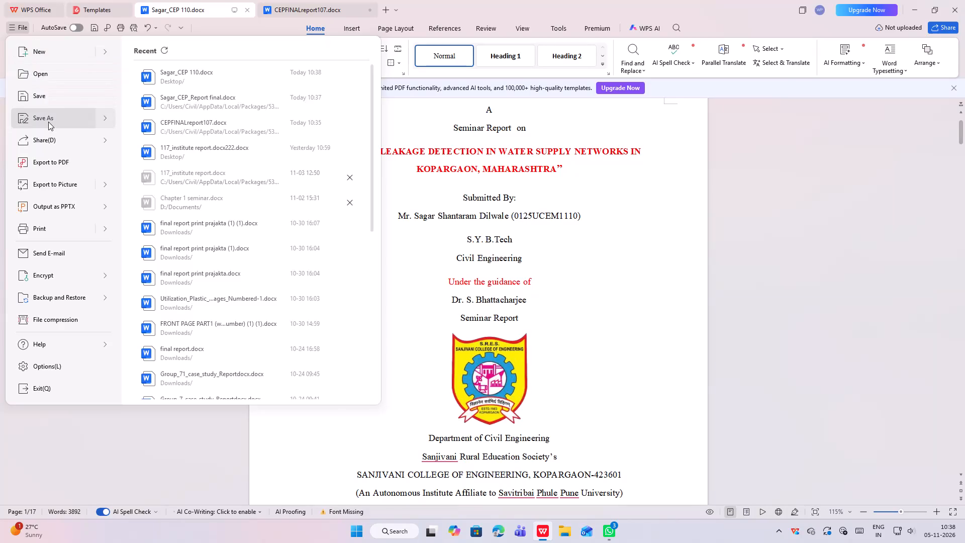
Save another copy of the report as a Word document in the Downloads folder, keeping the file name "Sagar_CEP 110".
left_click(48, 122)
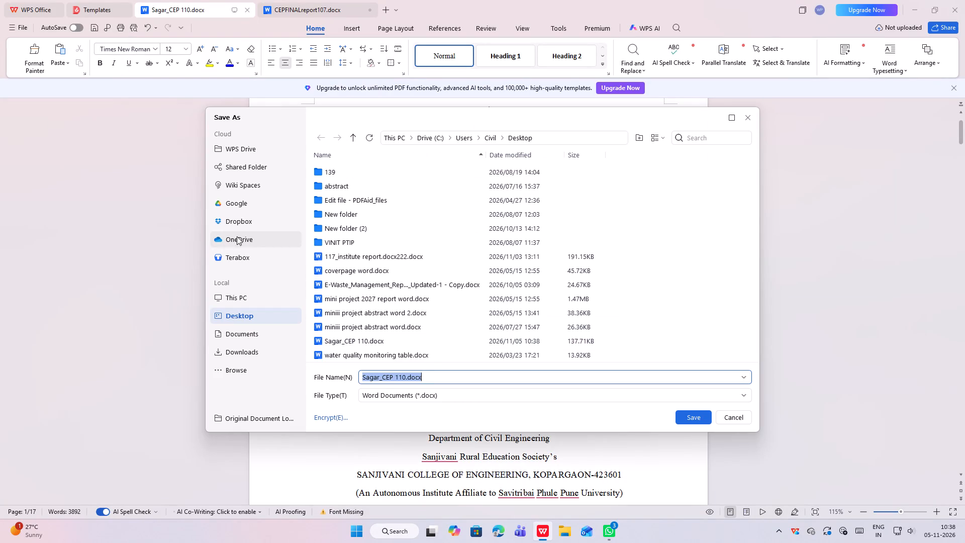
scroll(247, 208, "down", 3)
left_click(252, 348)
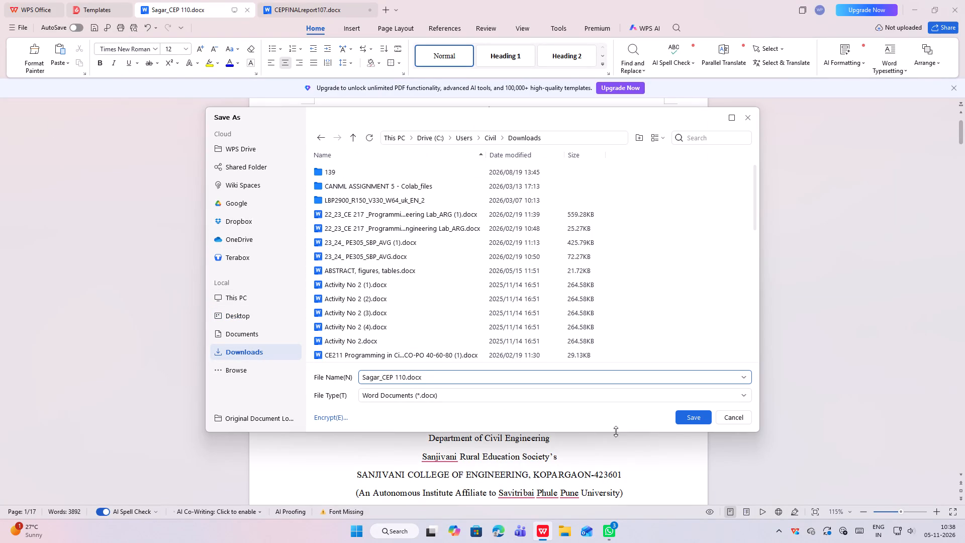
left_click(698, 422)
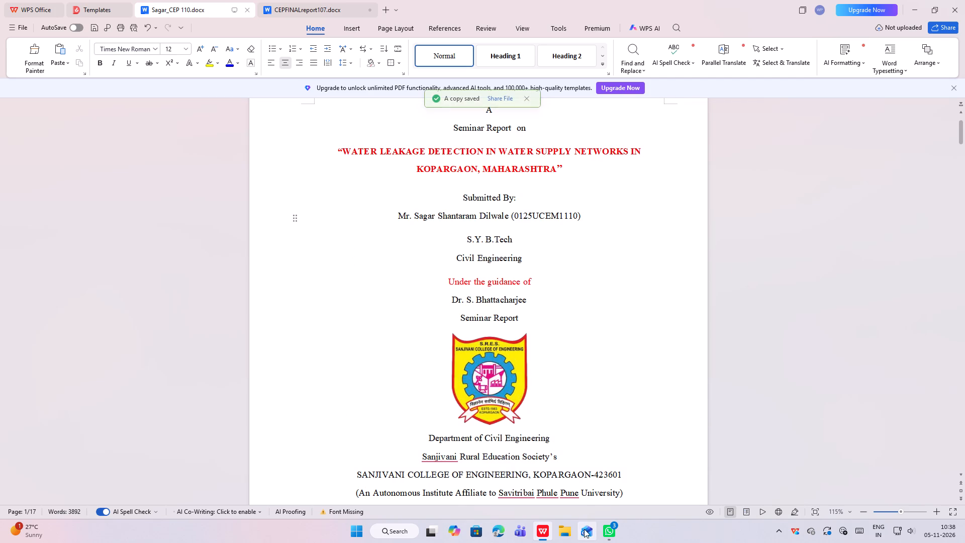
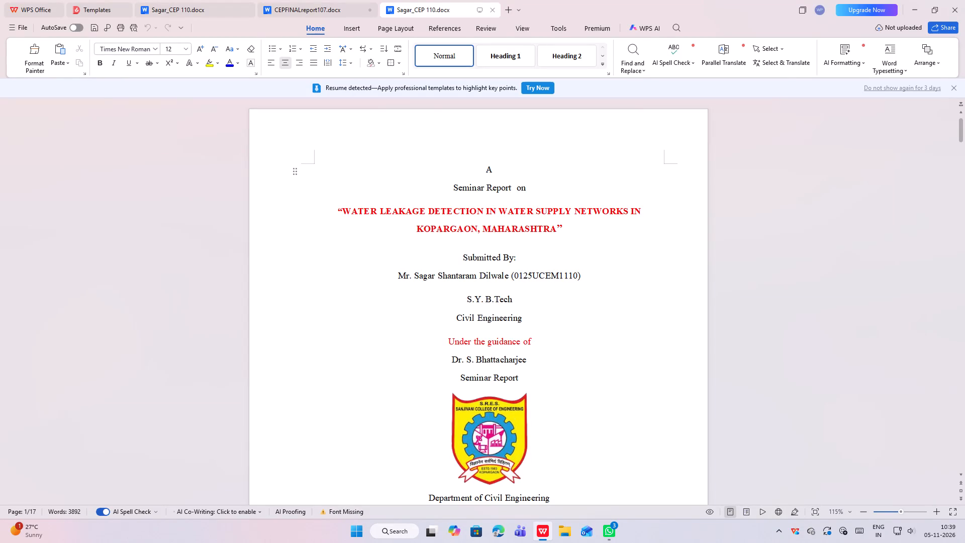
Save a PDF copy of the report in the Downloads folder, keeping the file name "Sagar_CEP 110".
left_click(16, 32)
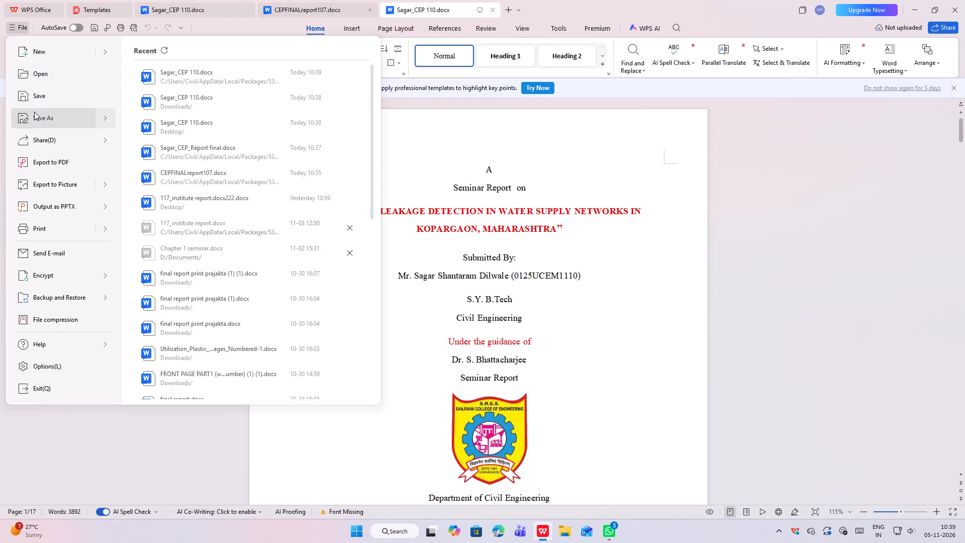
left_click(34, 112)
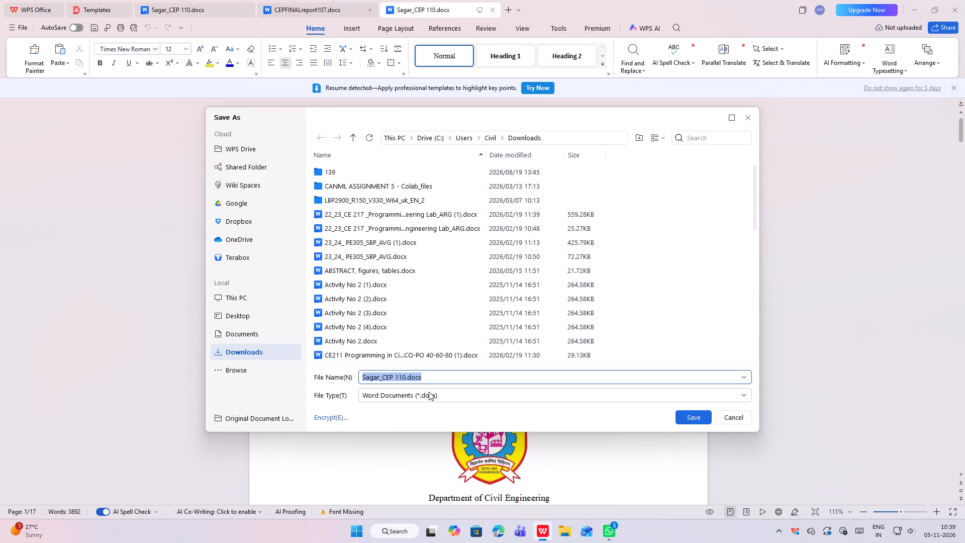
left_click(429, 392)
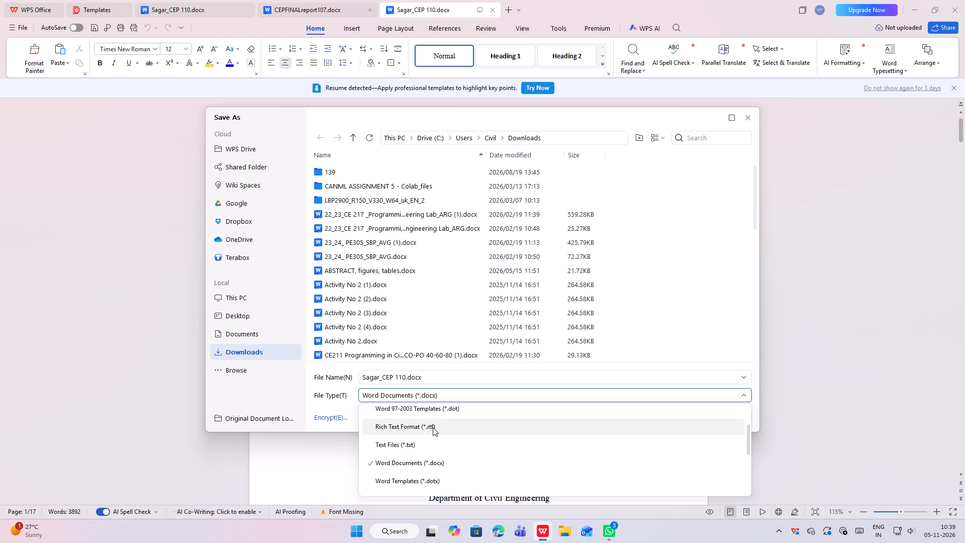
scroll(430, 472, "down", 1)
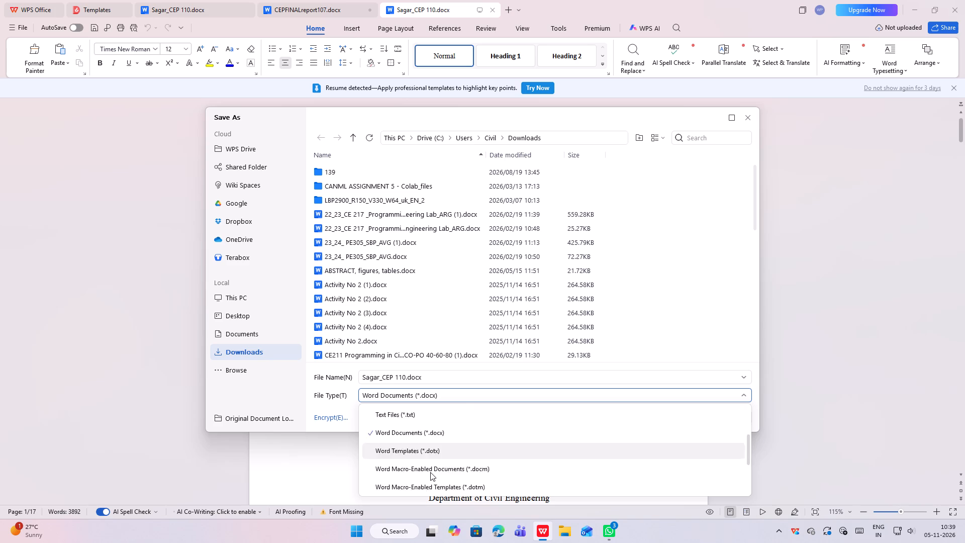
scroll(430, 472, "down", 2)
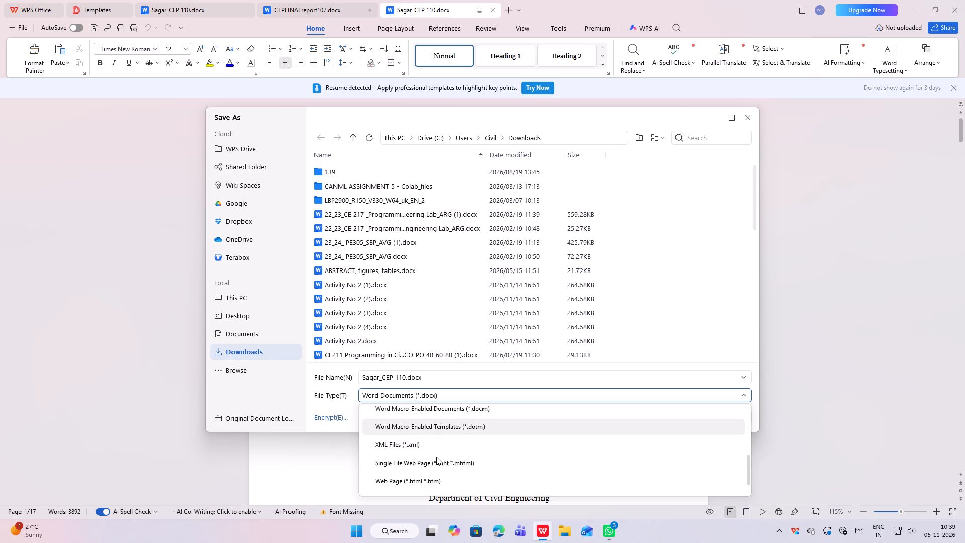
scroll(436, 457, "down", 2)
left_click(425, 480)
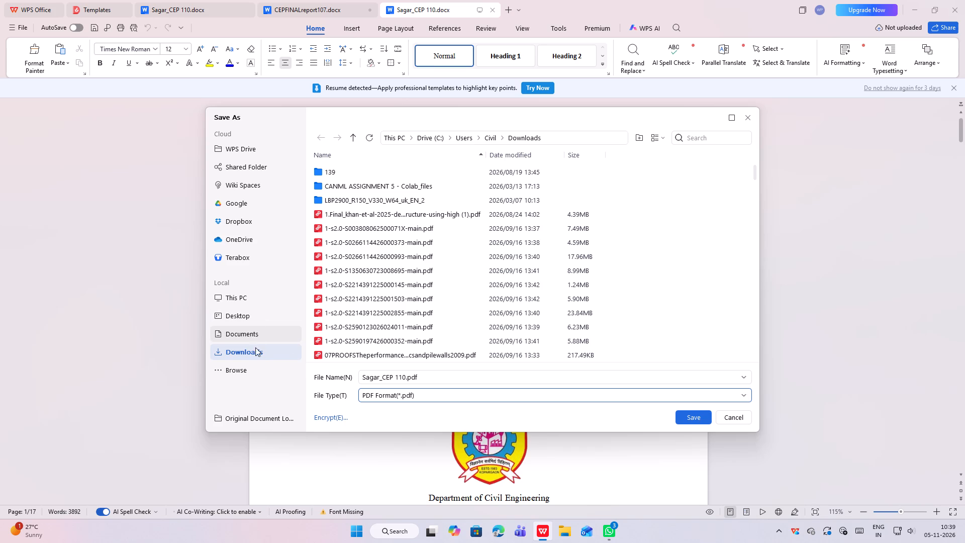
left_click(686, 416)
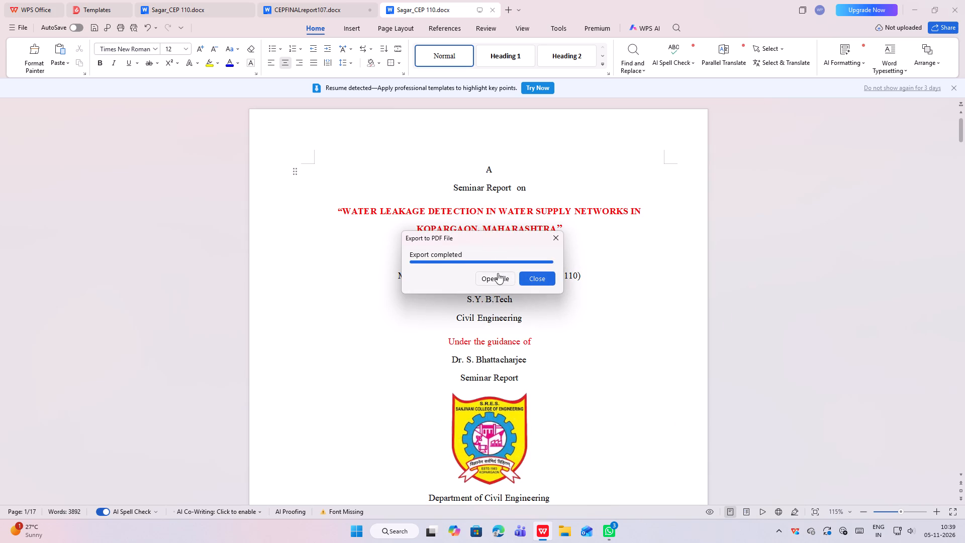
left_click(539, 278)
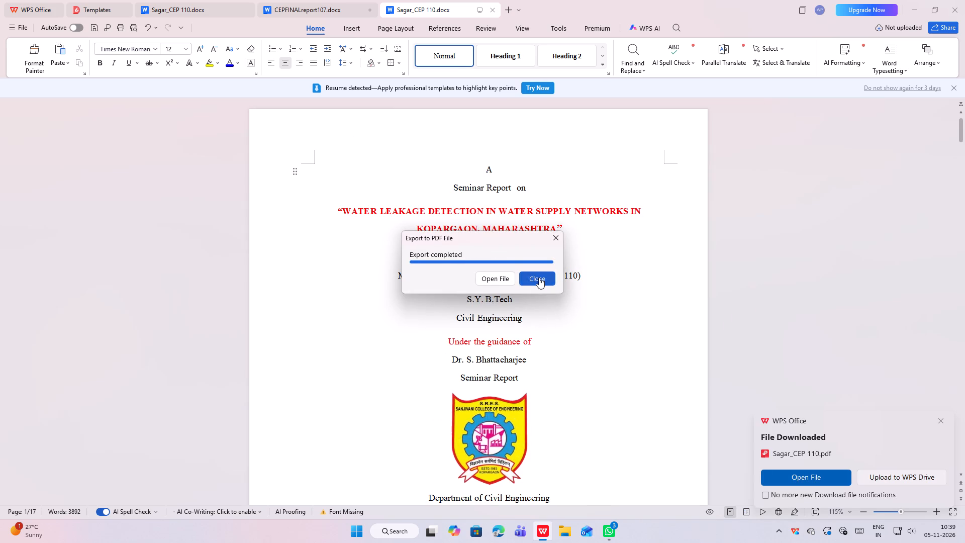
Switch to the Outlook mail app.
left_click(593, 529)
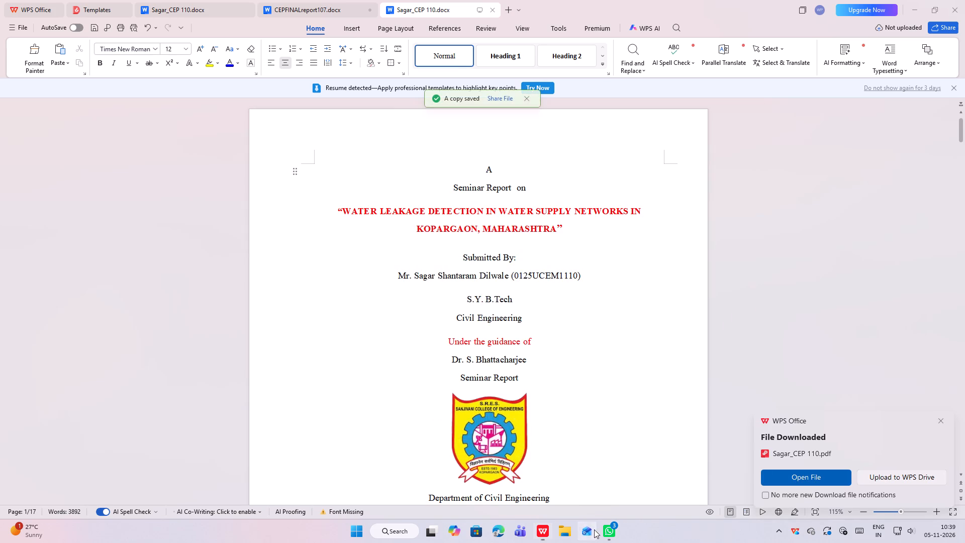
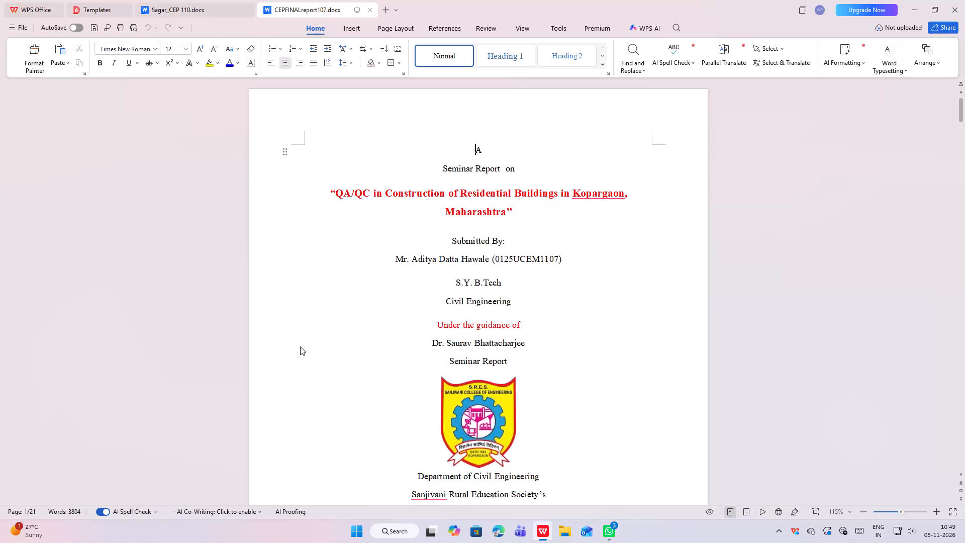
Examine the cover page and certificate page of the QA/QC seminar report, CEPFINALreport107.docx.
scroll(485, 264, "down", 2)
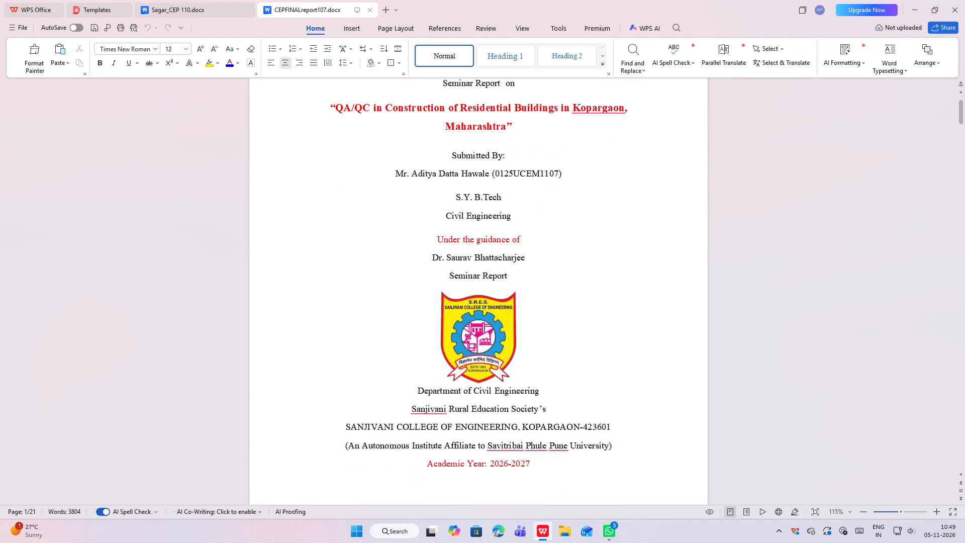
scroll(484, 305, "down", 8)
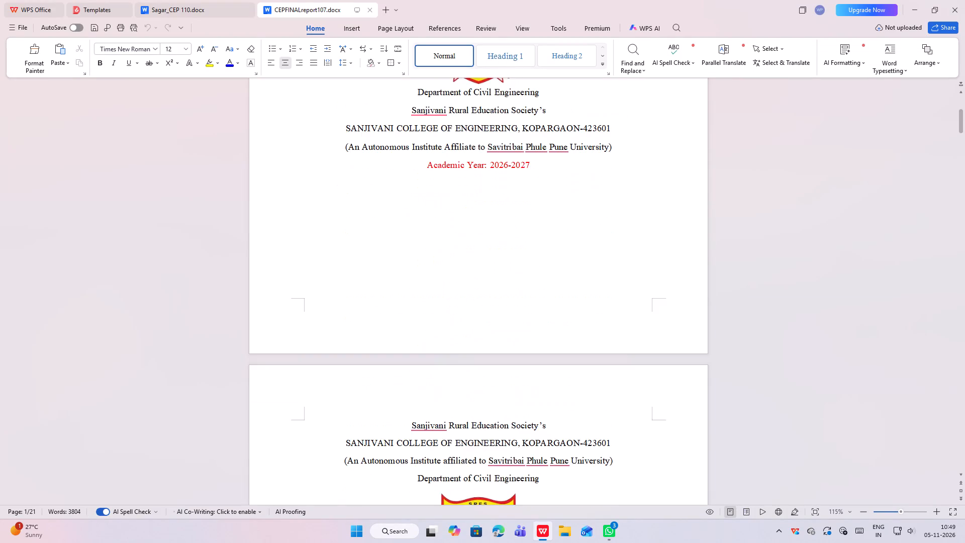
scroll(485, 309, "down", 6)
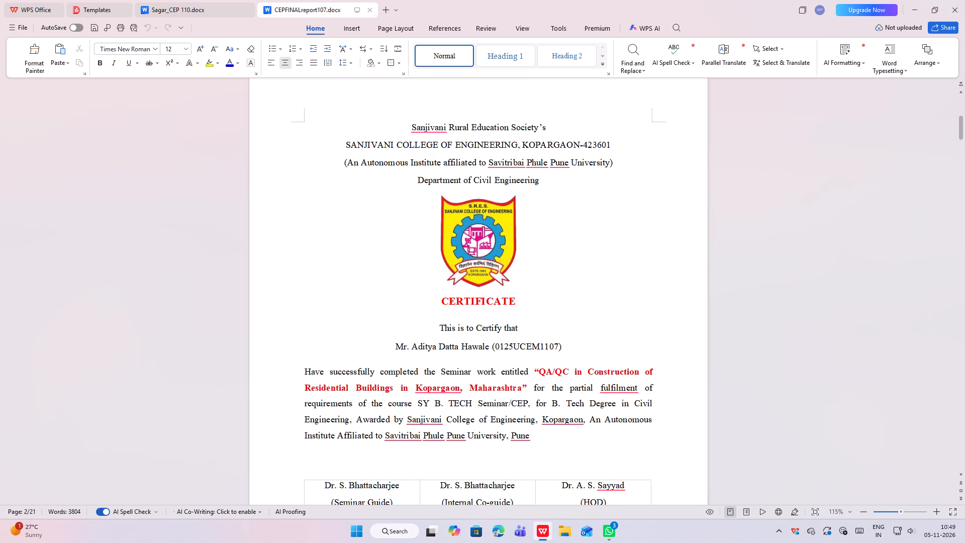
scroll(501, 314, "down", 2)
scroll(452, 276, "up", 3)
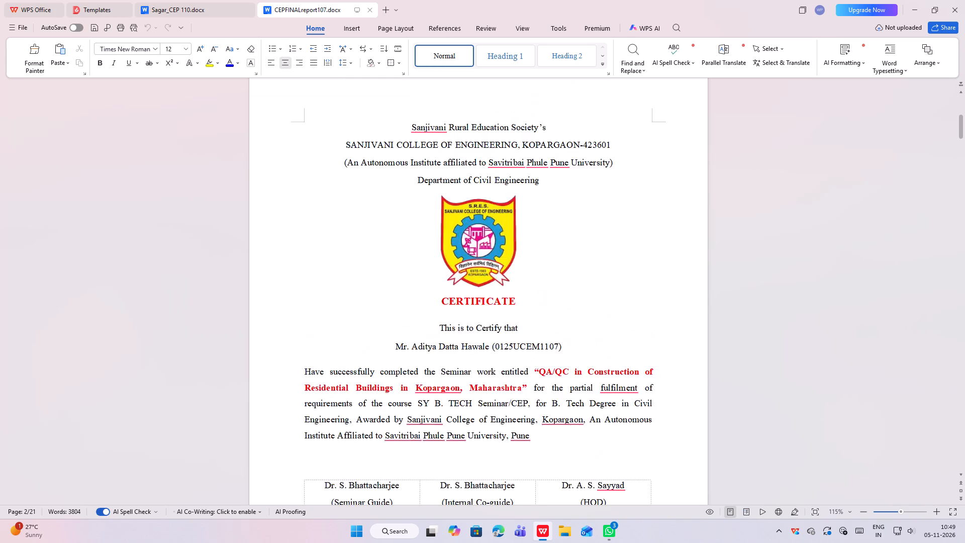
scroll(452, 276, "up", 13)
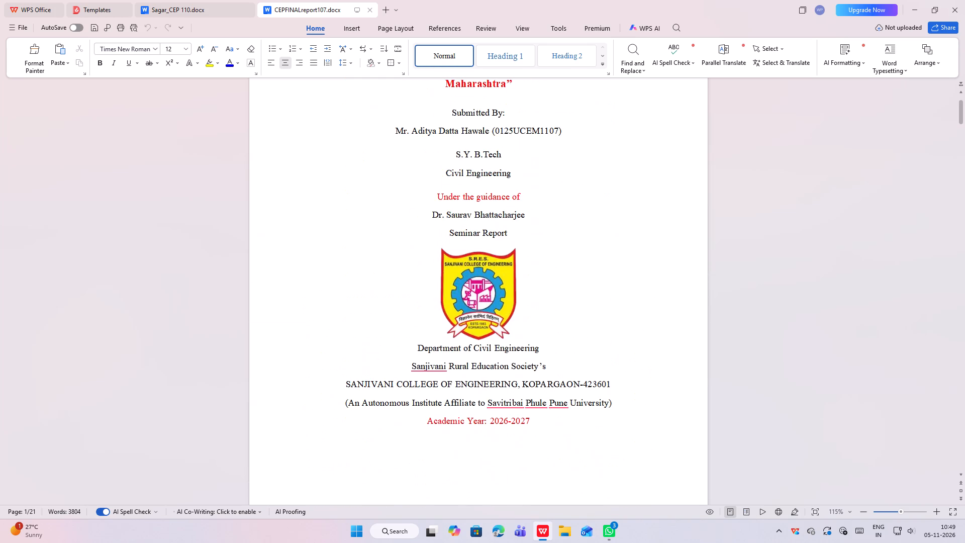
scroll(452, 276, "up", 2)
scroll(455, 271, "down", 1)
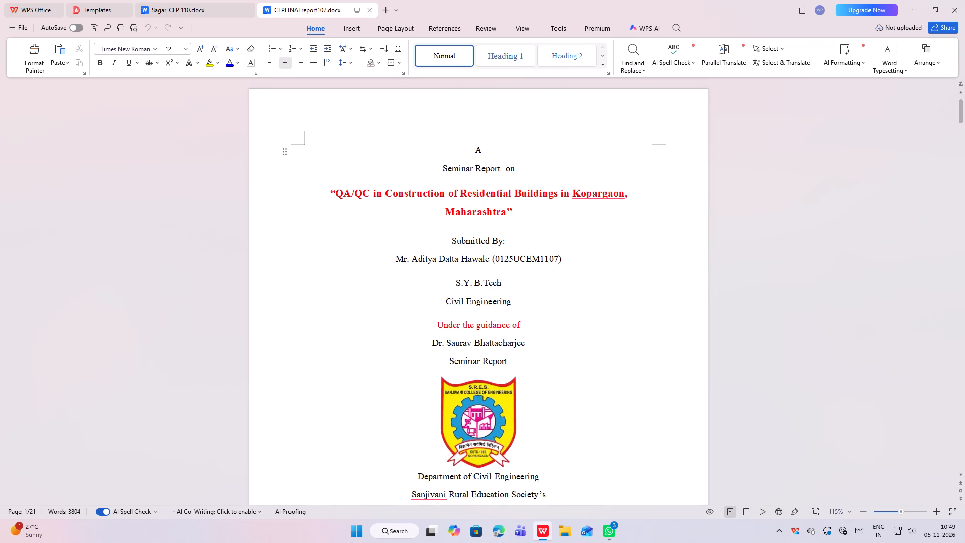
scroll(466, 325, "down", 1)
scroll(502, 349, "down", 1)
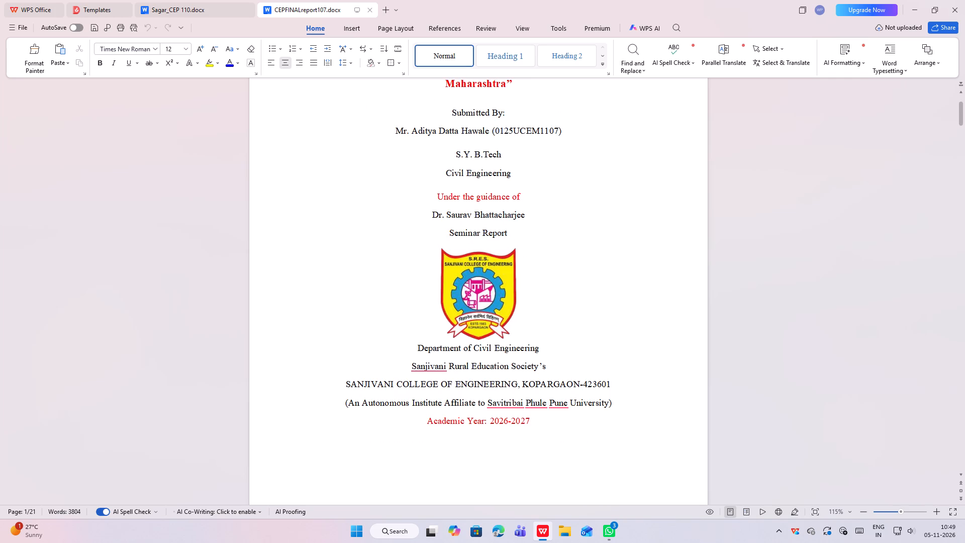
scroll(462, 187, "down", 1)
scroll(531, 315, "down", 2)
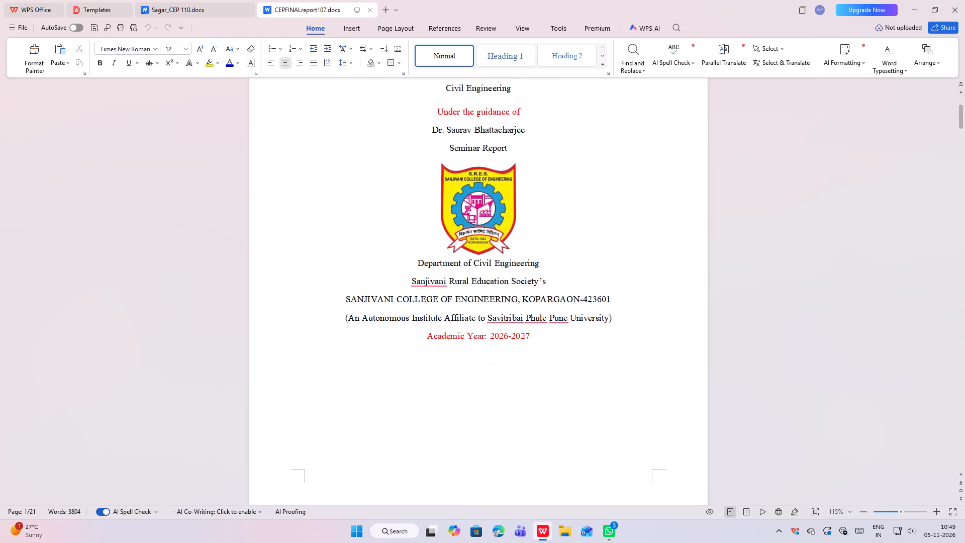
scroll(503, 259, "up", 6)
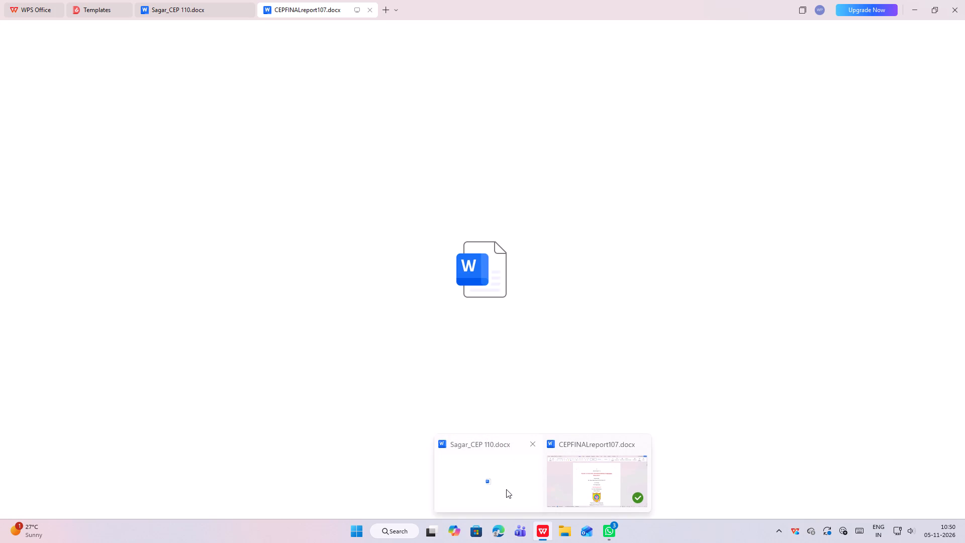
Switch to Sagar_CEP 110.docx and examine its cover page and certificate page, including the seminar title and signatories.
left_click(506, 489)
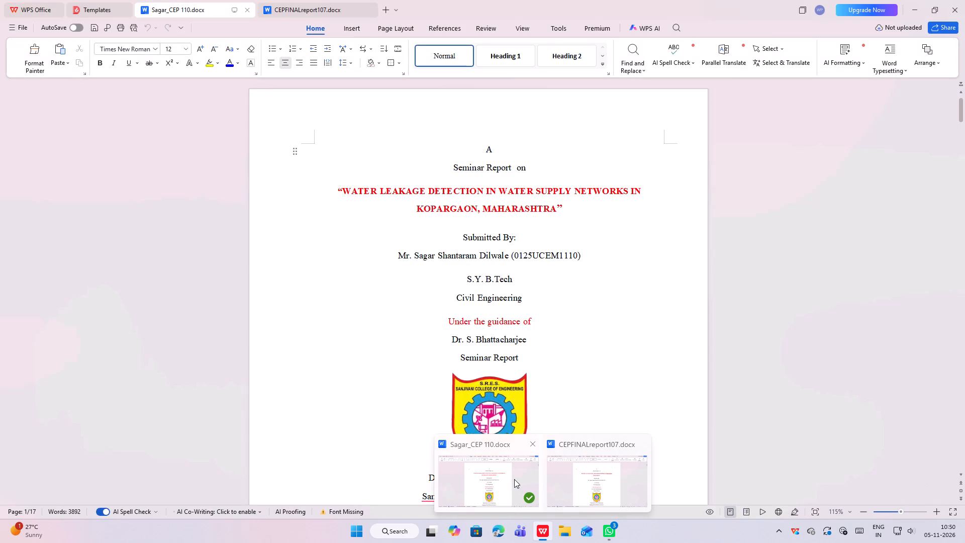
scroll(555, 328, "down", 3)
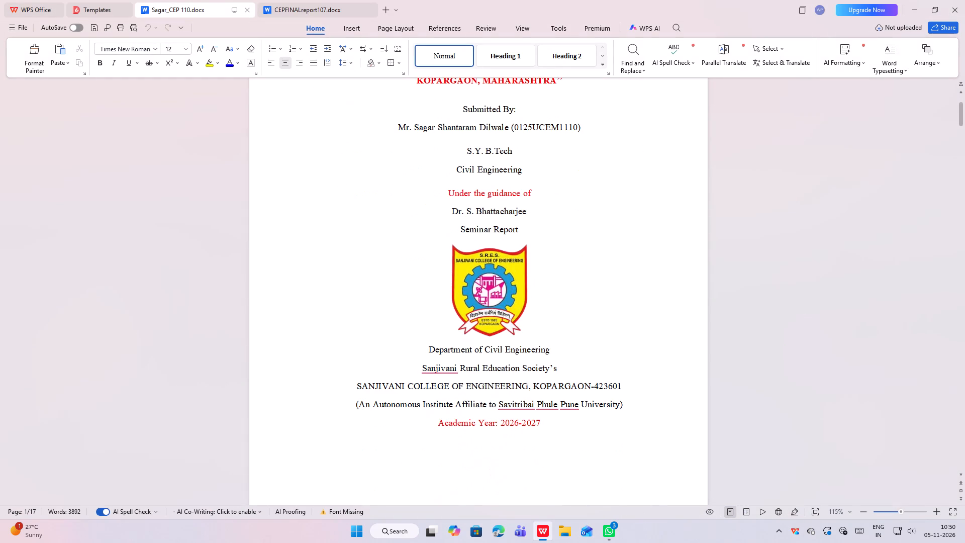
scroll(552, 327, "down", 1)
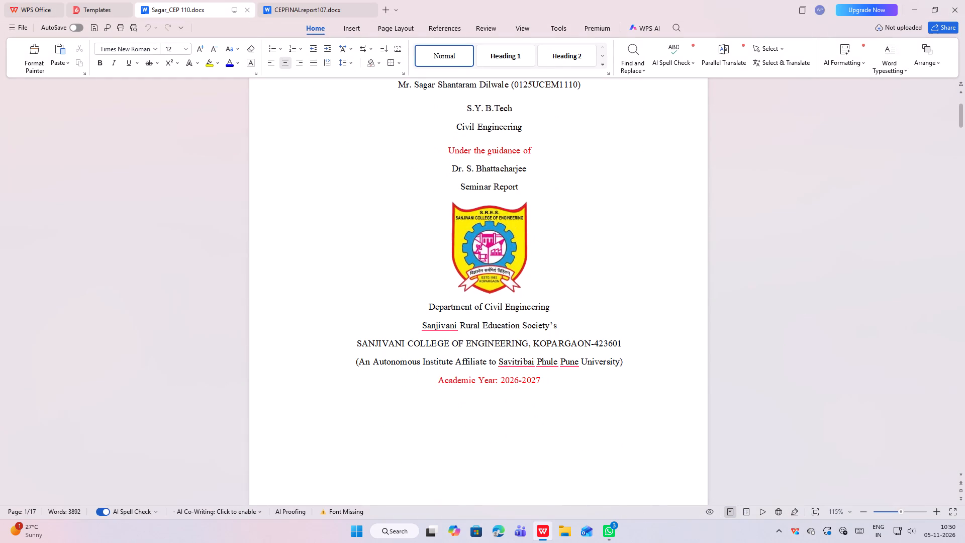
scroll(553, 343, "down", 1)
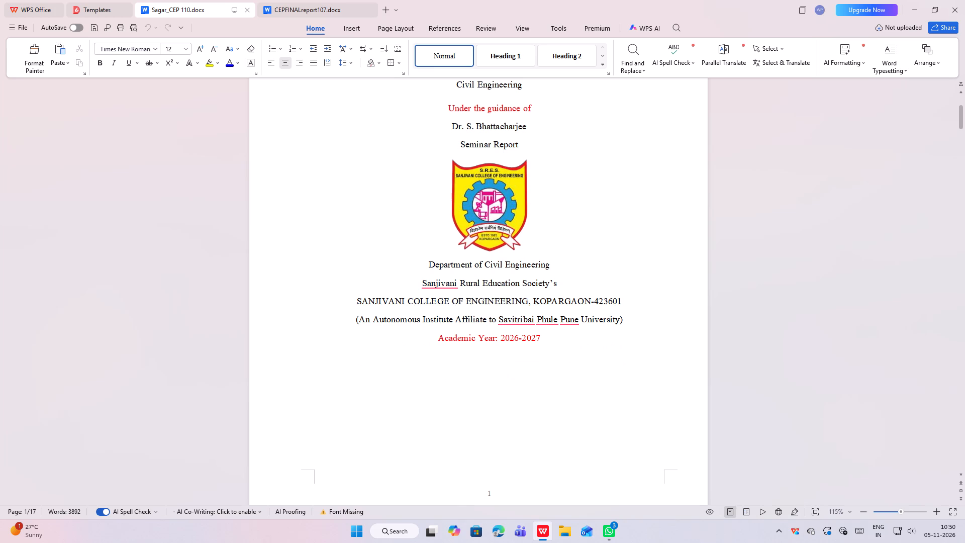
scroll(505, 256, "down", 3)
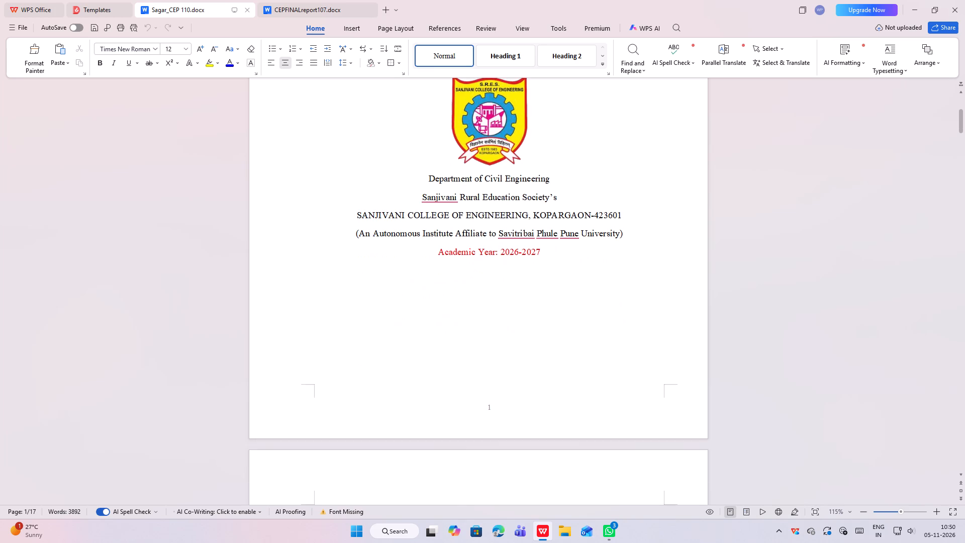
scroll(505, 260, "down", 2)
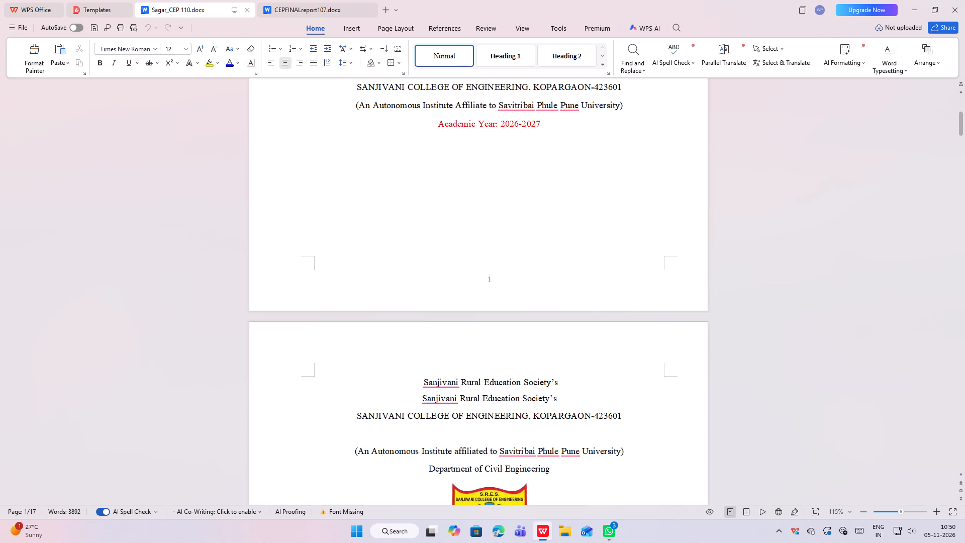
scroll(516, 356, "down", 4)
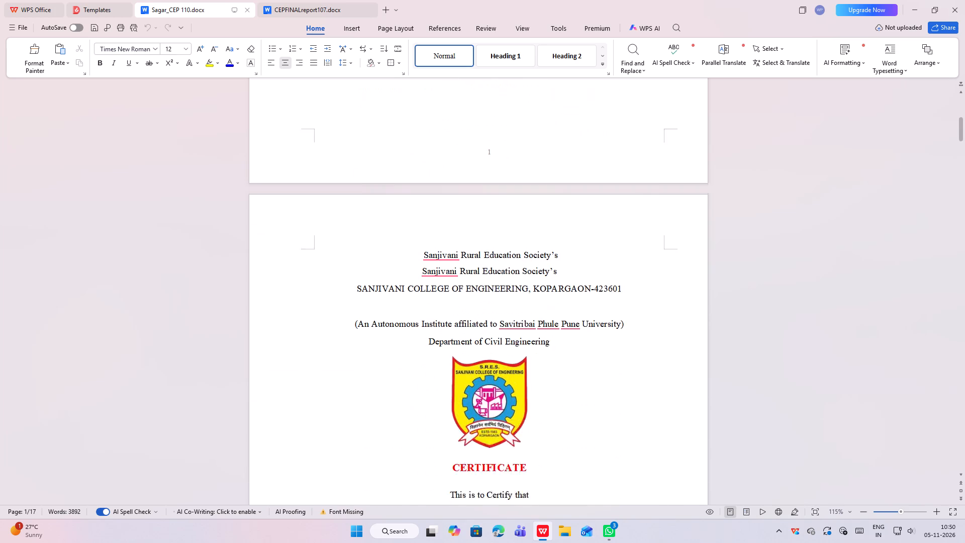
scroll(516, 356, "down", 2)
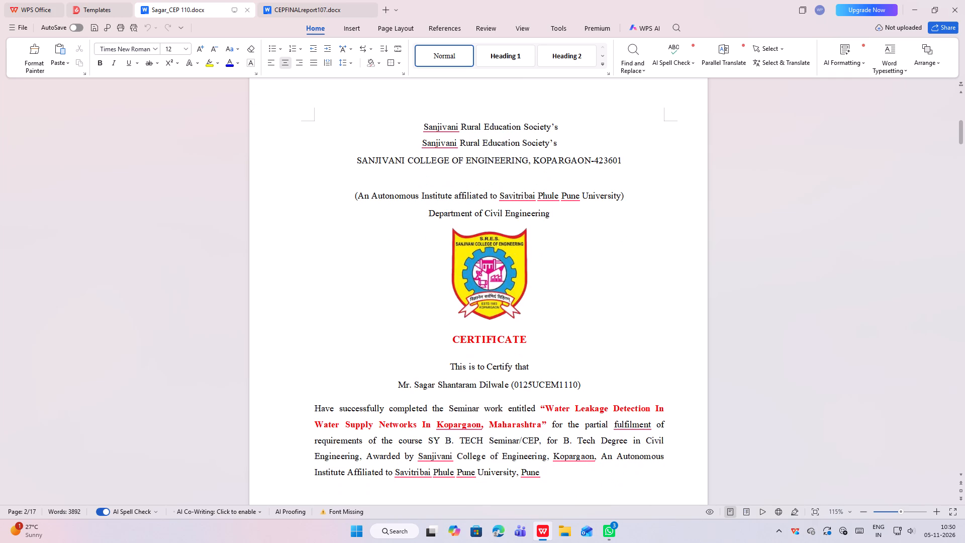
scroll(519, 351, "down", 3)
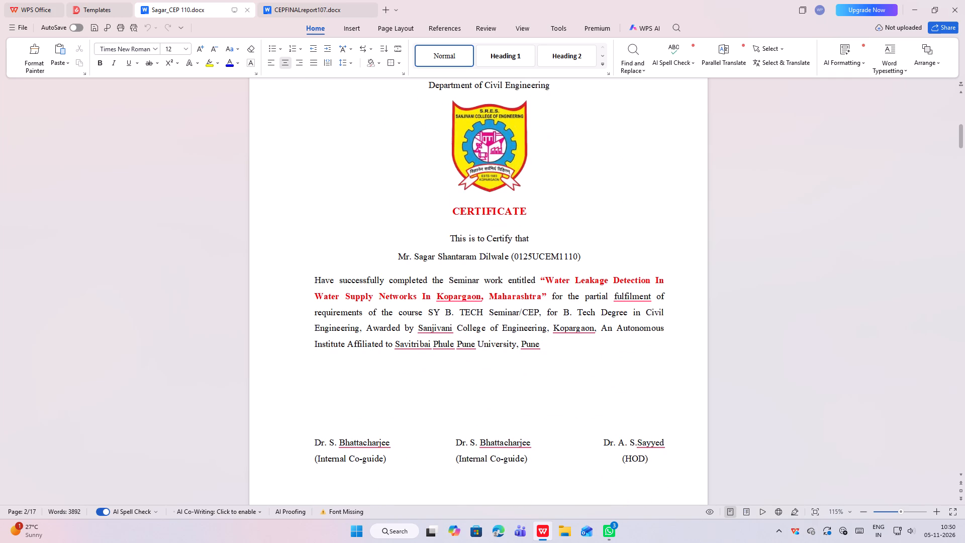
left_click_drag(547, 299, 465, 282)
scroll(522, 354, "down", 4)
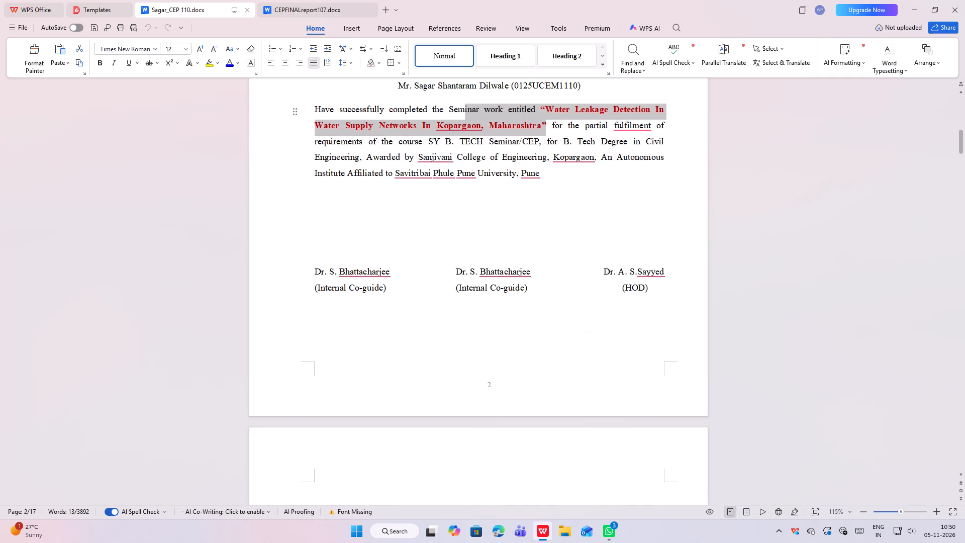
Examine the table of contents in Sagar_CEP 110.docx, checking the literature and methodology chapter entries.
scroll(520, 342, "down", 7)
scroll(520, 342, "down", 14)
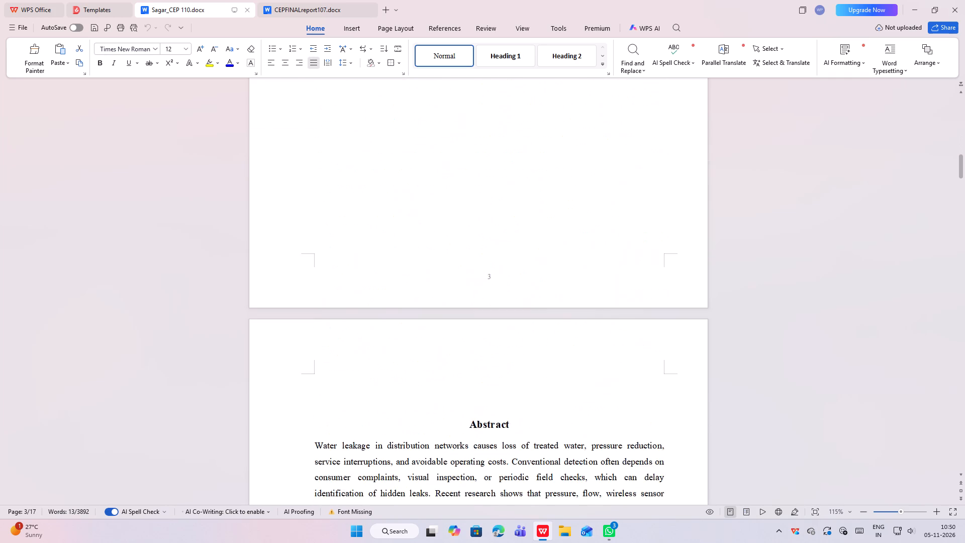
scroll(520, 342, "down", 19)
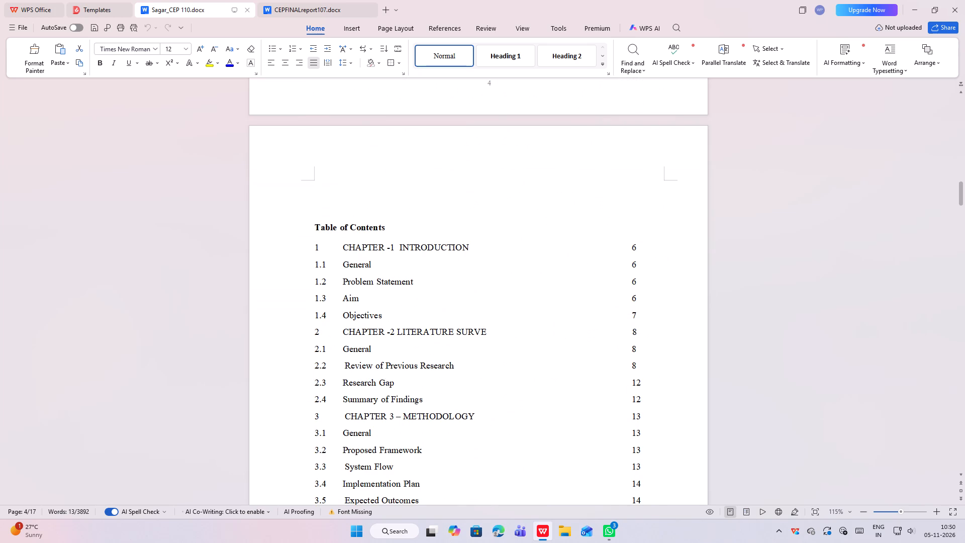
scroll(349, 403, "down", 1)
left_click_drag(349, 372, 409, 378)
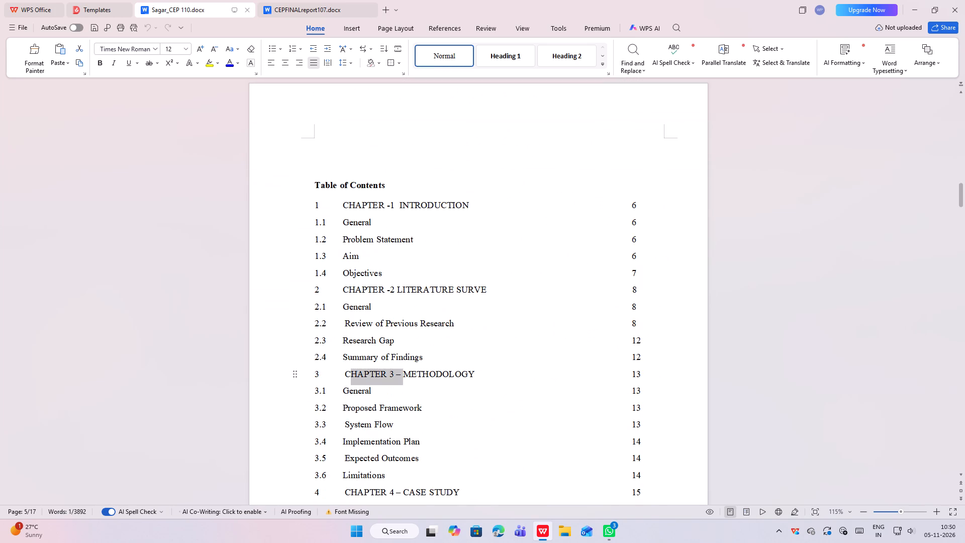
left_click_drag(409, 378, 417, 378)
left_click(465, 387)
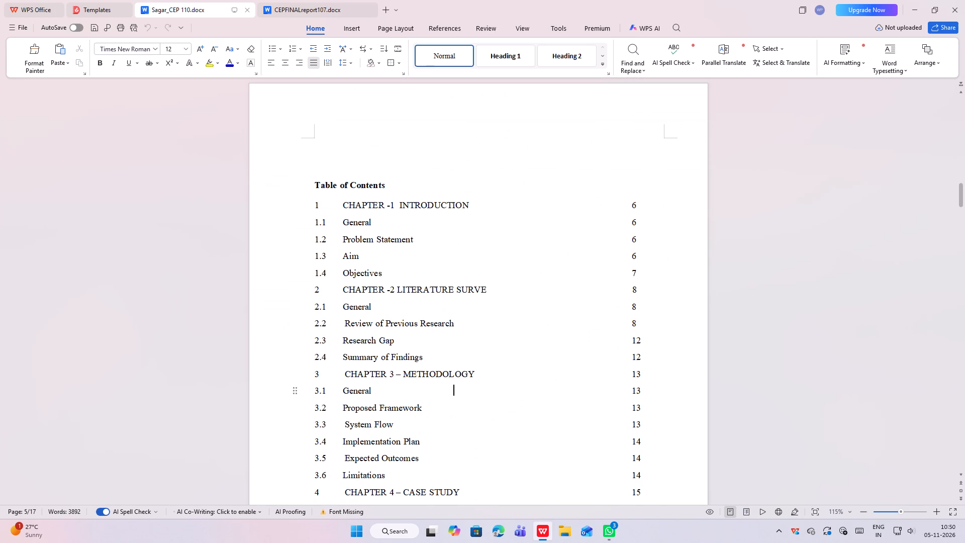
left_click_drag(477, 376, 345, 369)
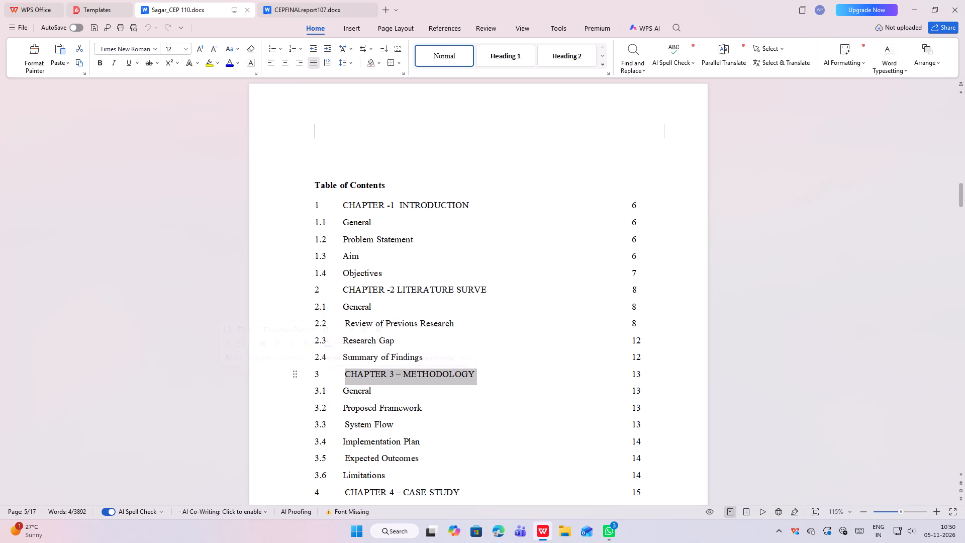
left_click_drag(398, 252, 351, 244)
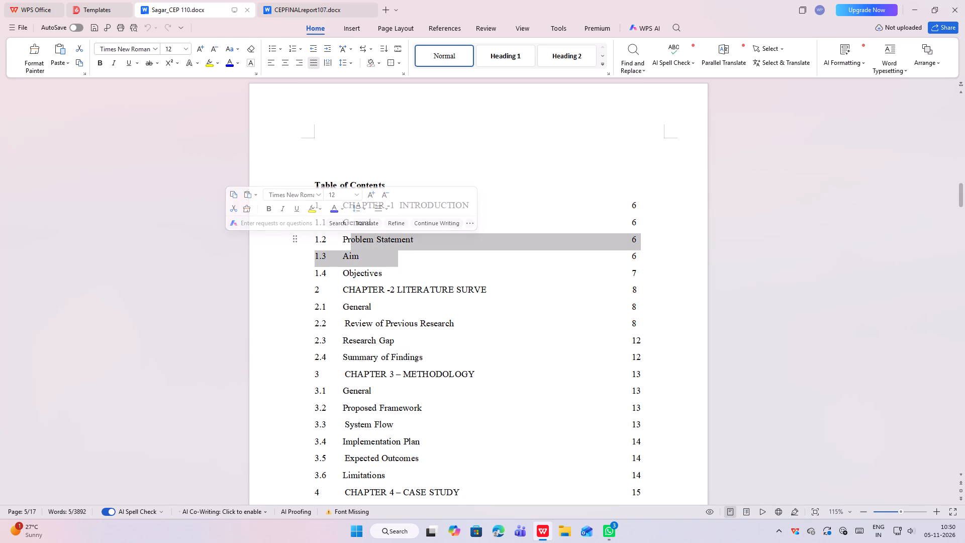
left_click(401, 263)
left_click_drag(486, 290, 350, 295)
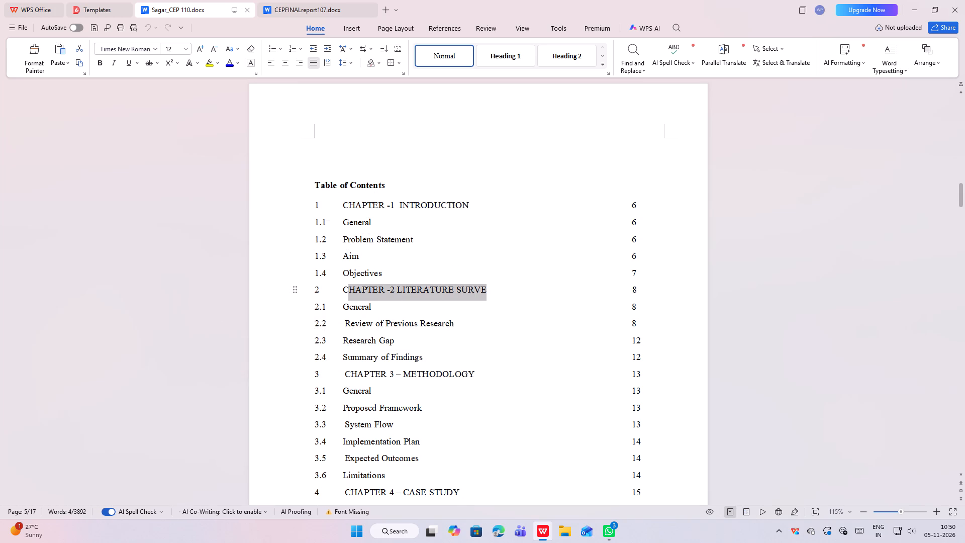
left_click_drag(350, 295, 342, 296)
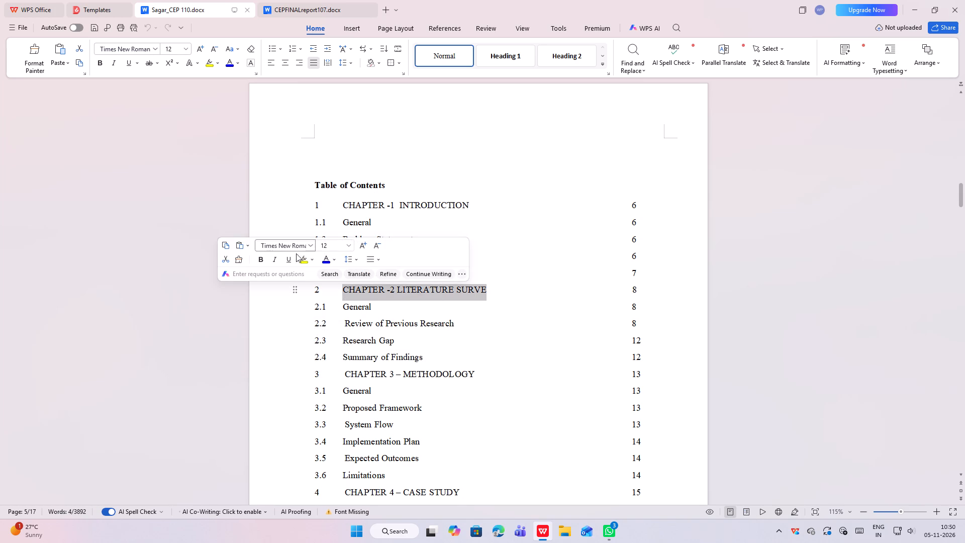
left_click_drag(369, 309, 354, 305)
left_click(424, 324)
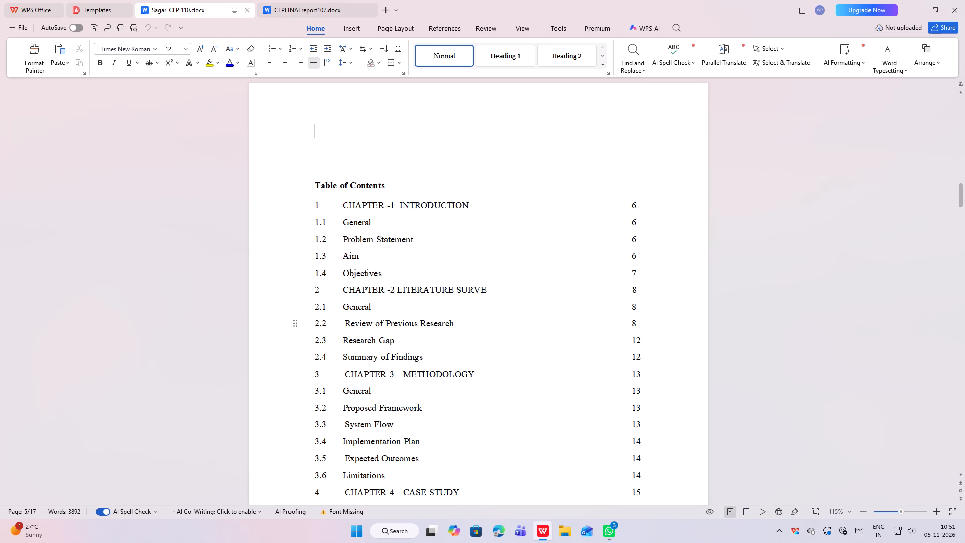
left_click_drag(471, 373, 344, 373)
left_click(339, 330)
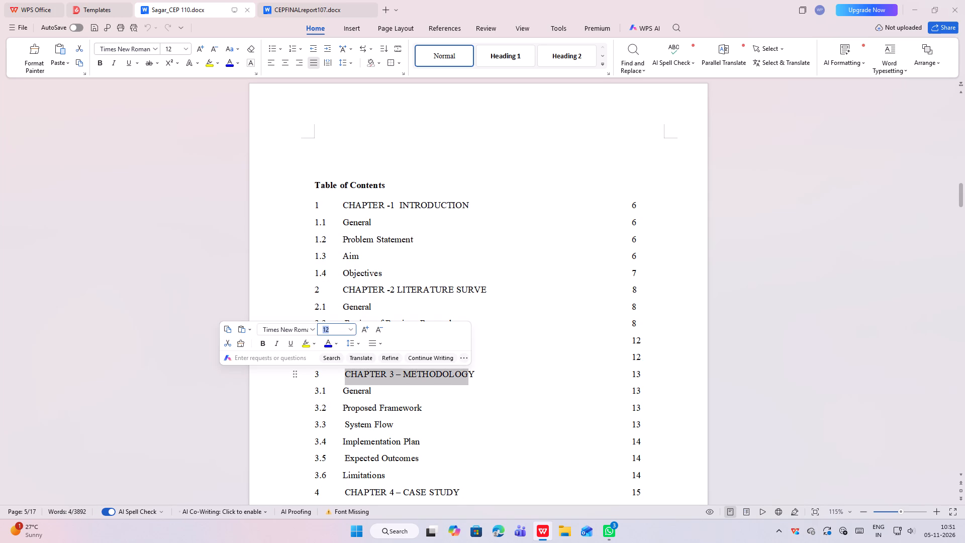
left_click(440, 407)
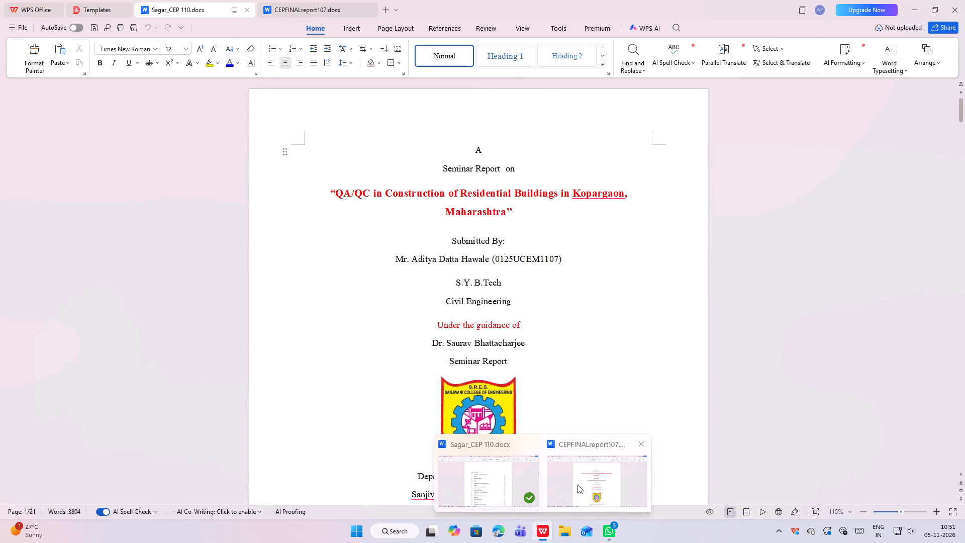
Switch to CEPFINALreport107.docx and examine its table of contents, checking the chapter layout and the literature review entry.
left_click(577, 485)
scroll(428, 319, "down", 16)
scroll(428, 319, "down", 8)
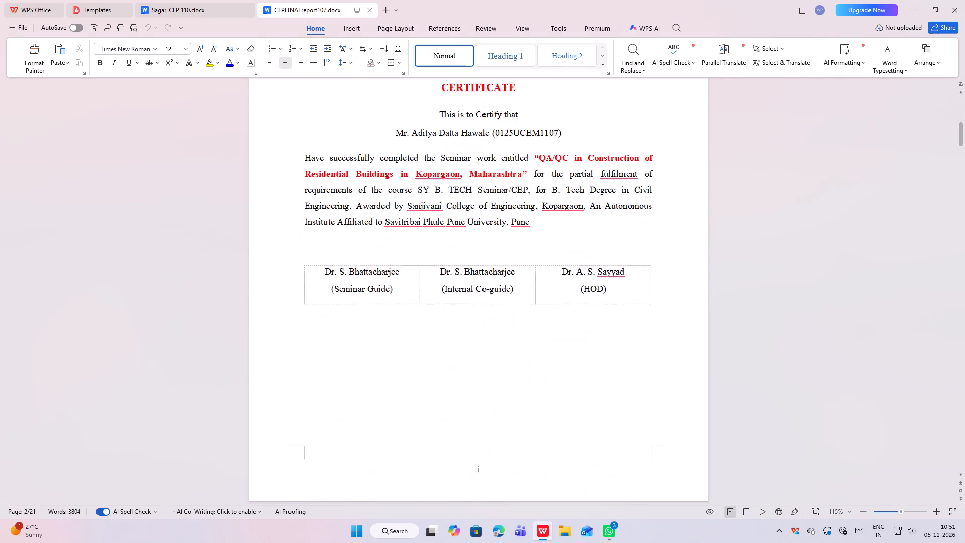
scroll(428, 320, "down", 20)
scroll(428, 320, "down", 12)
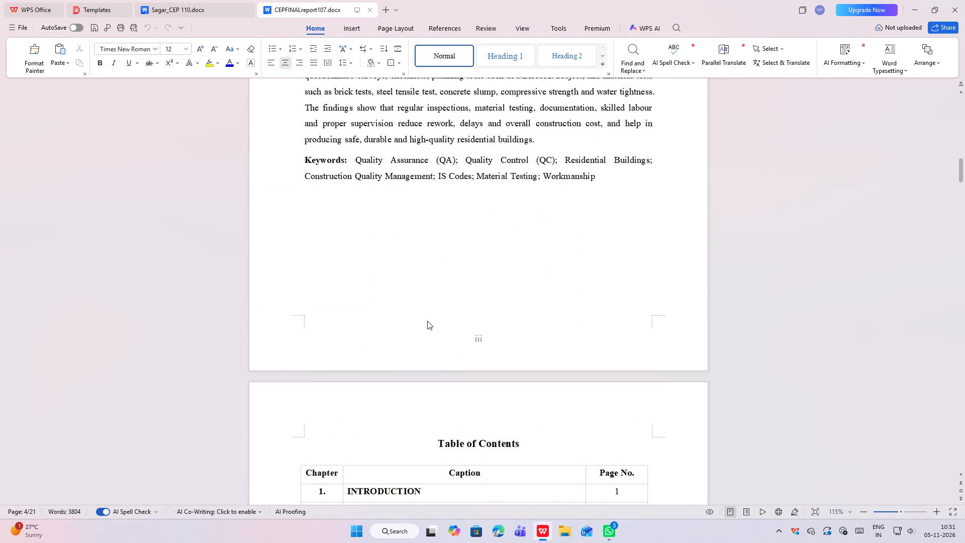
scroll(427, 321, "up", 1)
scroll(427, 321, "down", 9)
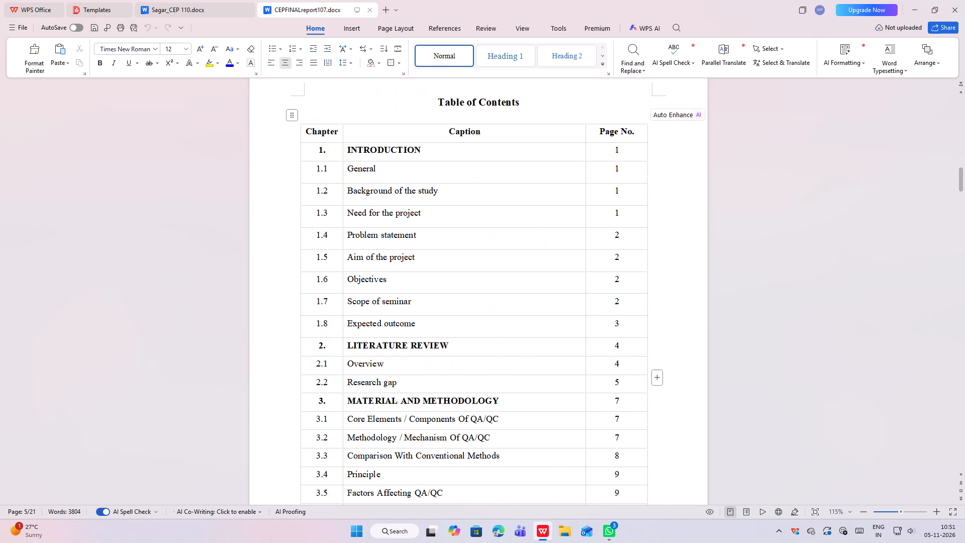
scroll(424, 314, "down", 1)
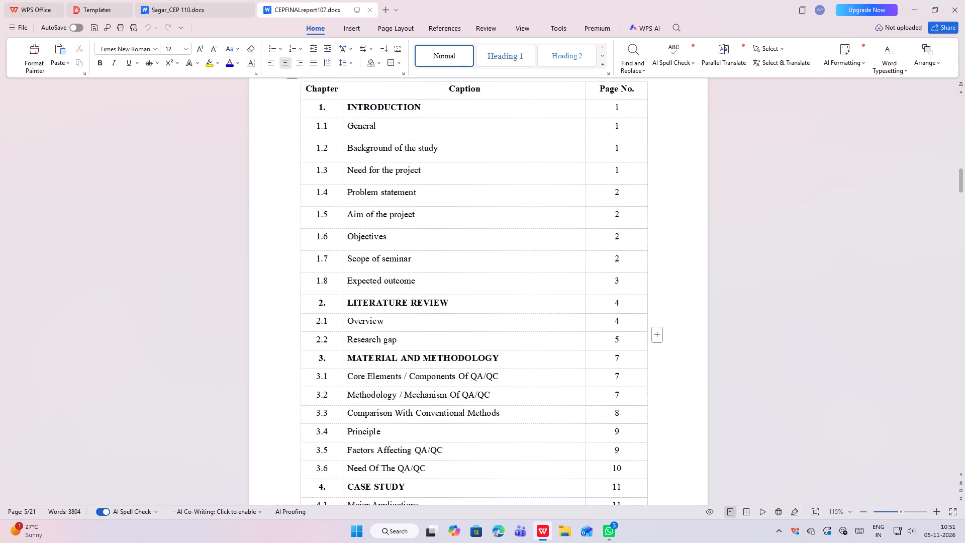
left_click_drag(399, 301, 318, 299)
left_click_drag(413, 214, 384, 207)
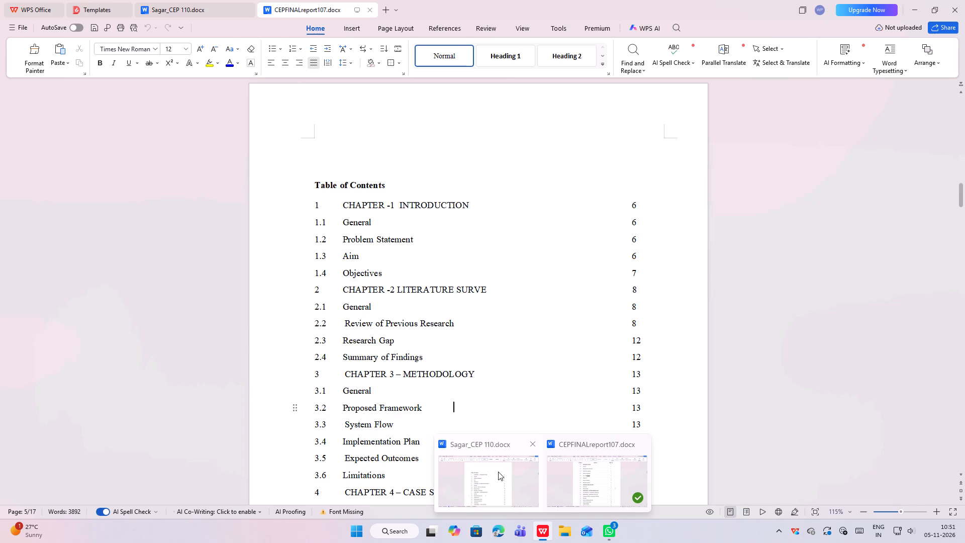
Switch to Sagar_CEP 110.docx and make the "1 CHAPTER -1 INTRODUCTION" entry in the table of contents bold.
left_click(515, 477)
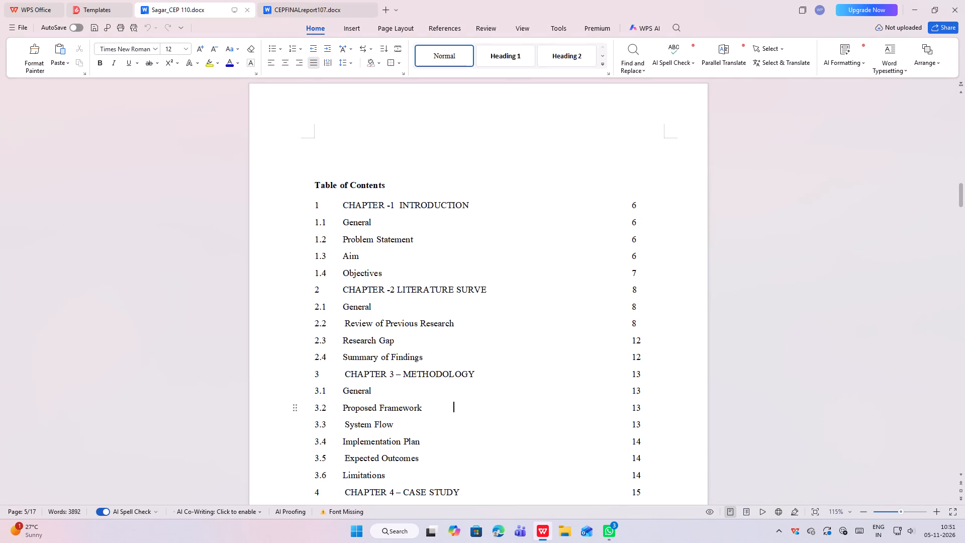
left_click_drag(474, 204, 312, 204)
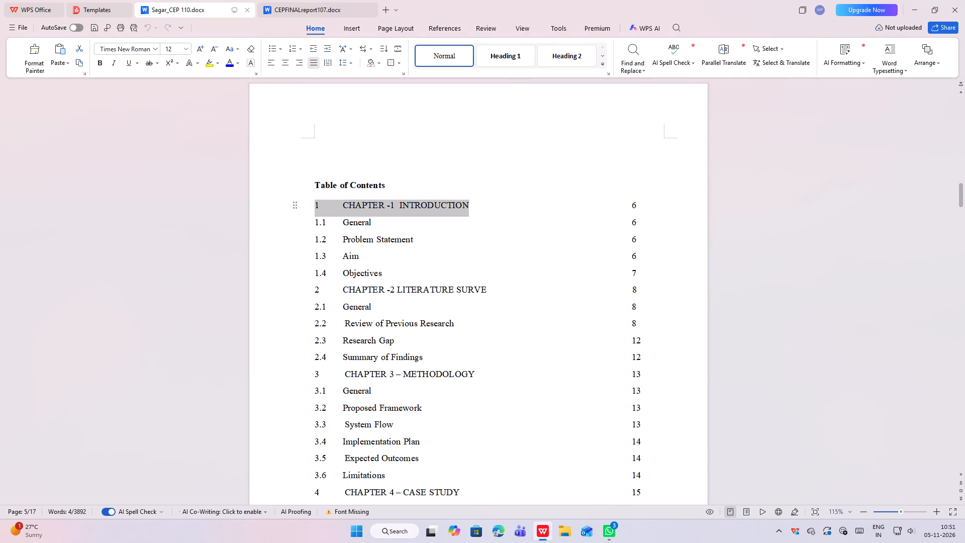
left_click_drag(312, 204, 307, 204)
left_click(231, 173)
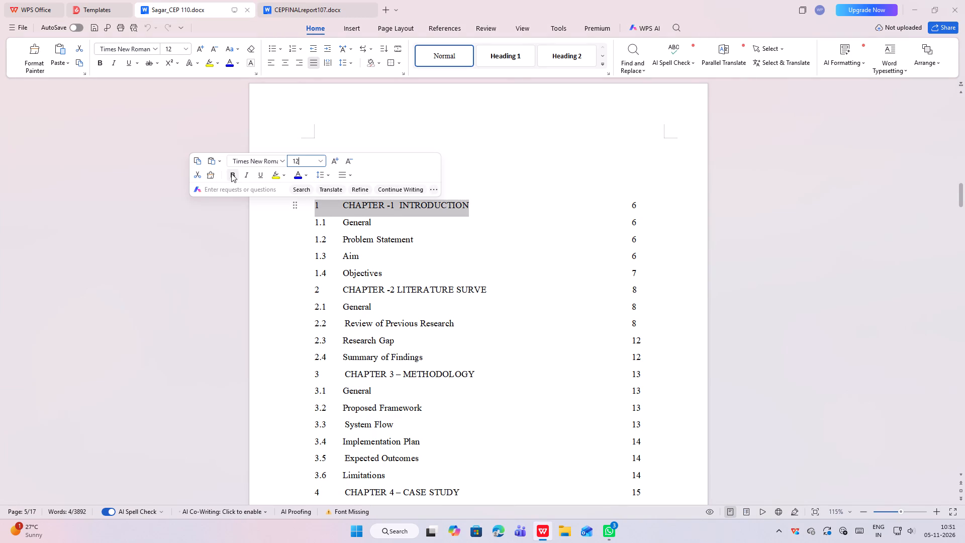
left_click(440, 247)
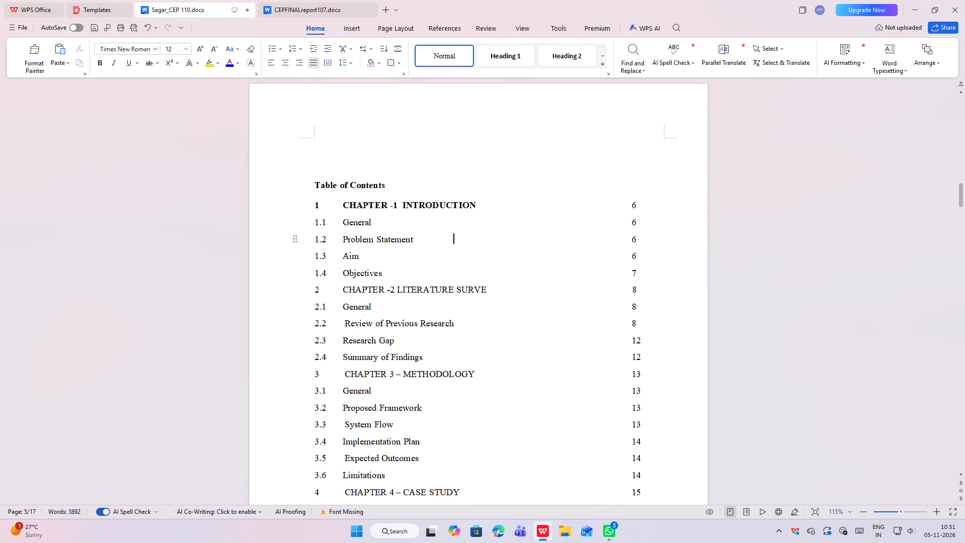
Make the "2 CHAPTER -2 LITERATURE SURVE" entry in the table of contents bold, including its chapter number.
left_click(342, 207)
key("Down")
key("Down")
key("Down")
key("Down")
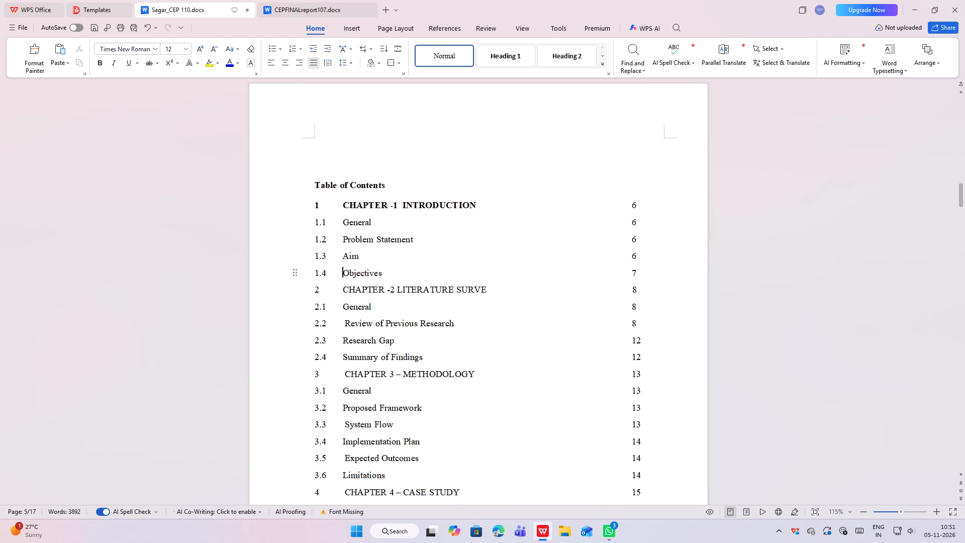
key("Down")
left_click_drag(491, 293, 312, 296)
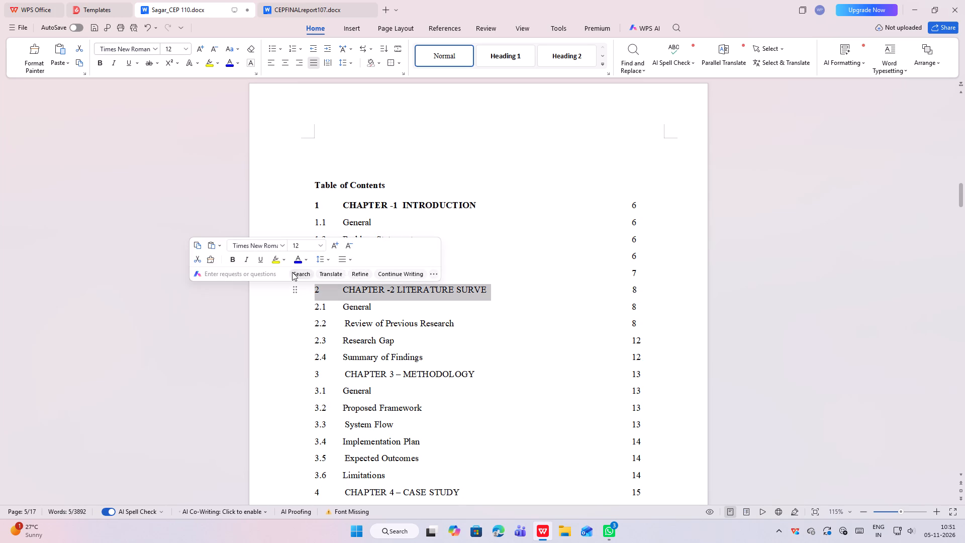
left_click(229, 261)
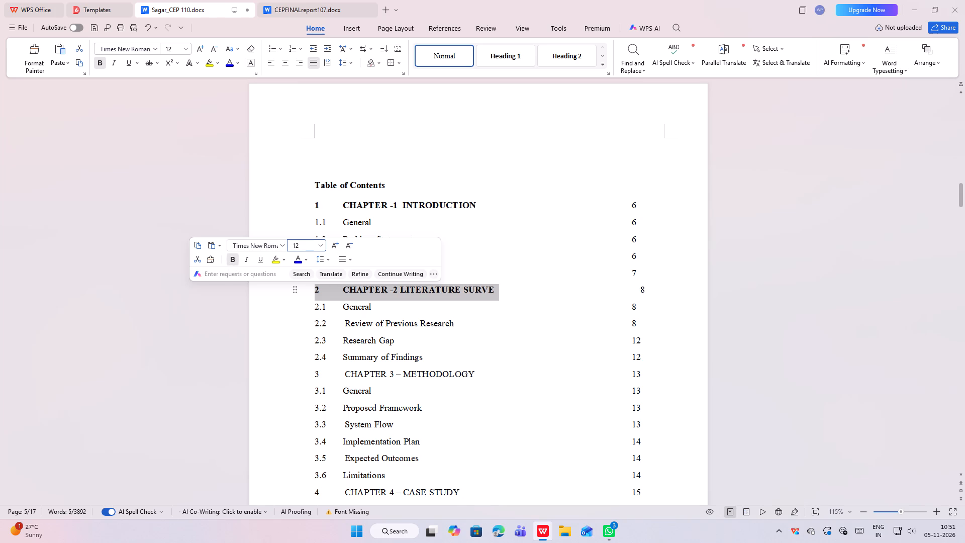
Adjust the spacing before "Review of Previous Research" in entry 2.2 so its title aligns with the entries around it.
left_click(340, 309)
key("Up")
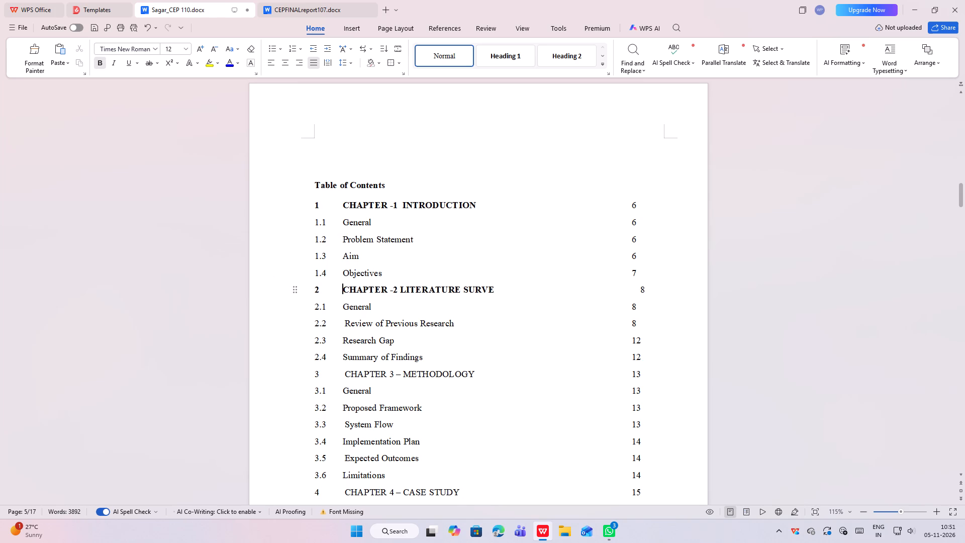
key("Down")
key("Down")
key("BackSpace")
key("space")
key("space")
key("space")
key("space")
key("space")
key("space")
key("space")
key("space")
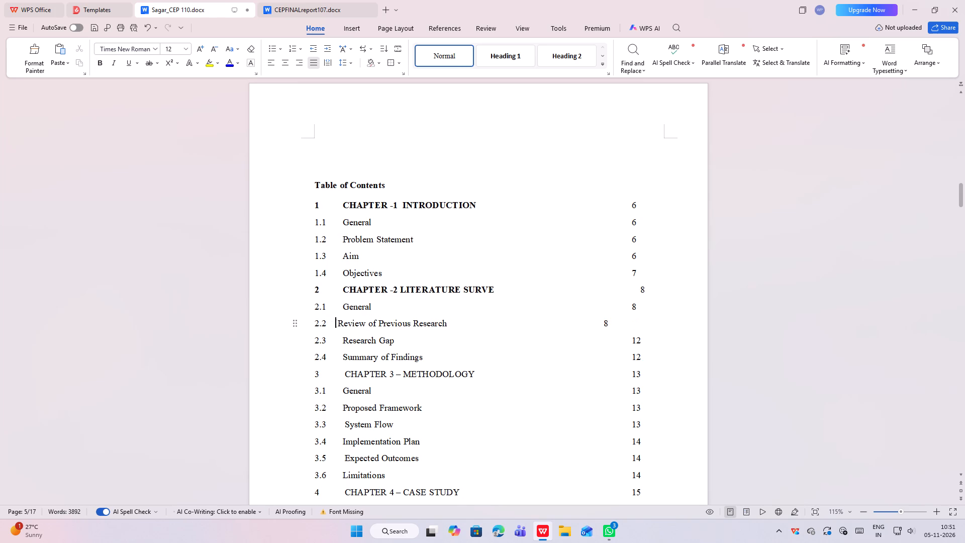
key("space")
key("BackSpace")
key("BackSpace")
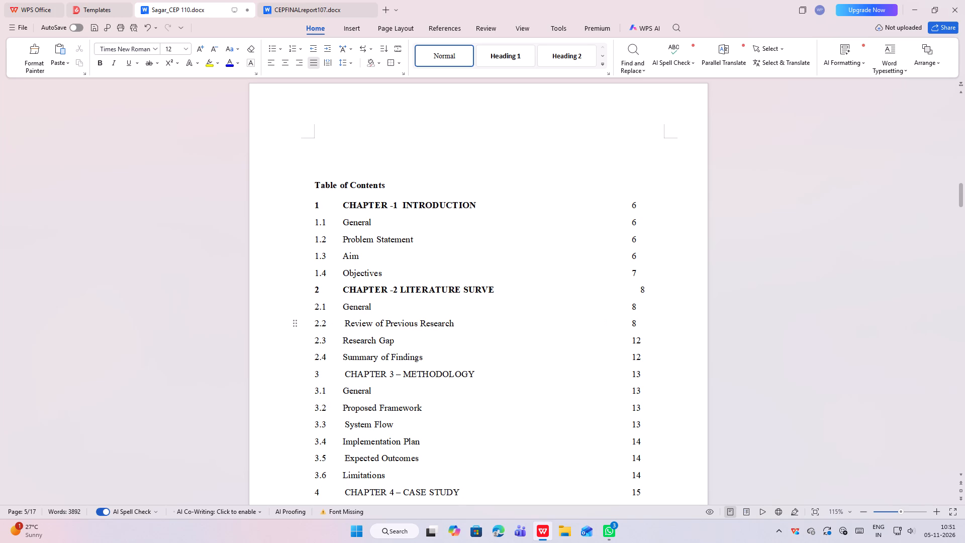
key("Up")
key("Down")
key("BackSpace")
key("Up")
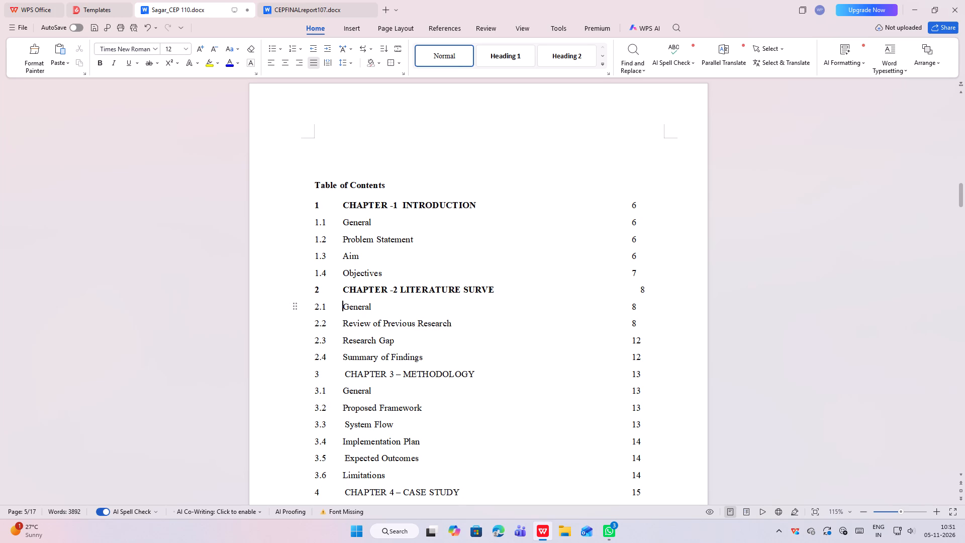
key("Down")
key("Right")
key("Up")
Replace the gap before "CHAPTER 3 – METHODOLOGY" with spaces so its title aligns with the entries above and below.
key("Down")
key("Down")
key("Down")
key("Down")
key("BackSpace")
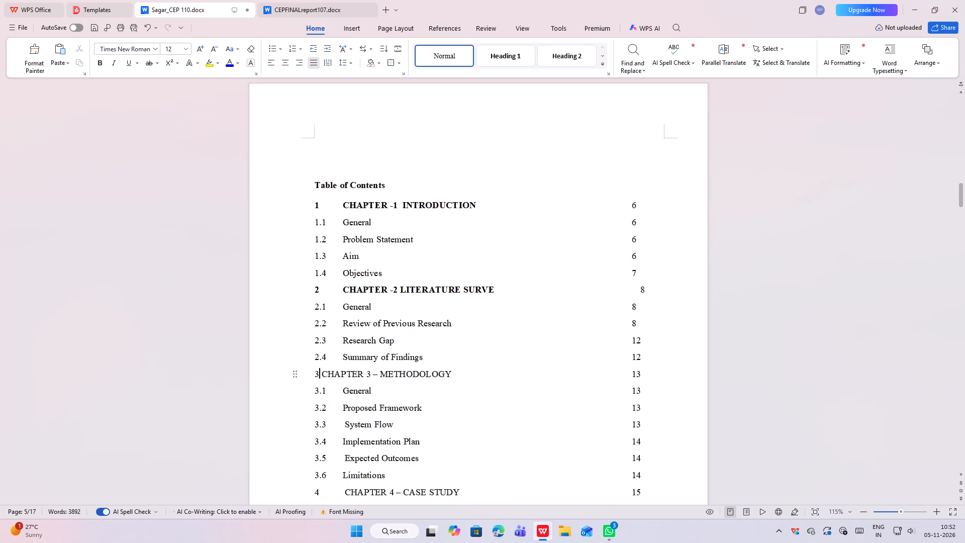
key("space")
key("space")
key("space")
key("space")
key("space")
key("space")
key("space")
key("space")
key("space")
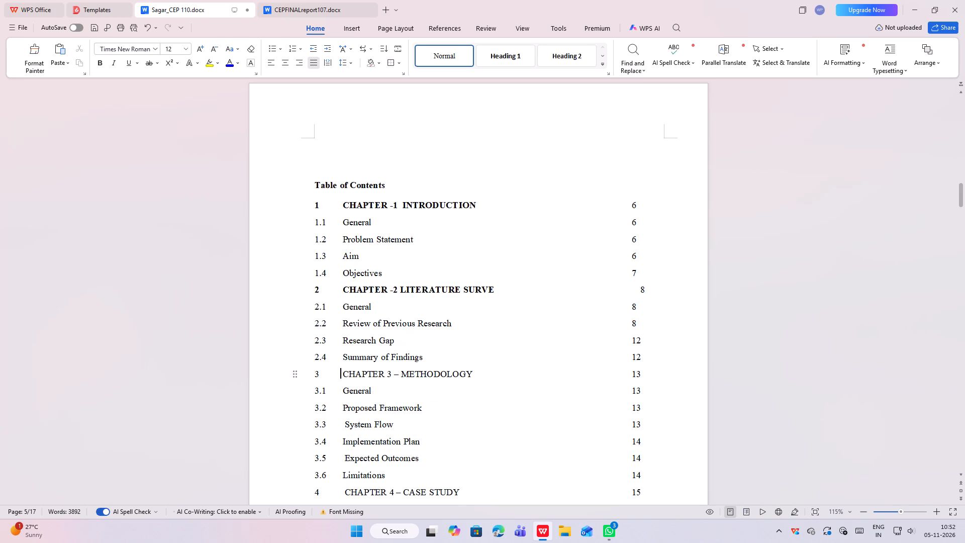
key("Right")
key("Up")
key("Down")
key("space")
key("BackSpace")
key("BackSpace")
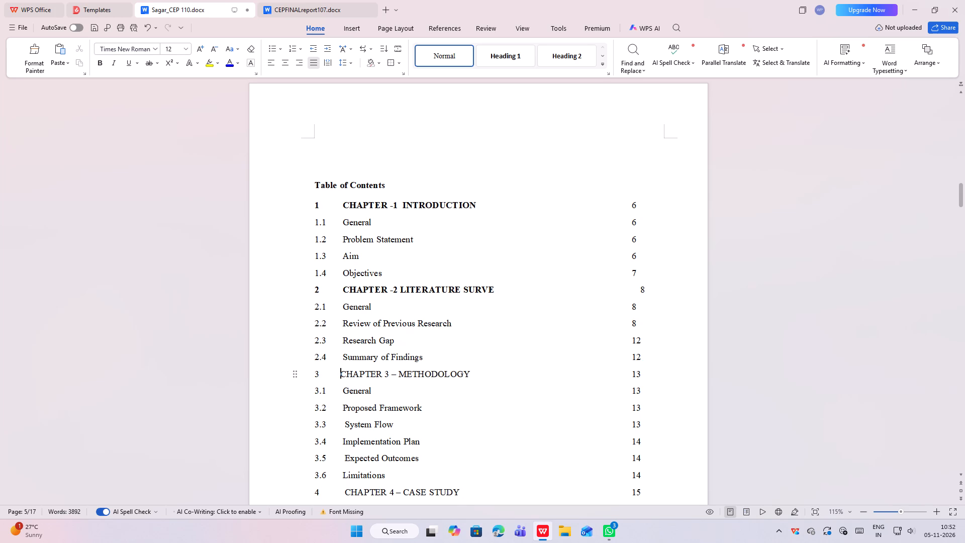
key("space")
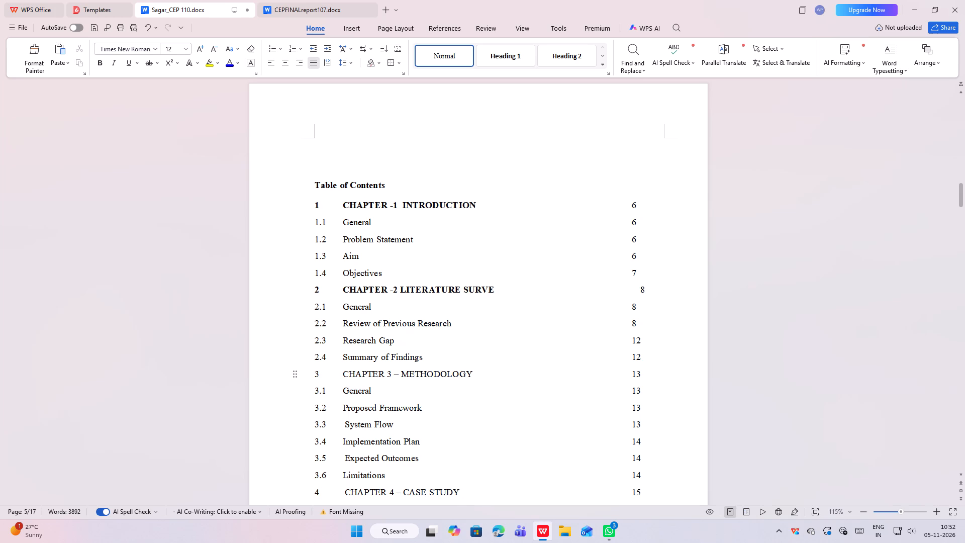
Make the "3 CHAPTER 3 – METHODOLOGY" entry bold and remove excess spacing so page number 13 stays on the same line.
left_click_drag(472, 374, 343, 376)
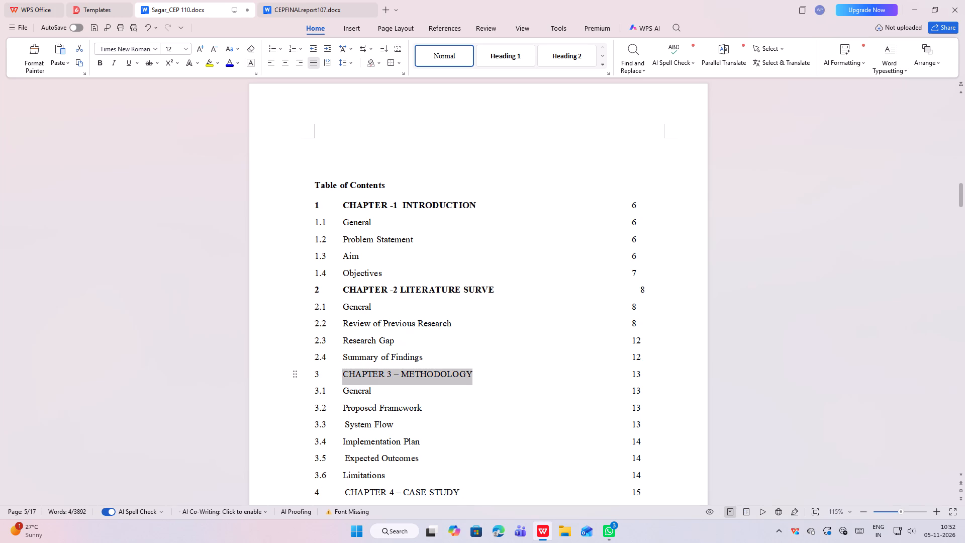
left_click_drag(343, 376, 314, 379)
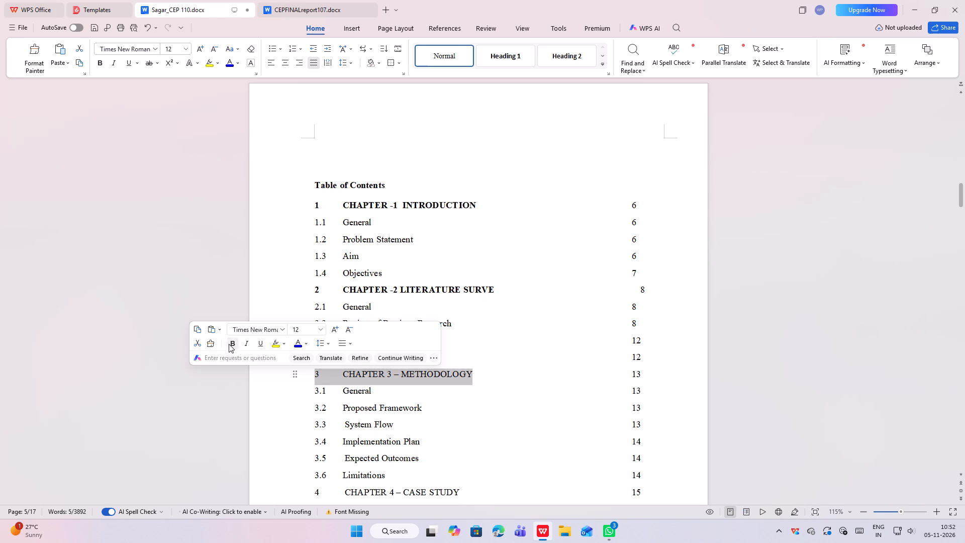
left_click(232, 342)
left_click(335, 395)
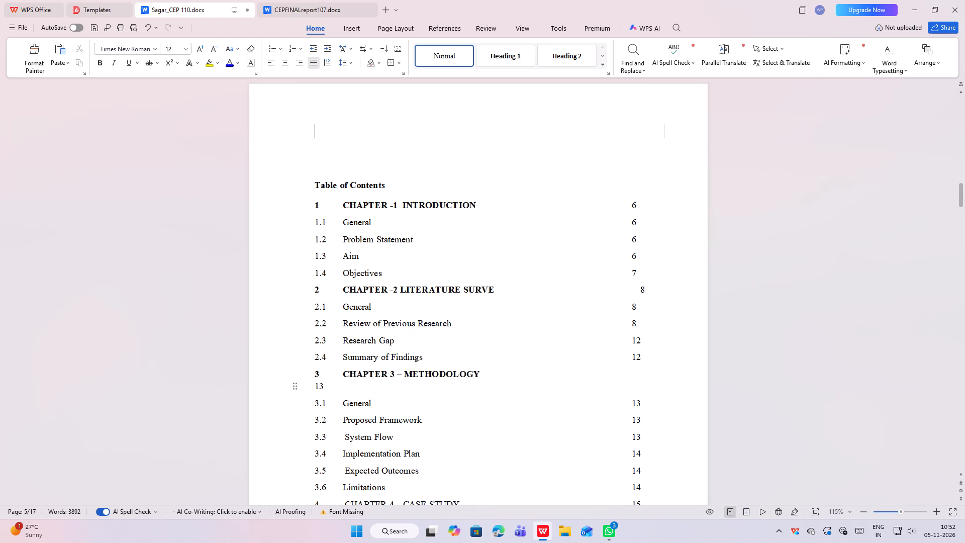
key("ctrl+z")
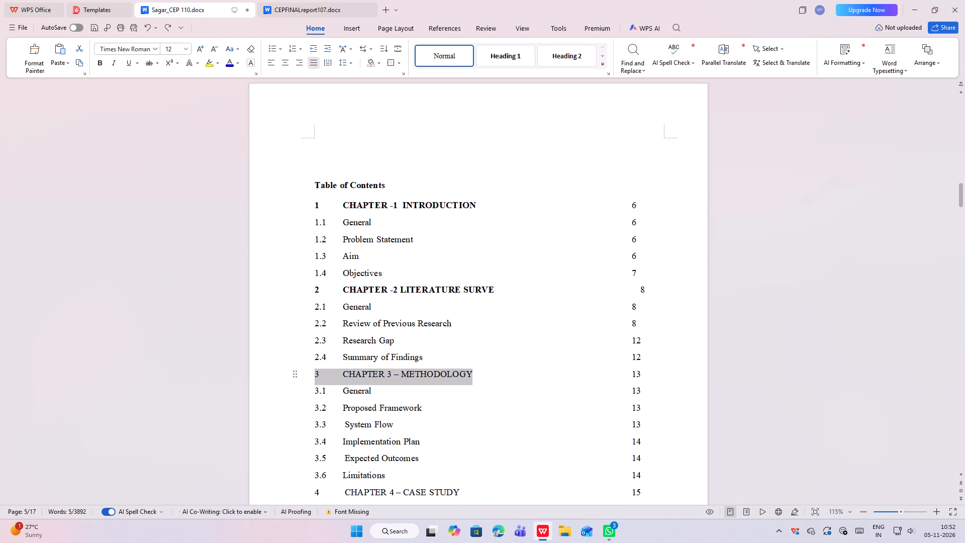
left_click(101, 65)
left_click(101, 65)
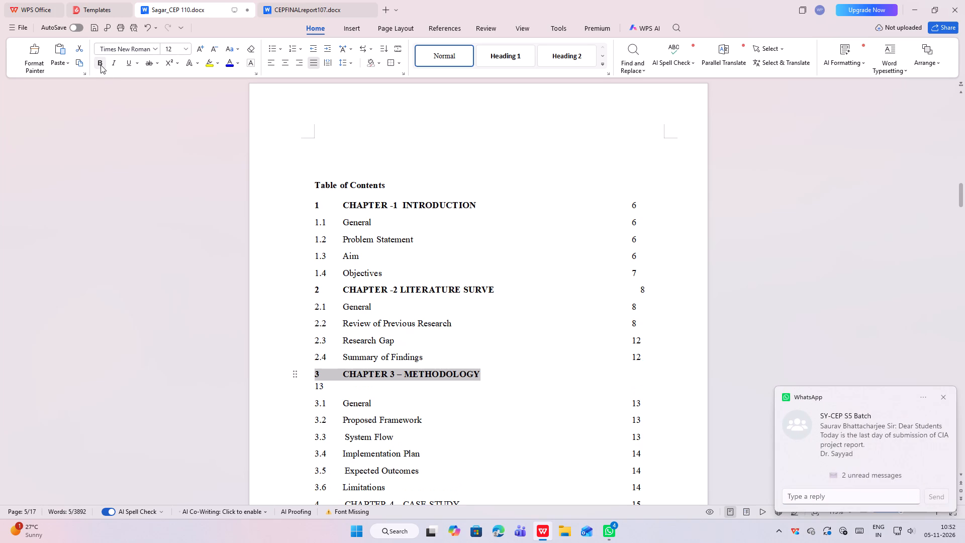
left_click(101, 65)
left_click(101, 65)
left_click(101, 65)
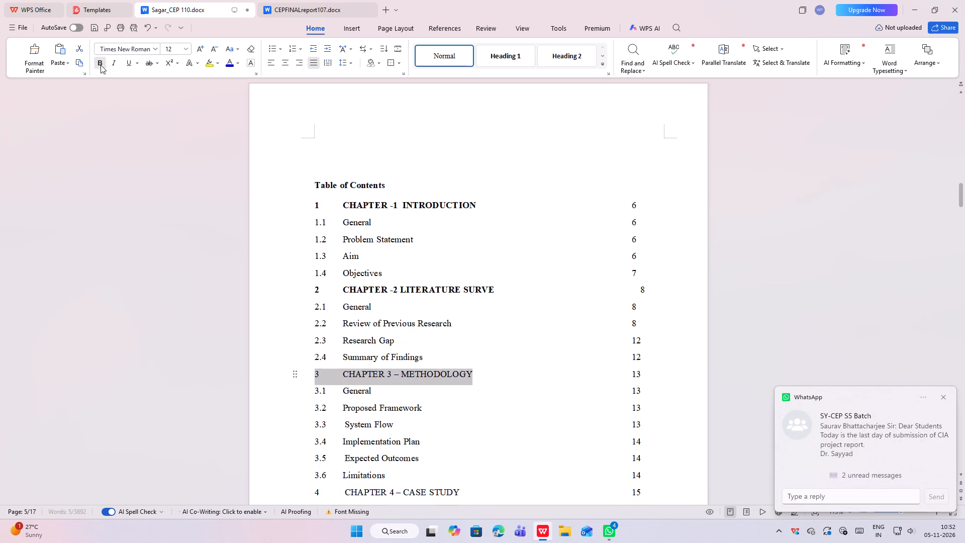
left_click(568, 371)
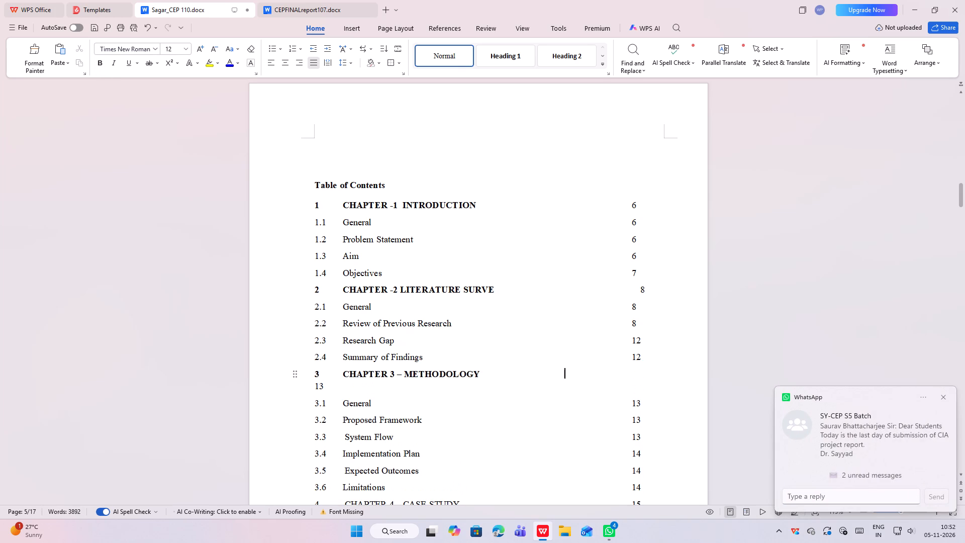
key("BackSpace")
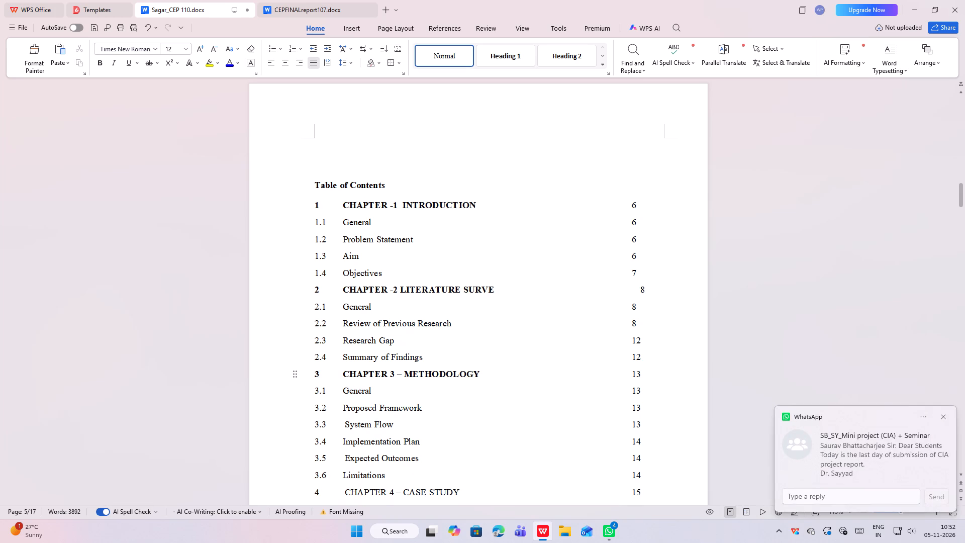
Make the "4 CHAPTER 4 – CASE STUDY" entry in the table of contents bold, including its chapter number.
scroll(452, 420, "down", 1)
scroll(380, 374, "down", 1)
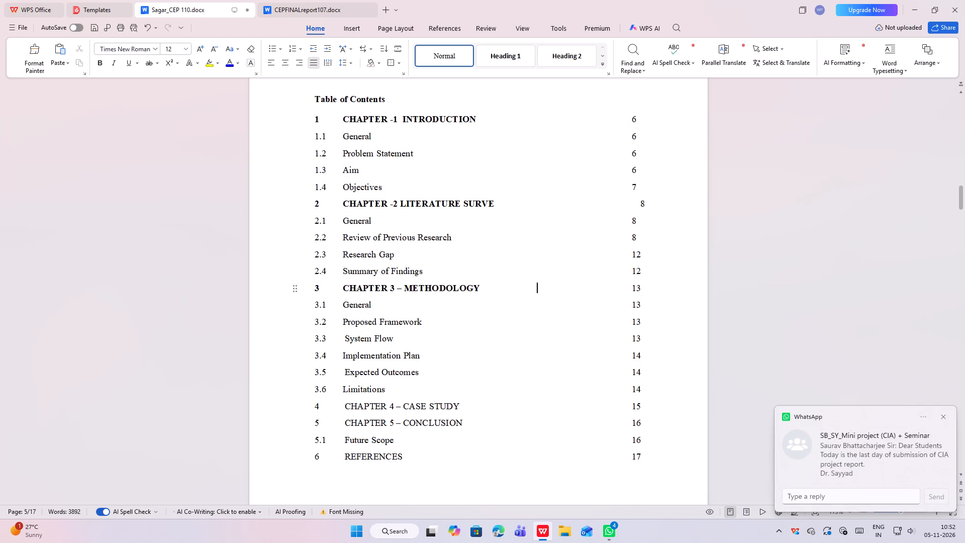
scroll(382, 359, "down", 1)
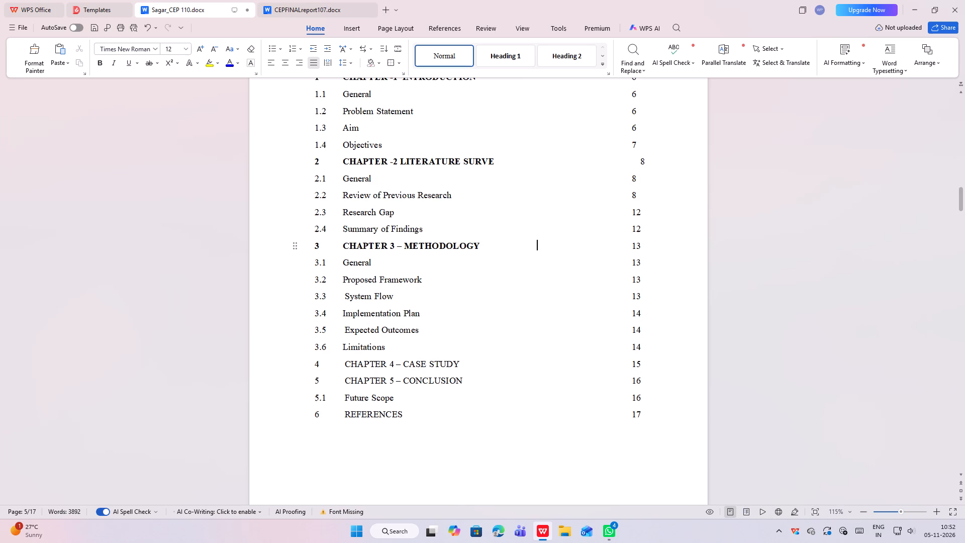
left_click_drag(460, 364, 325, 353)
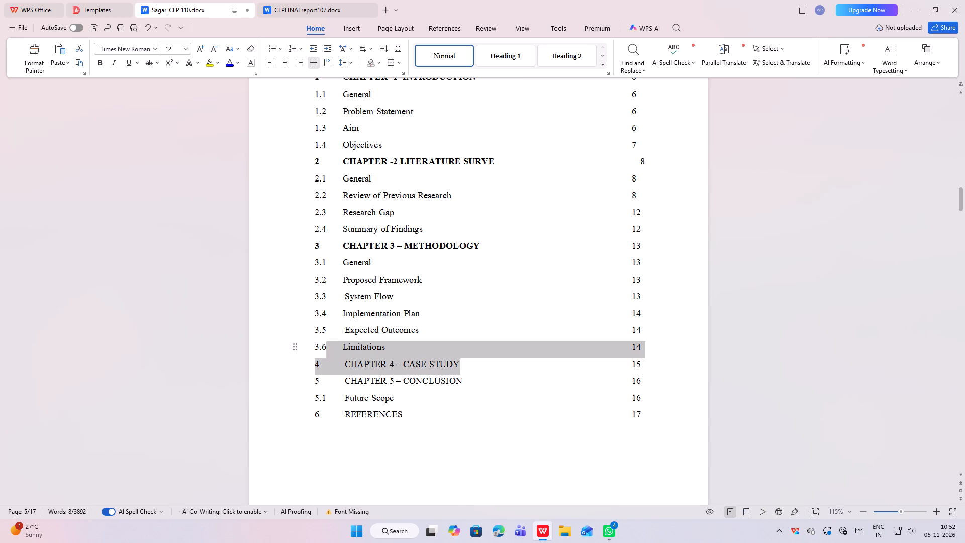
left_click_drag(325, 353, 298, 375)
left_click(230, 331)
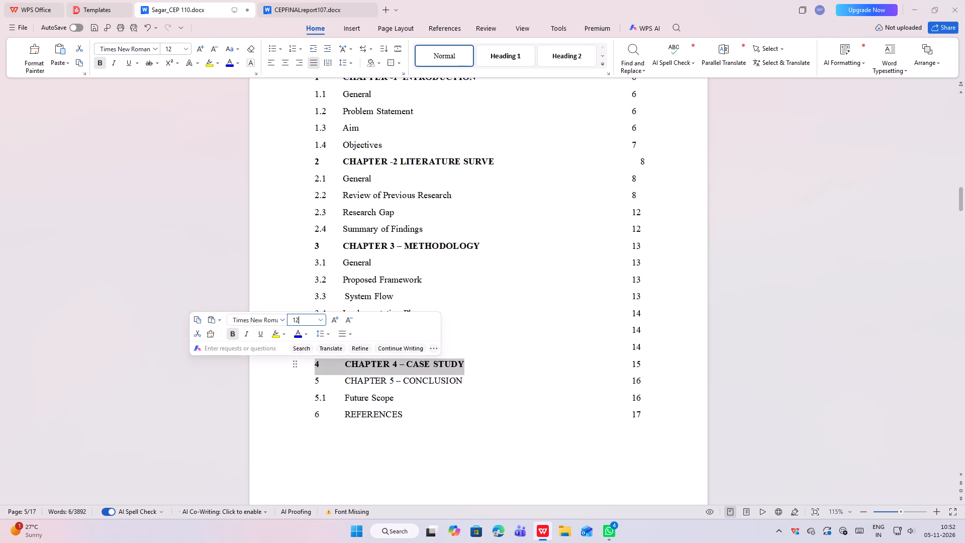
Make the "5 CHAPTER 5 – CONCLUSION" and "6 REFERENCES" entries in the table of contents bold, including their numbers.
left_click_drag(466, 388, 301, 387)
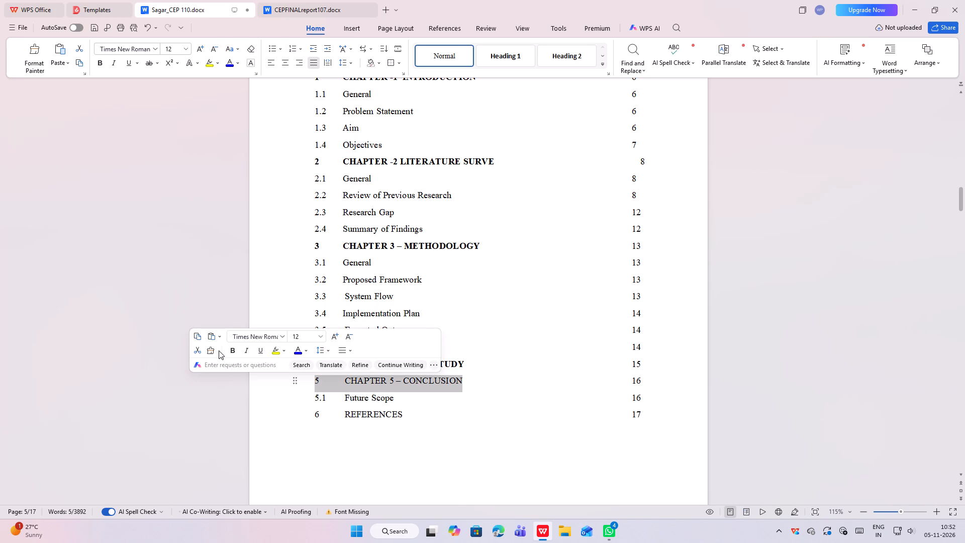
left_click(231, 348)
scroll(366, 436, "down", 1)
left_click_drag(404, 374, 380, 373)
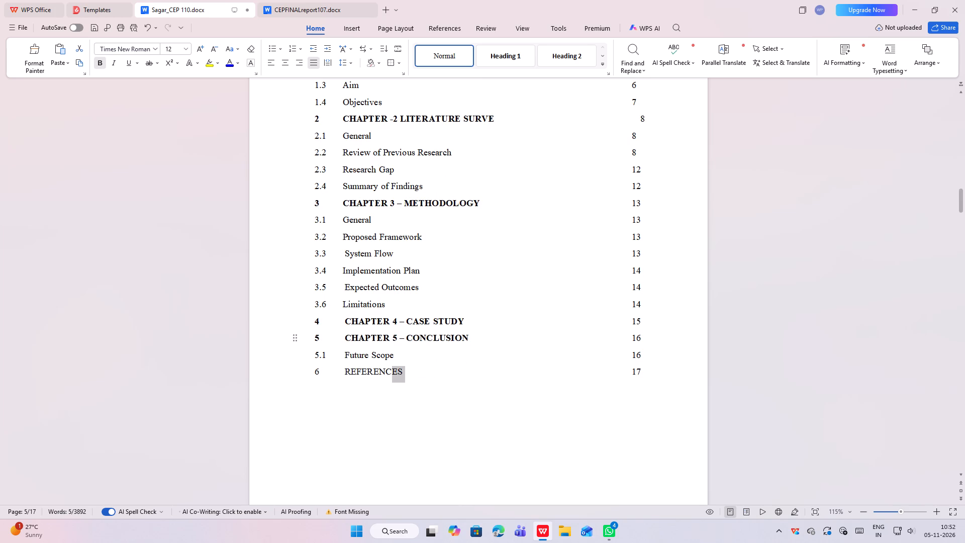
left_click_drag(380, 373, 288, 373)
left_click(230, 343)
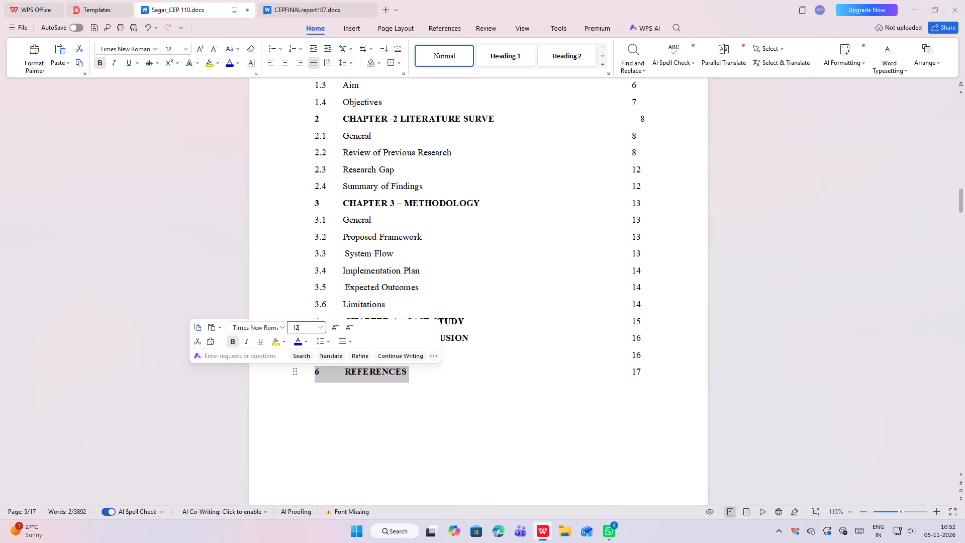
left_click(520, 448)
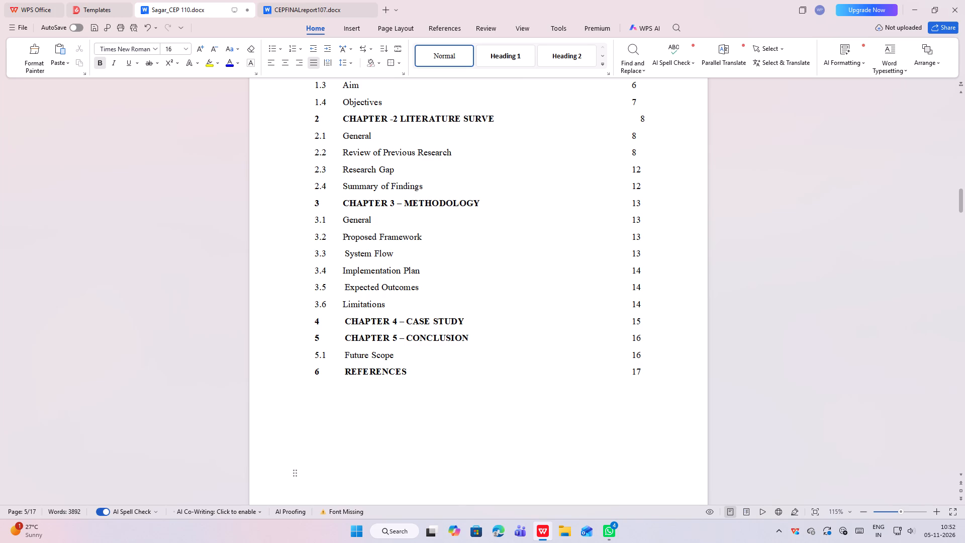
Replace the gap before "System Flow" in entry 3.3 with six spaces so its title aligns with the neighbouring entries.
scroll(342, 197, "up", 3)
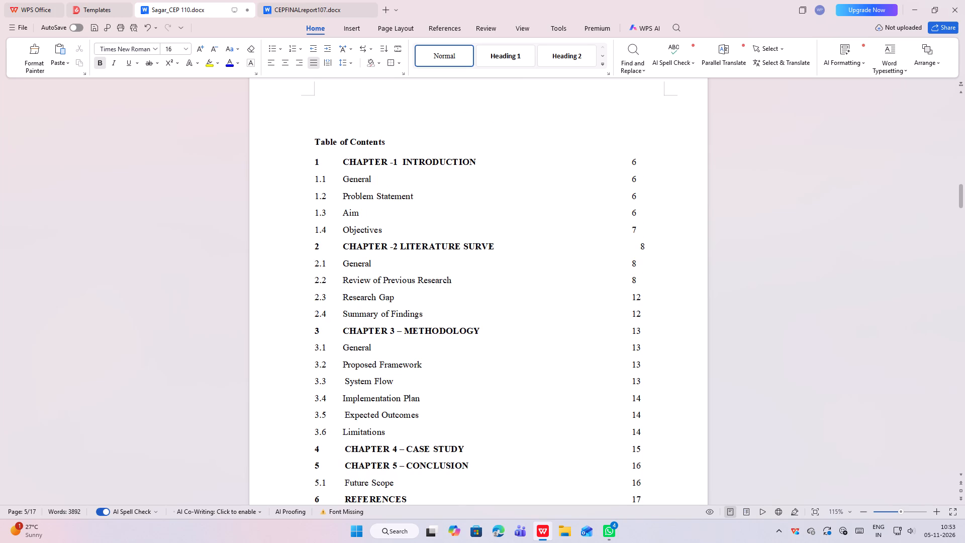
left_click(343, 314)
key("Down")
key("Down")
key("Down")
key("Down")
key("BackSpace")
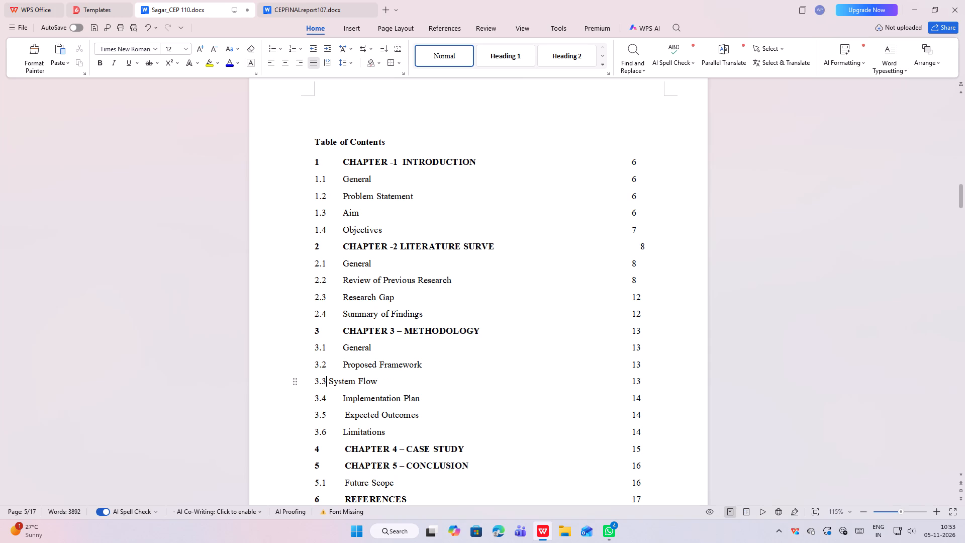
key("space")
key("space")
key("space")
key("space")
key("space")
key("space")
key("Down")
key("Up")
key("Right")
key("Up")
key("Down")
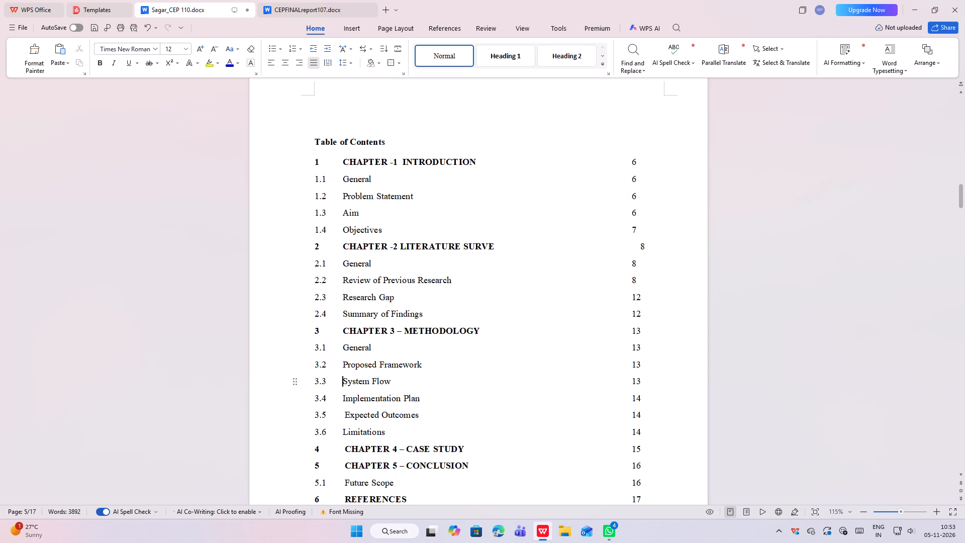
key("Up")
key("Up")
key("Down")
key("Down")
Replace the gap before "Expected Outcomes" in entry 3.5 with six spaces so its title aligns with the entries around it.
key("Down")
key("Down")
key("BackSpace")
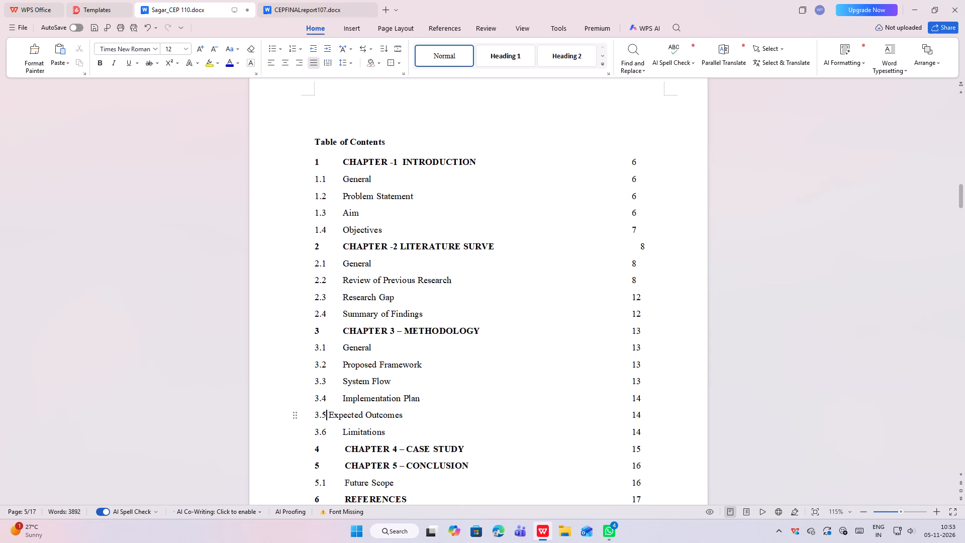
key("space")
key("space")
key("space")
key("space")
key("space")
key("space")
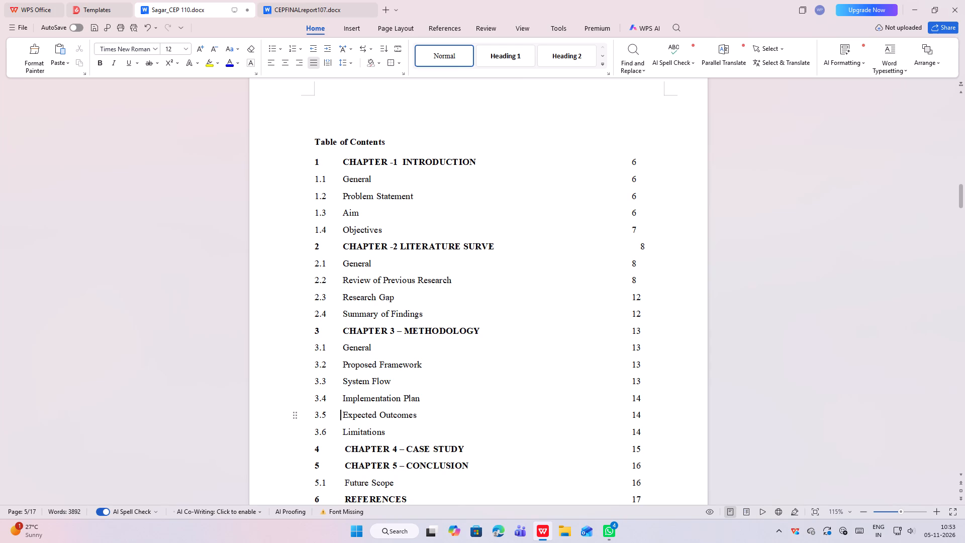
key("Right")
key("Up")
key("Down")
Replace the gap before "CHAPTER 4 – CASE STUDY" with nine spaces so its title aligns with the "Limitations" entry above.
key("Down")
key("Down")
key("BackSpace")
key("space")
key("space")
key("space")
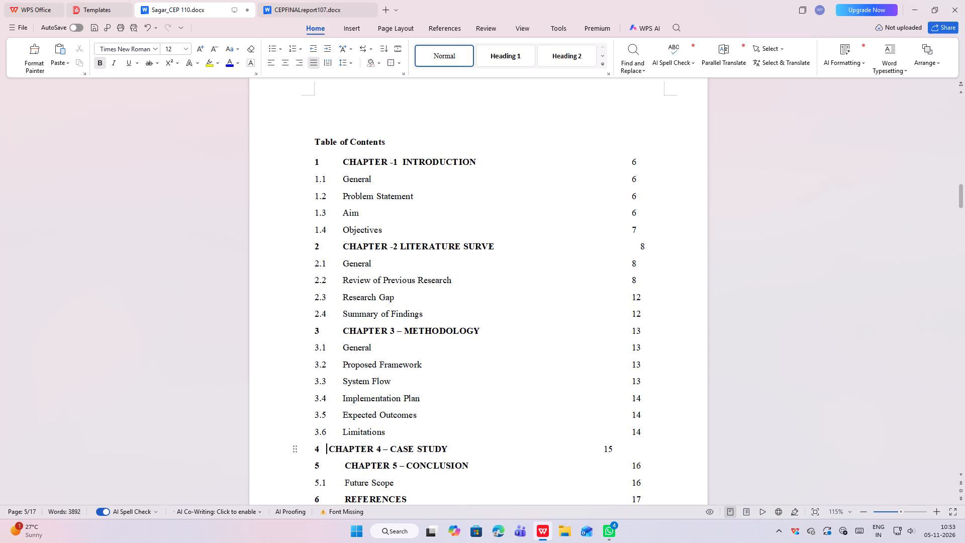
key("space")
key("space")
key("space")
key("space")
key("space")
key("space")
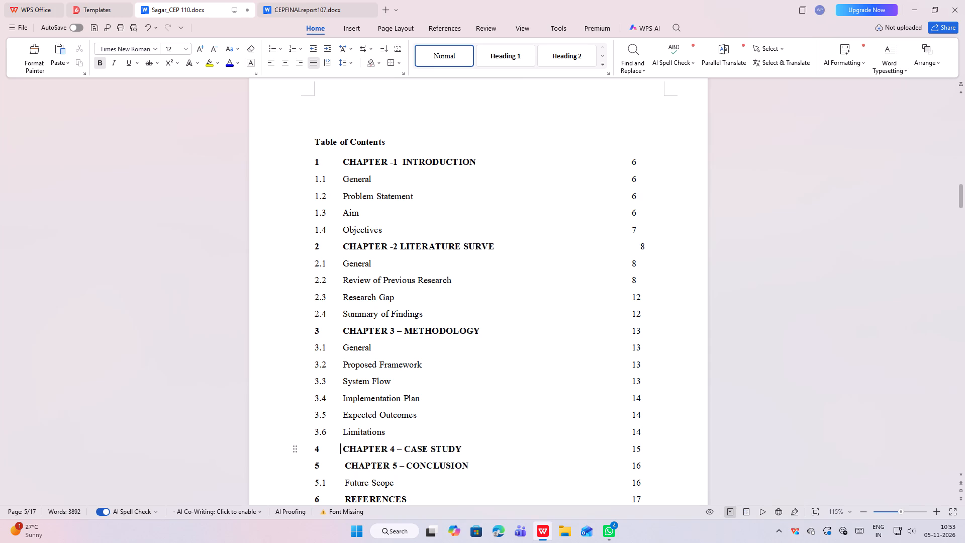
key("Right")
key("Up")
key("Down")
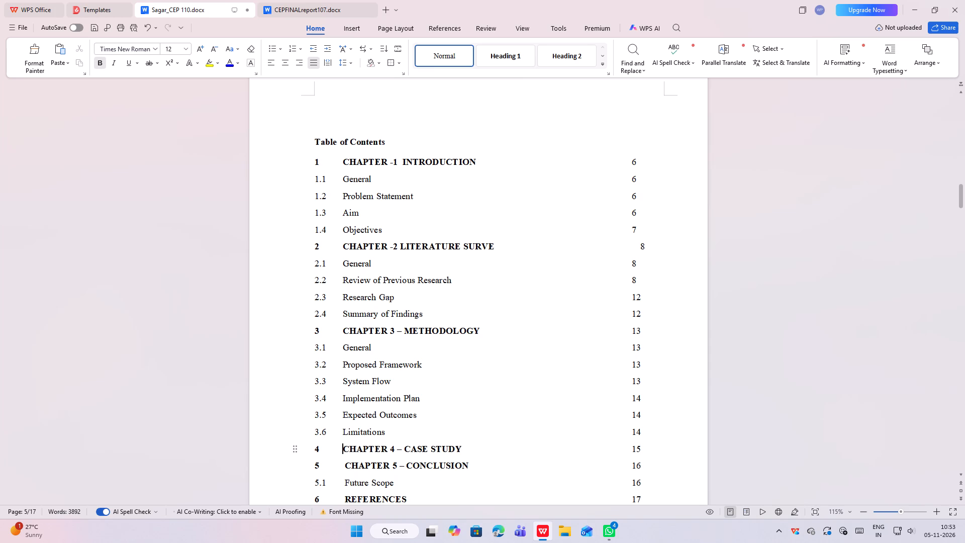
key("BackSpace")
key("space")
key("Up")
key("Down")
Remove the extra space before "CHAPTER 5 – CONCLUSION" so its title aligns with the chapter 4 entry above.
key("Up")
key("Right")
key("Down")
key("Down")
key("BackSpace")
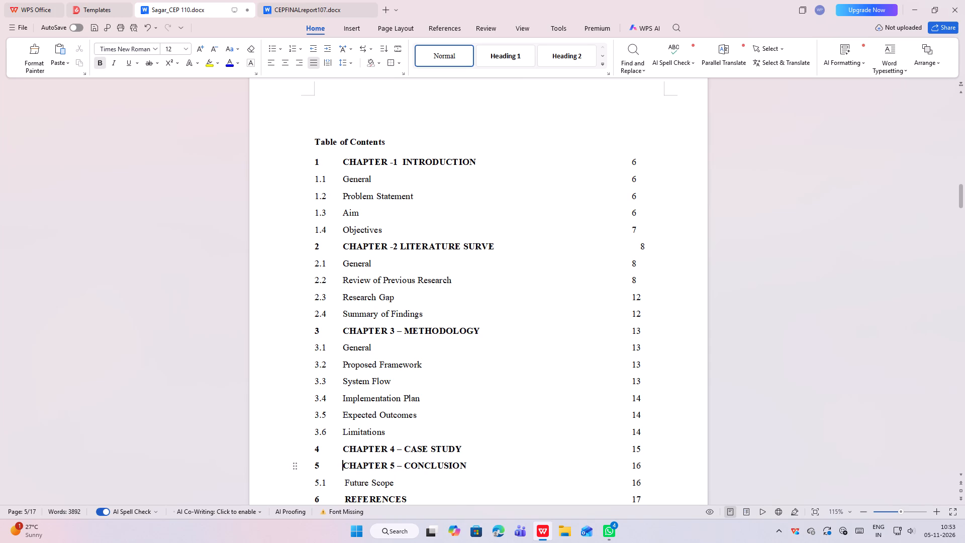
key("Up")
key("Up")
key("Down")
key("Down")
Replace the gap before "Future Scope" in entry 5.1 with six spaces so its title aligns with the chapter 5 title.
key("Down")
key("BackSpace")
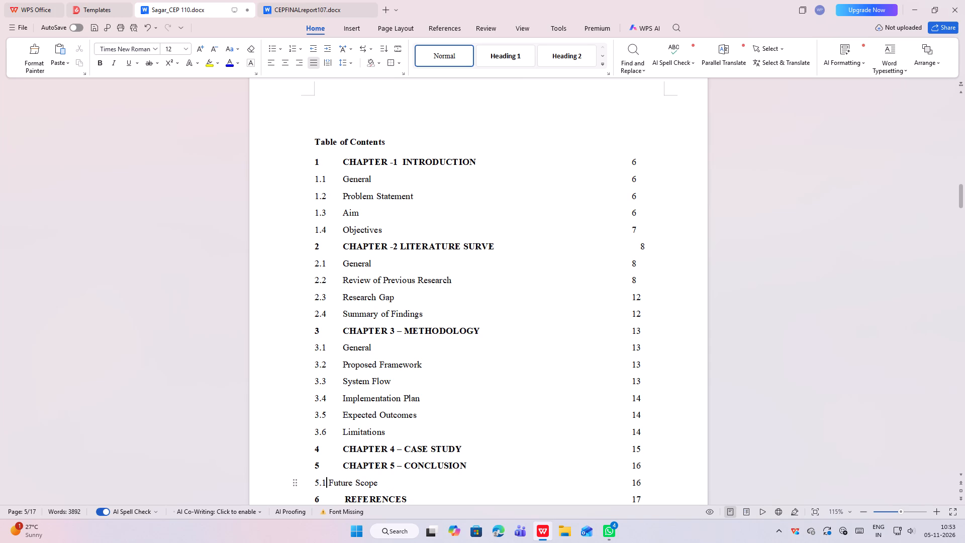
key("space")
key("space")
key("space")
key("space")
key("space")
key("space")
key("Up")
key("Down")
key("Right")
key("Up")
key("Down")
key("Right")
key("Up")
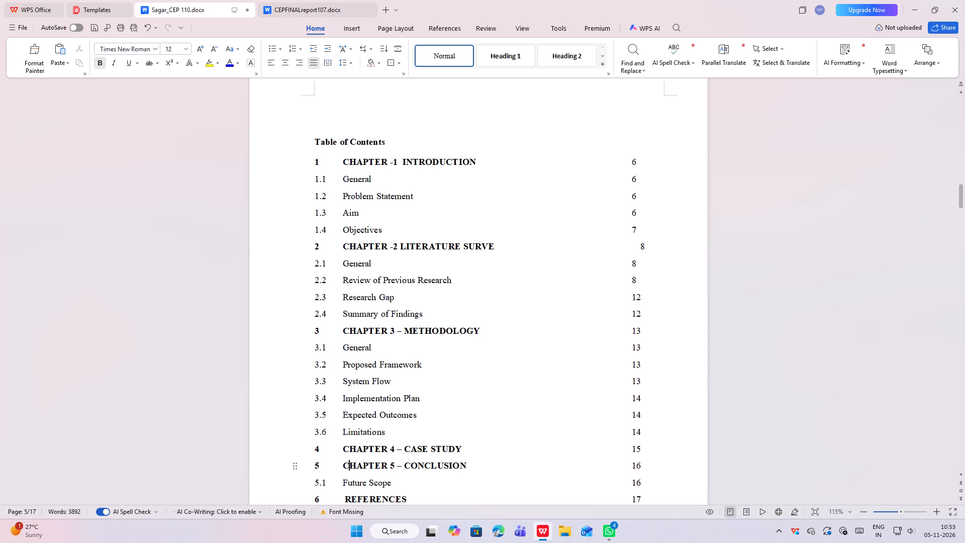
key("Down")
key("Right")
key("Up")
key("Down")
Replace the gap before "REFERENCES" in entry 6 with nine spaces so its title aligns with the entries above.
key("Left")
key("Left")
key("Down")
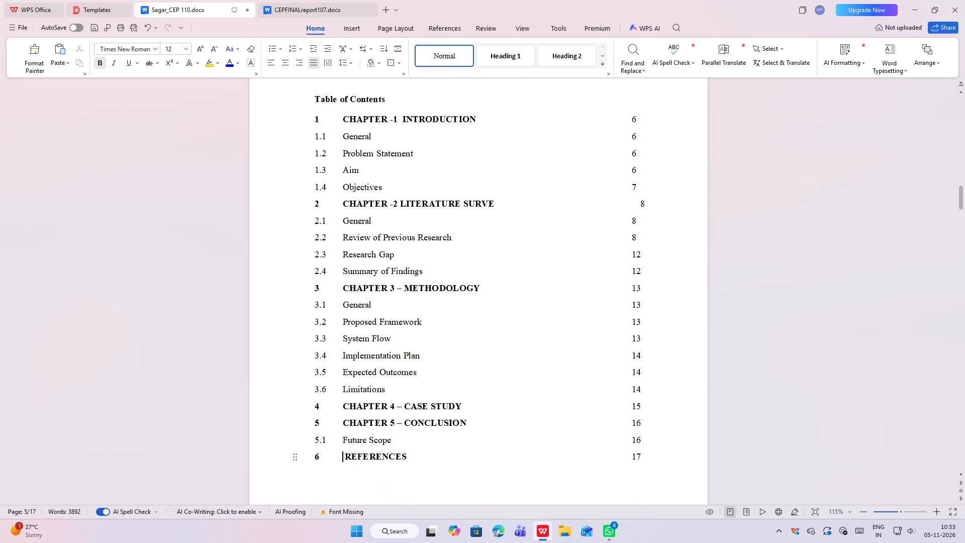
key("BackSpace")
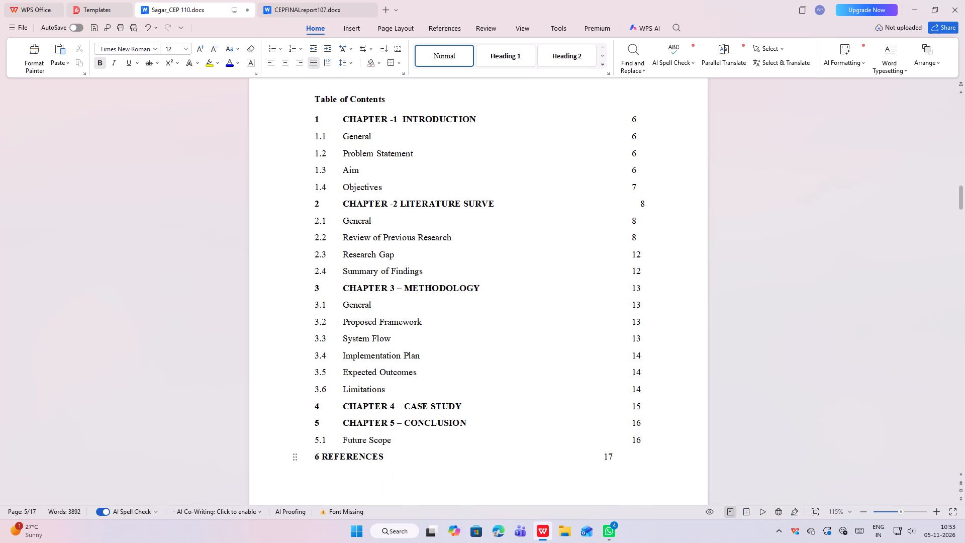
key("space")
key("space")
key("space")
key("space")
key("space")
key("space")
key("space")
key("space")
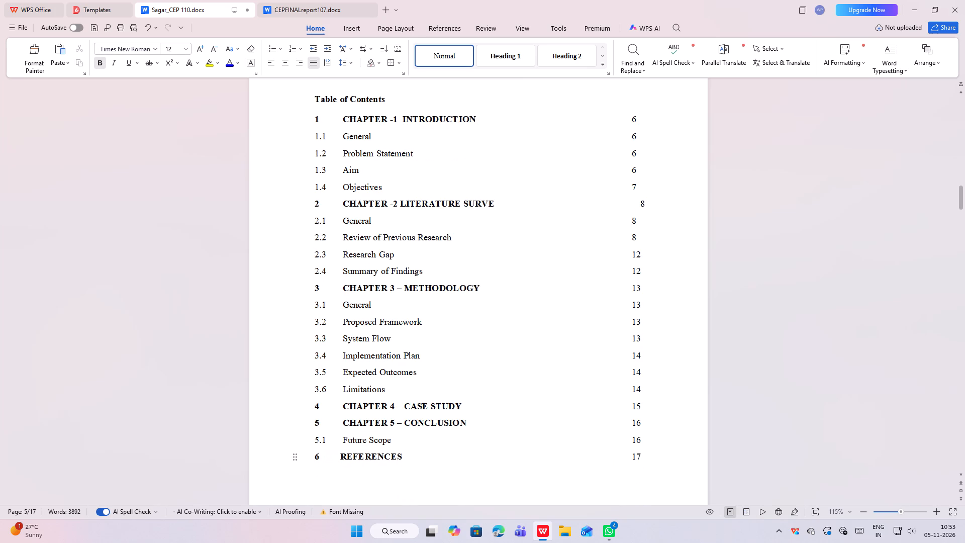
key("space")
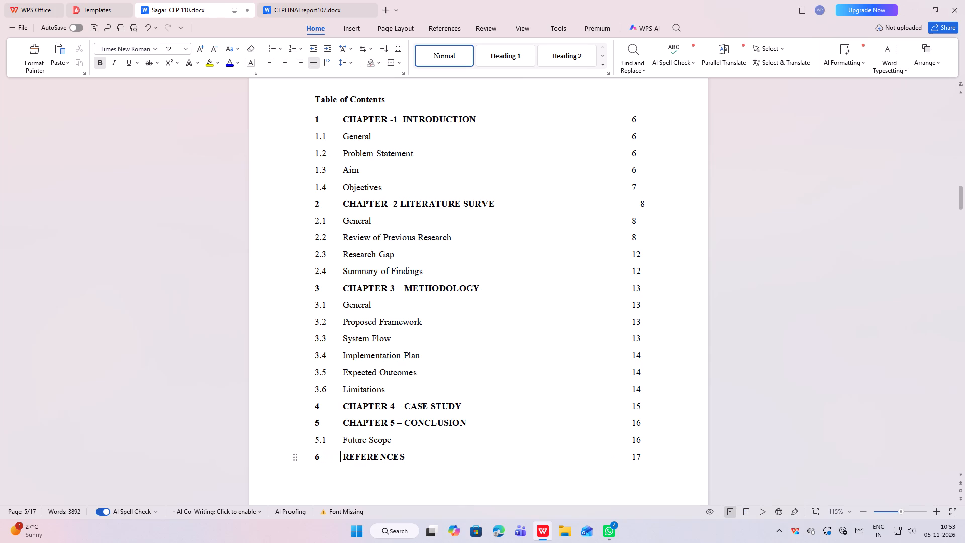
Remove the excess spacing before page number 8 in the "CHAPTER -2 LITERATURE SURVE" entry so it aligns with the page-number column.
left_click(575, 203)
key("BackSpace")
key("BackSpace")
key("BackSpace")
key("BackSpace")
Review the aligned table of contents entries and the start of the Chapter 1 page below them.
scroll(534, 292, "down", 4)
scroll(419, 301, "down", 2)
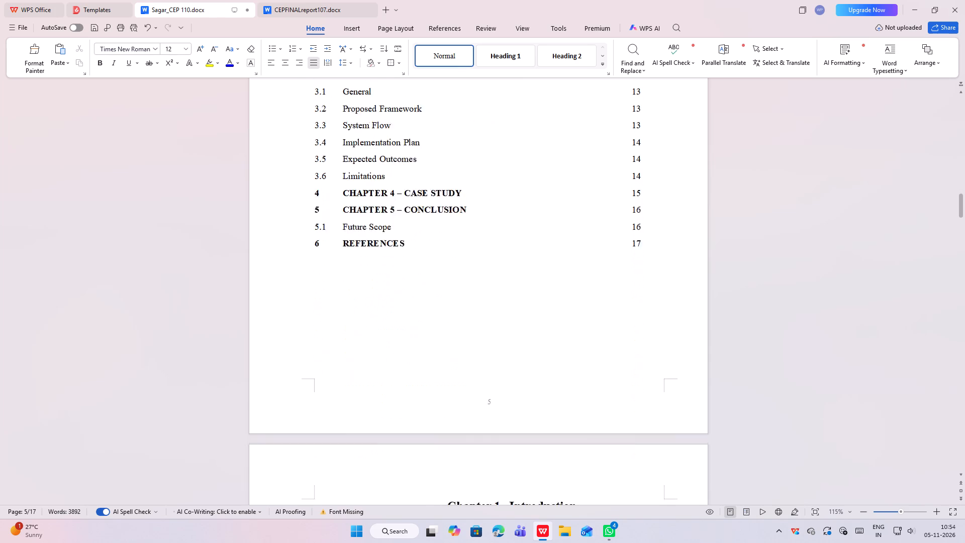
scroll(419, 301, "down", 1)
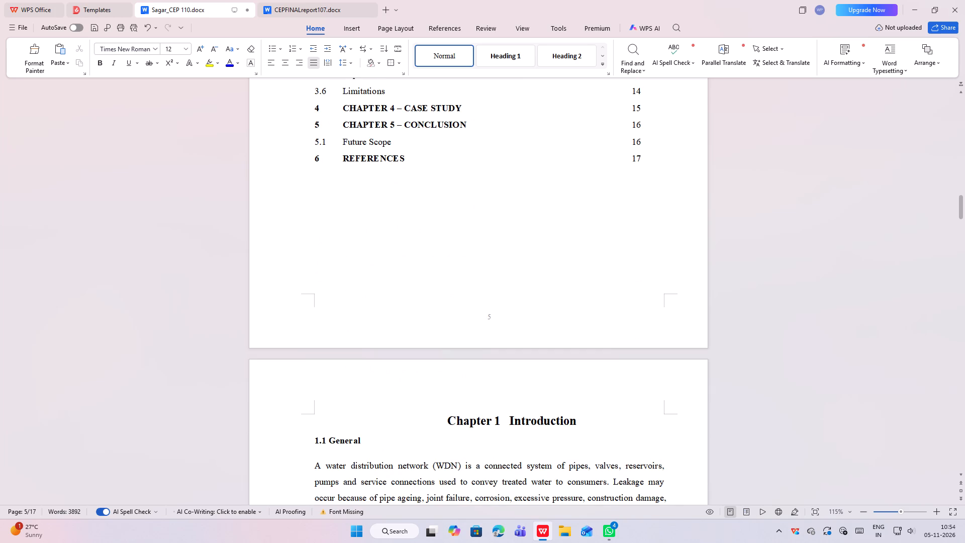
scroll(328, 153, "up", 1)
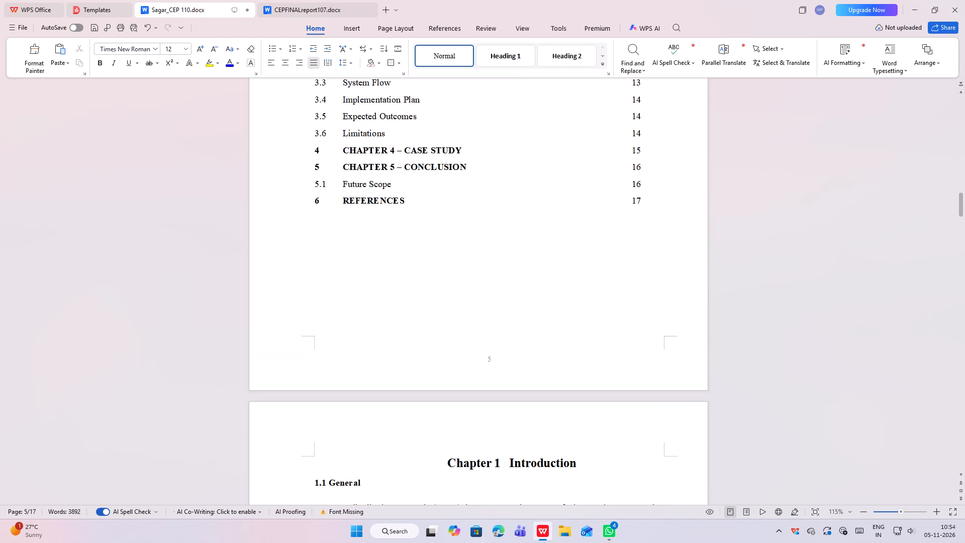
scroll(328, 153, "up", 5)
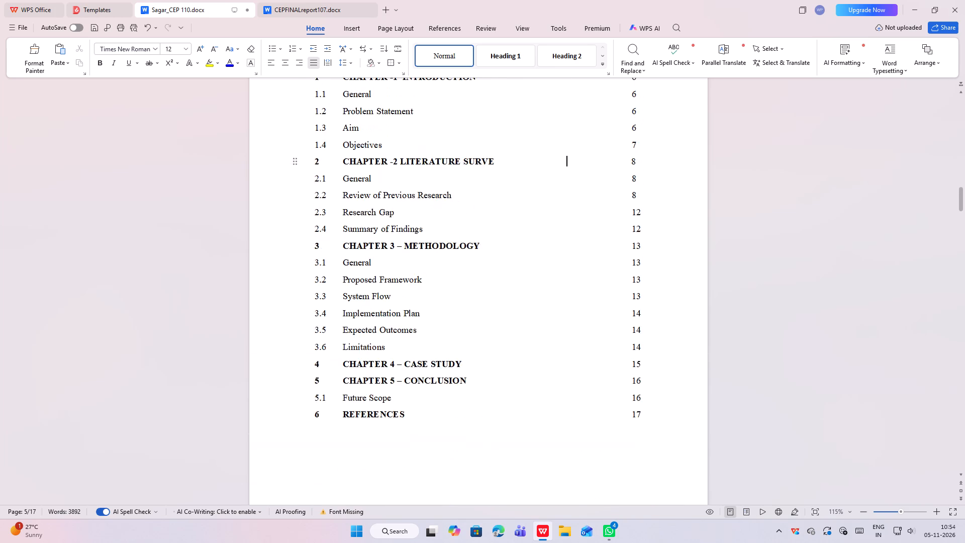
scroll(350, 179, "up", 1)
Delete the year "(2024)" from the "Vishalsanker et al." heading in section 2.2 on page 9.
scroll(351, 179, "down", 12)
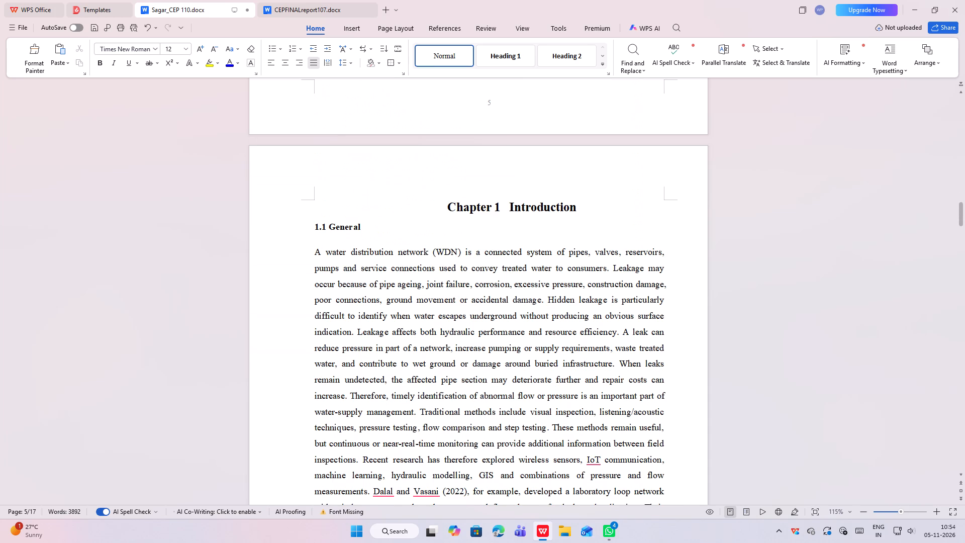
scroll(353, 179, "down", 12)
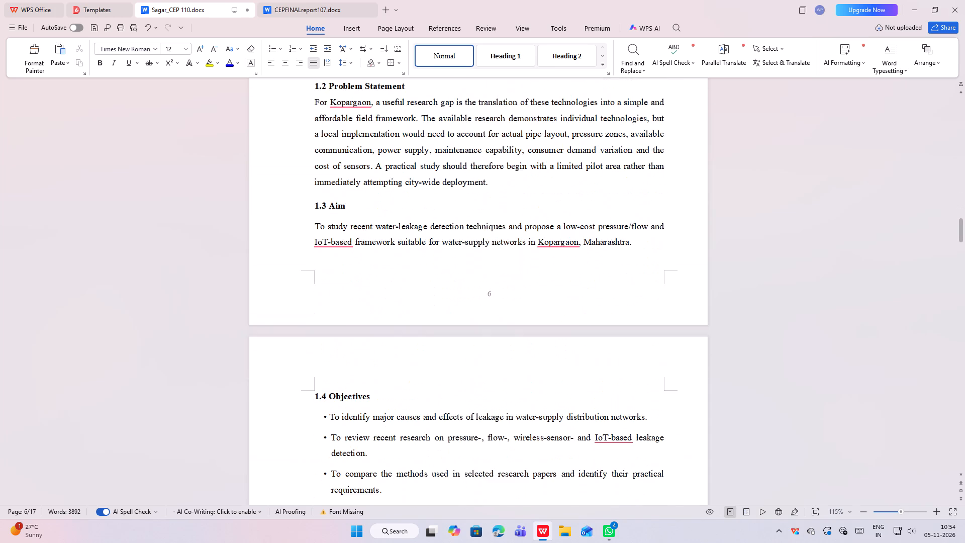
scroll(347, 184, "down", 1)
scroll(341, 234, "down", 7)
scroll(349, 280, "down", 3)
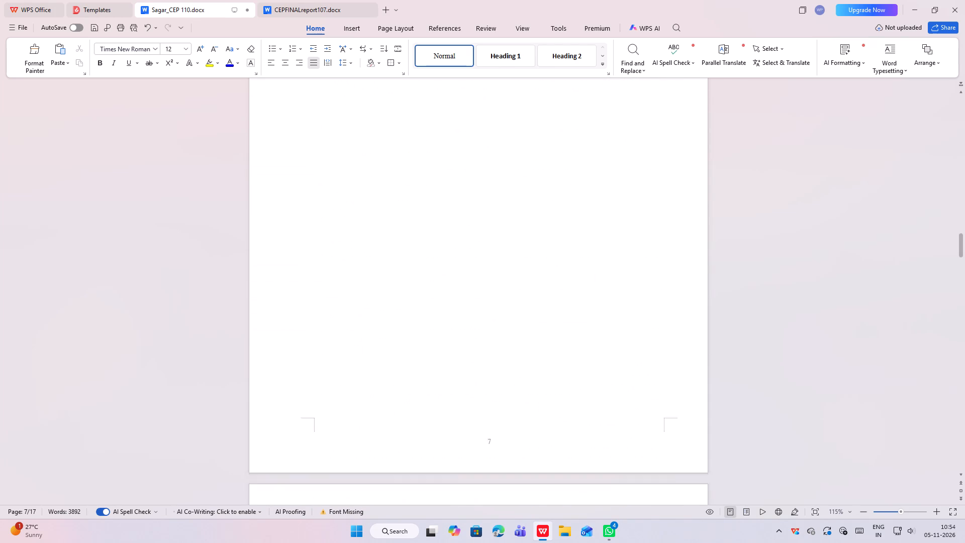
scroll(349, 280, "down", 7)
scroll(435, 298, "down", 8)
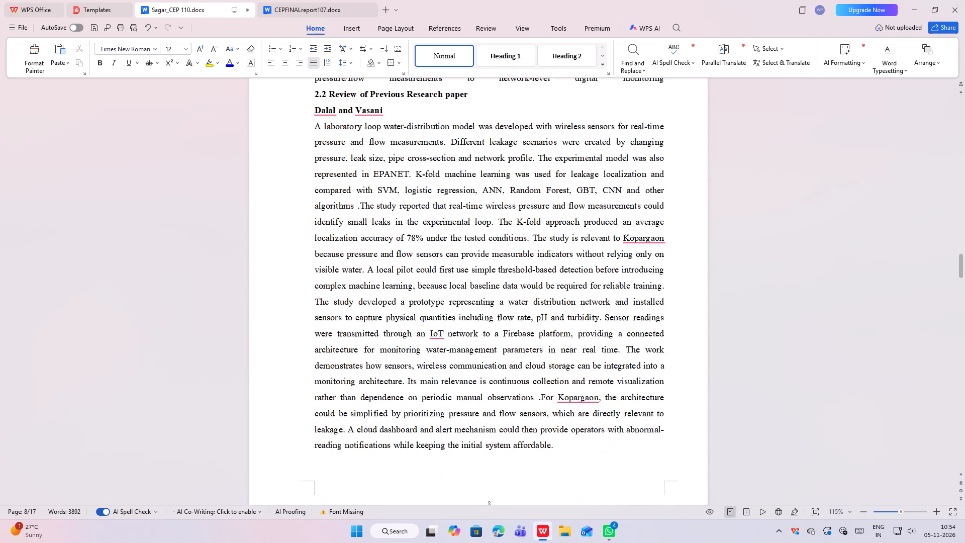
scroll(435, 298, "down", 11)
scroll(435, 298, "up", 5)
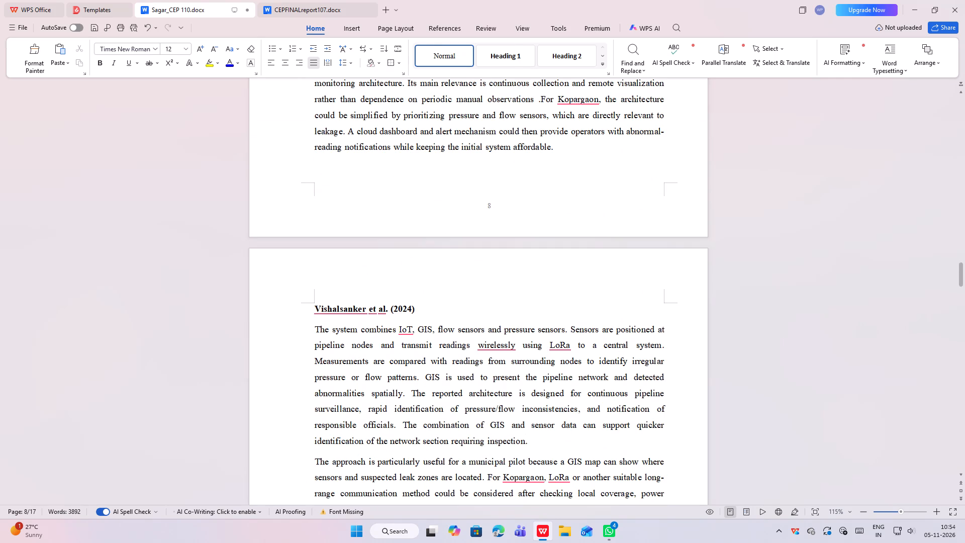
left_click_drag(419, 308, 389, 317)
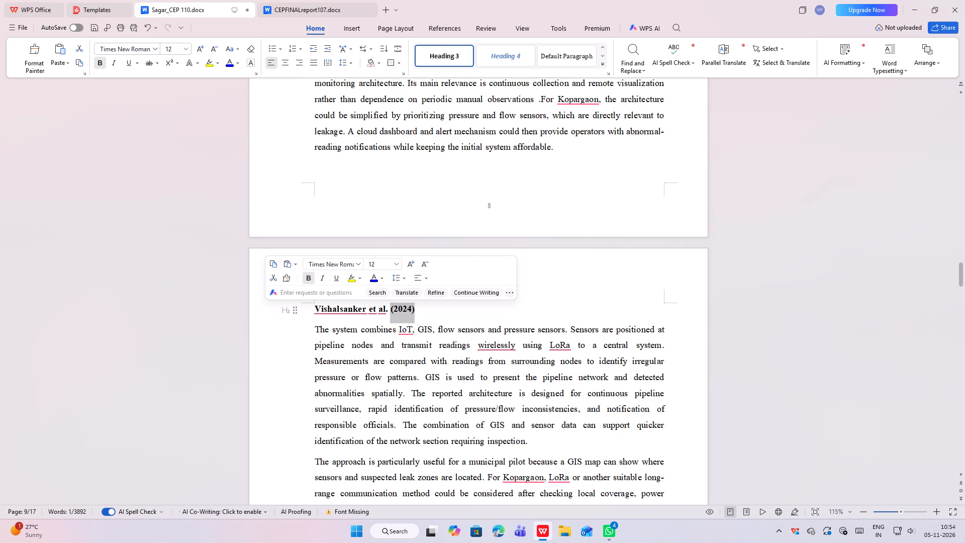
key("BackSpace")
Join the keyword list below the abstract onto its "Keywords" heading line, separated by a colon and a space.
scroll(391, 314, "up", 6)
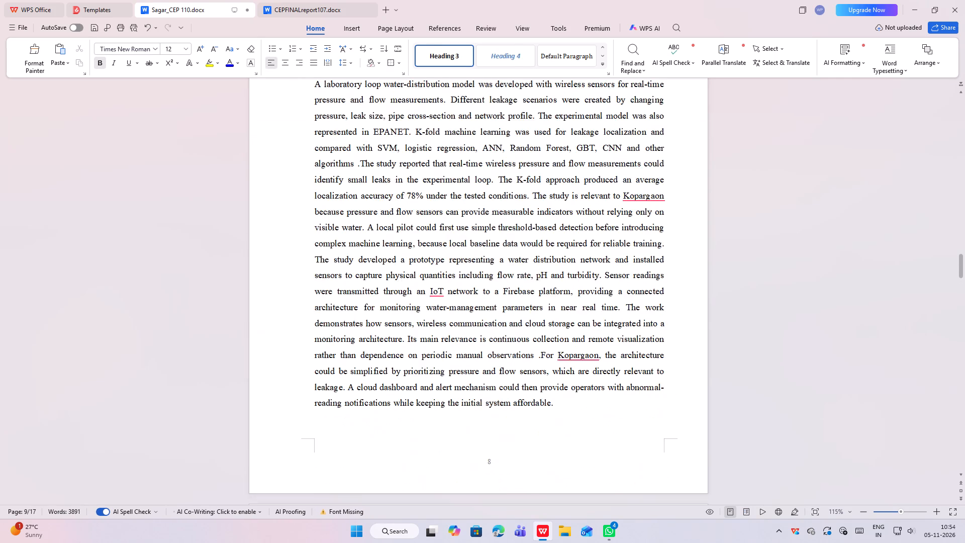
scroll(390, 314, "up", 5)
scroll(390, 314, "up", 16)
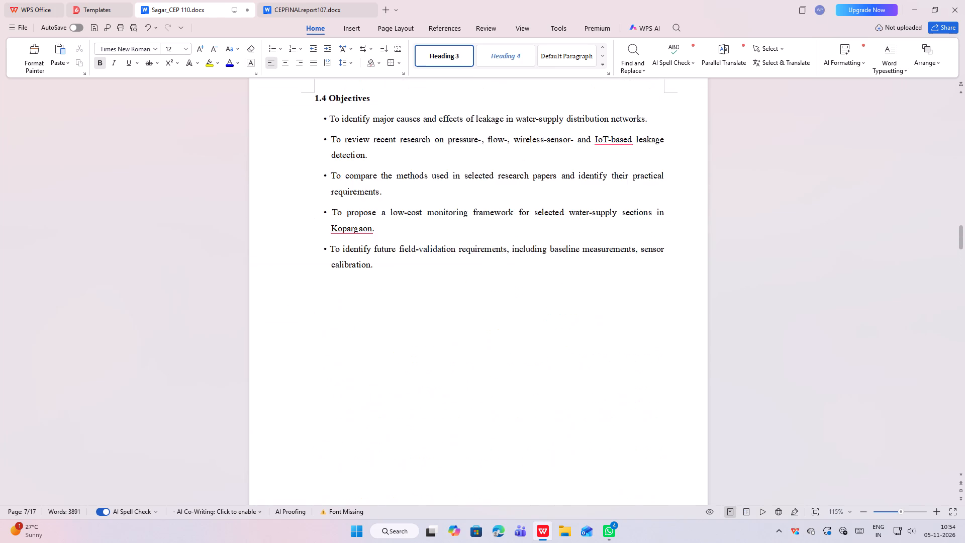
scroll(390, 314, "up", 6)
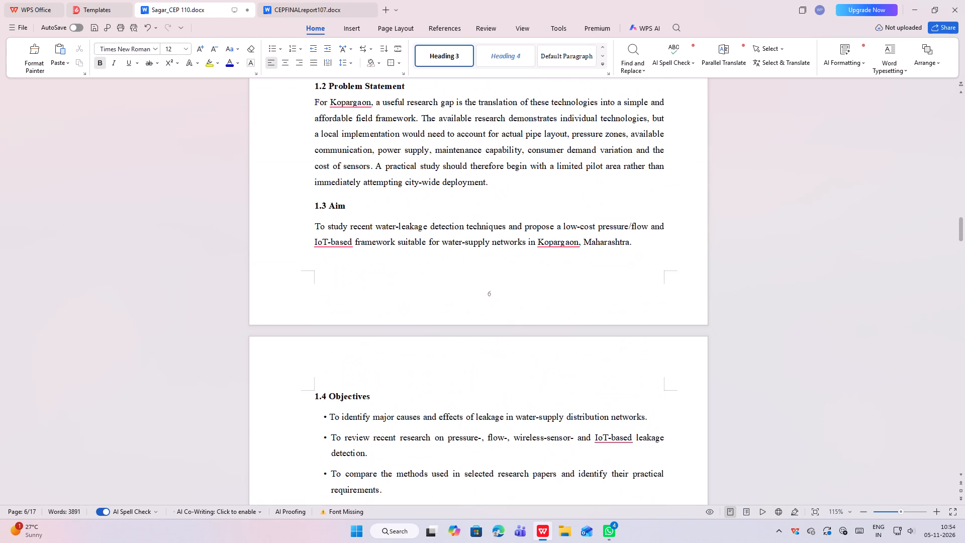
scroll(396, 311, "up", 13)
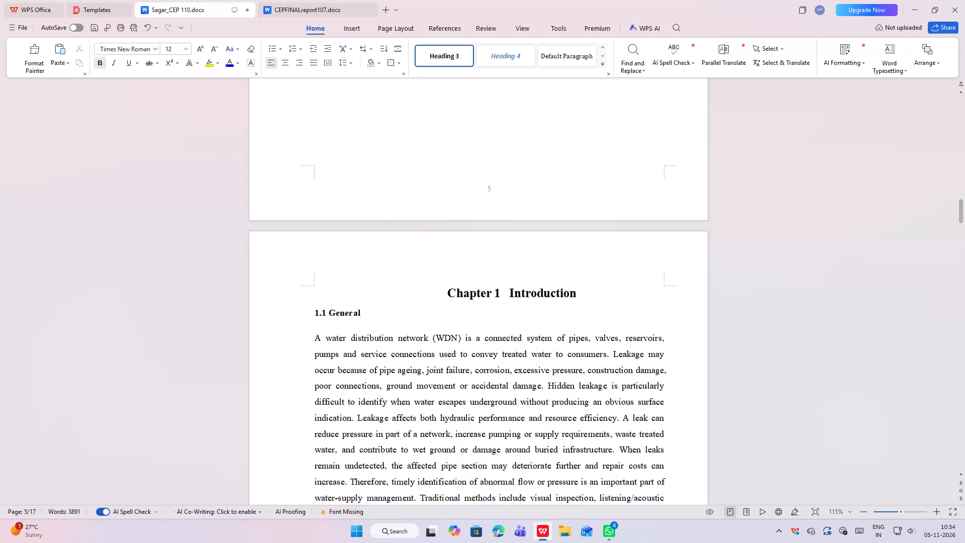
scroll(402, 199, "up", 2)
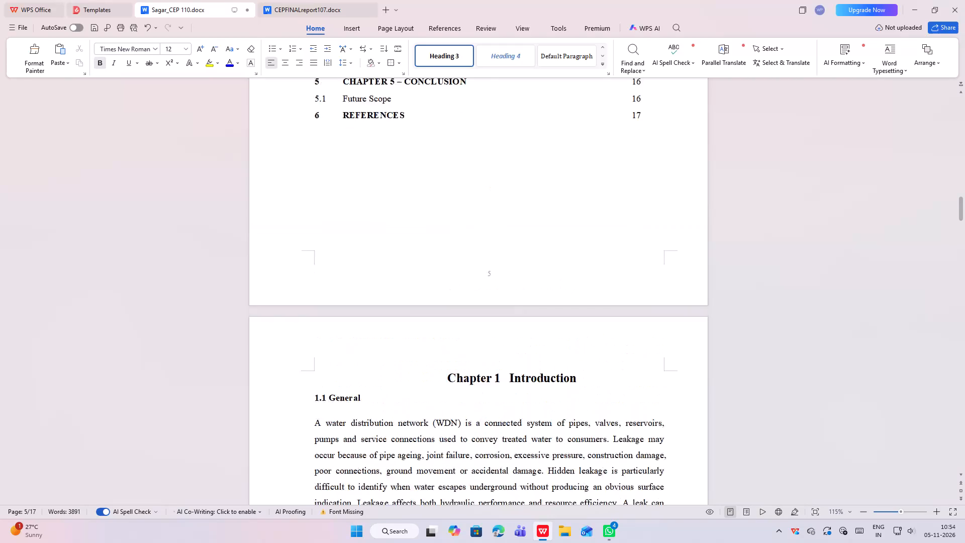
scroll(402, 199, "up", 19)
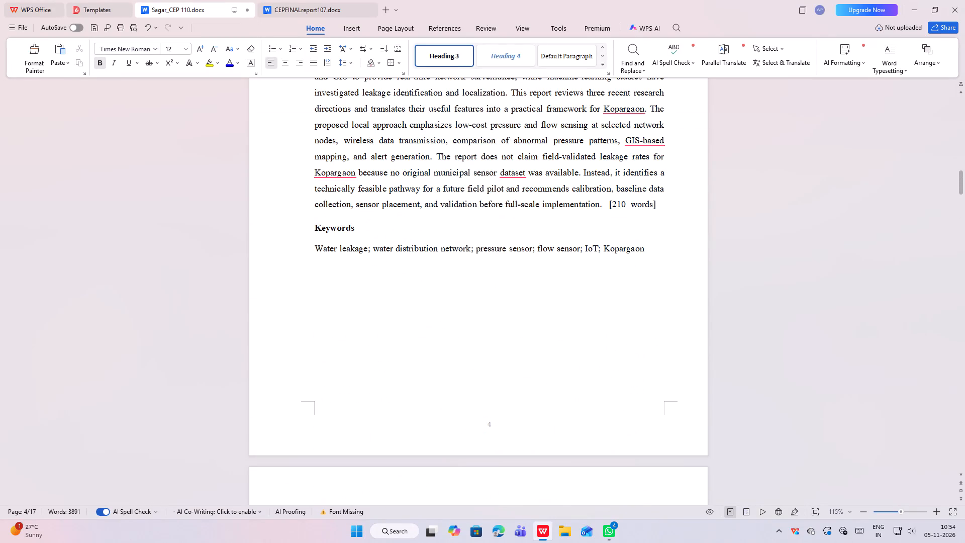
left_click(310, 242)
left_click(315, 247)
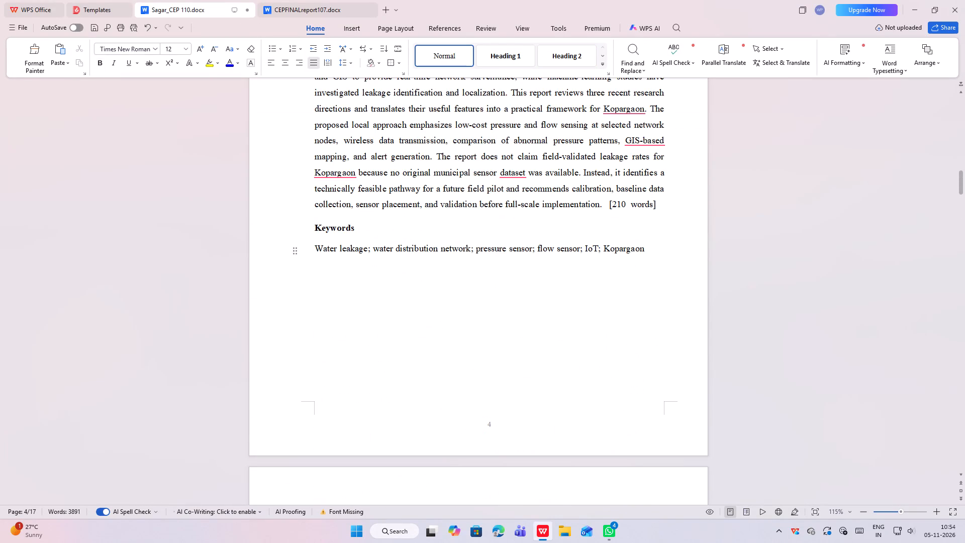
key("BackSpace")
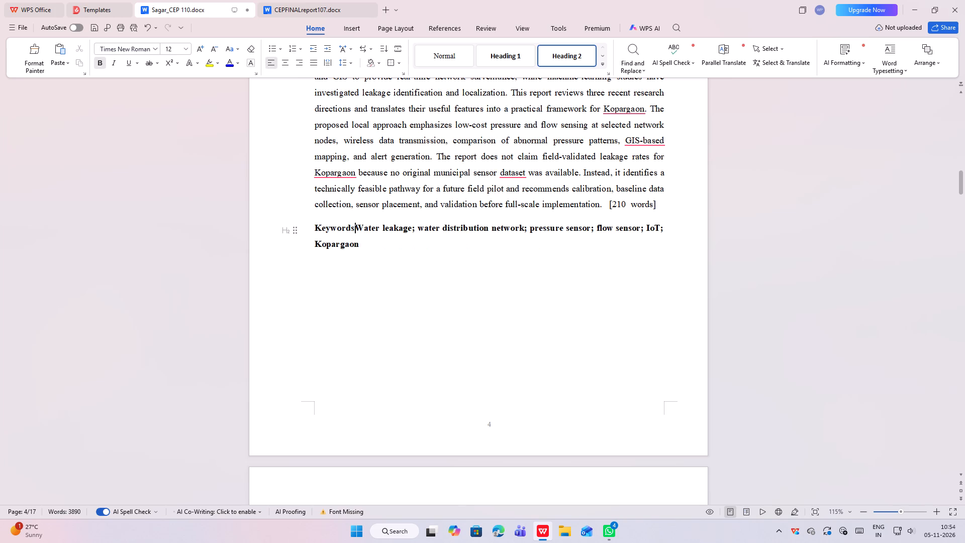
key("shift+colon")
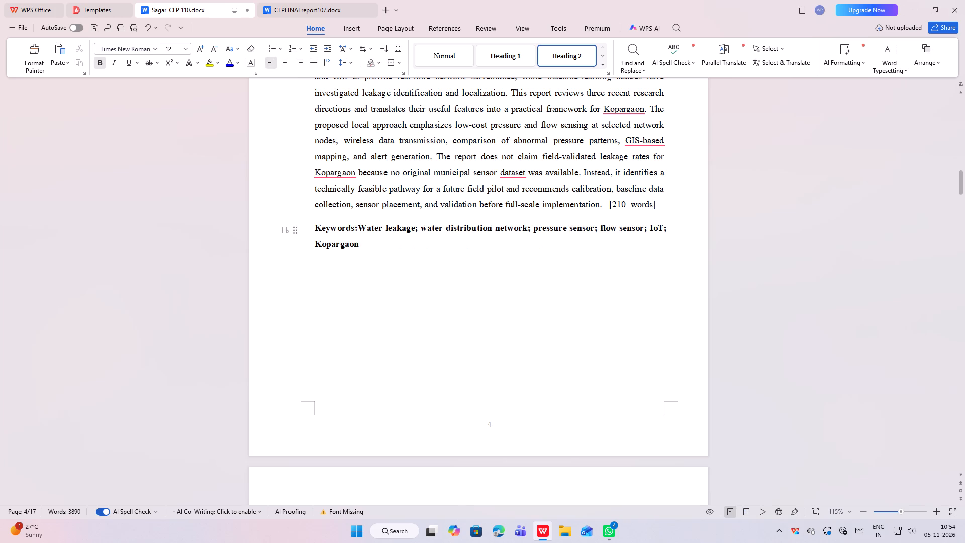
key("space")
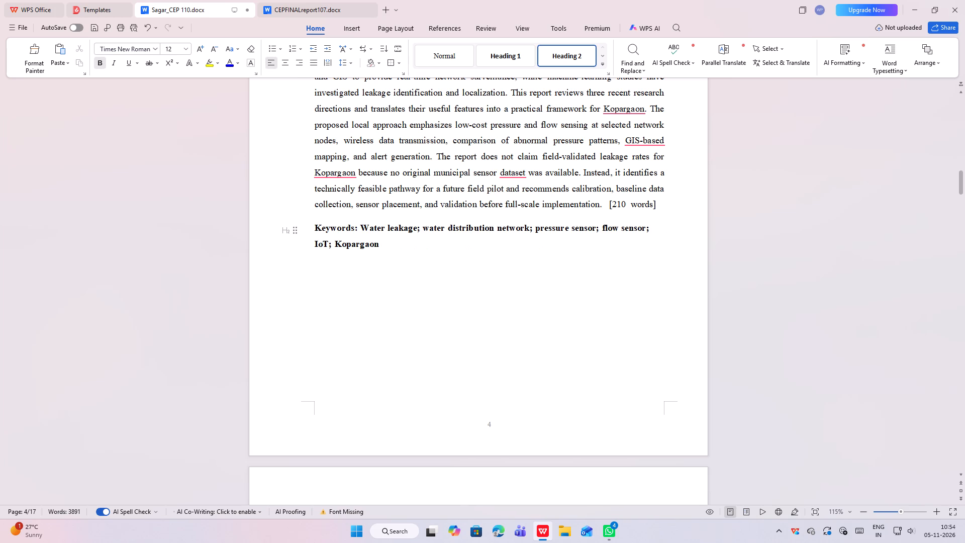
Remove bold from the keyword list "Water leakage" through "Kopargaon", leaving only the "Keywords:" label bold.
left_click_drag(359, 226, 383, 241)
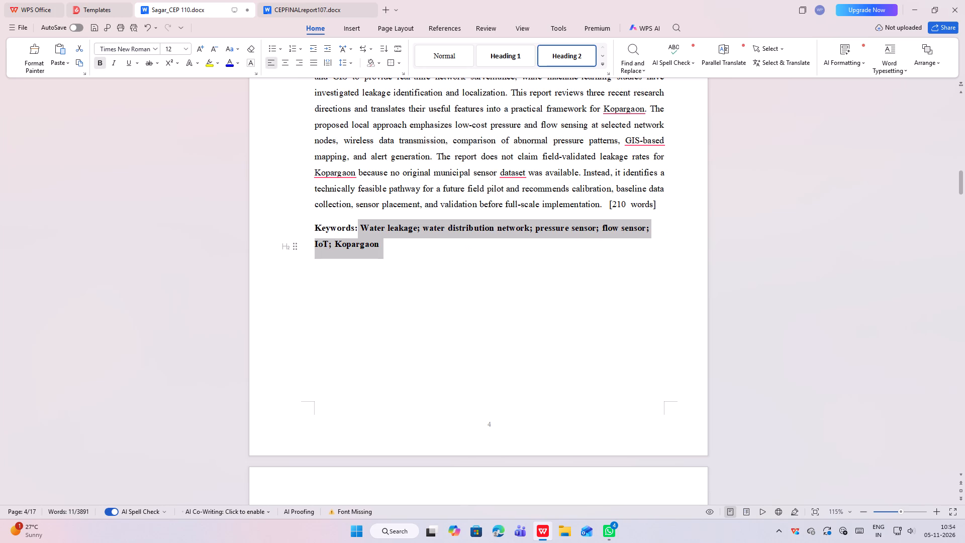
left_click_drag(383, 241, 384, 243)
left_click(101, 63)
left_click(162, 215)
left_click(552, 386)
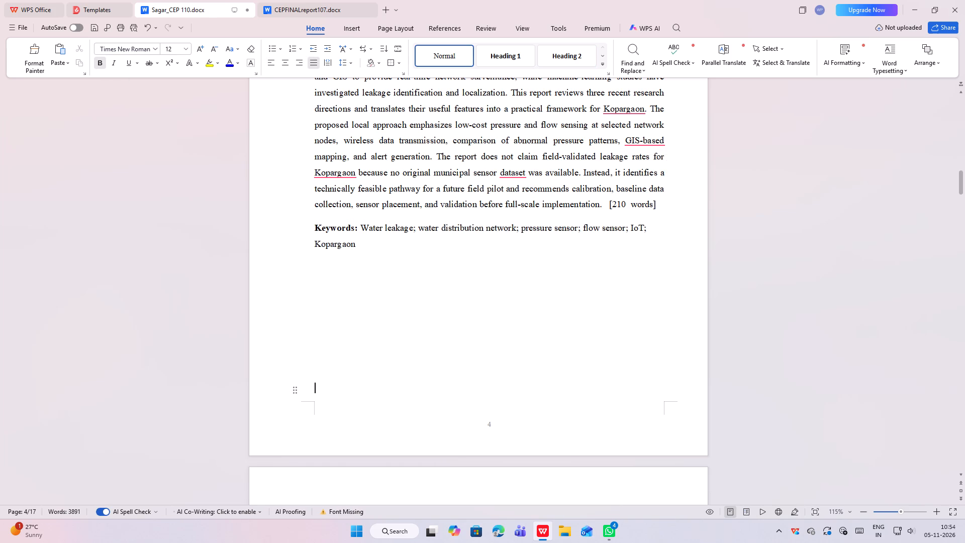
Check the table of contents page after the keywords section.
scroll(525, 312, "down", 5)
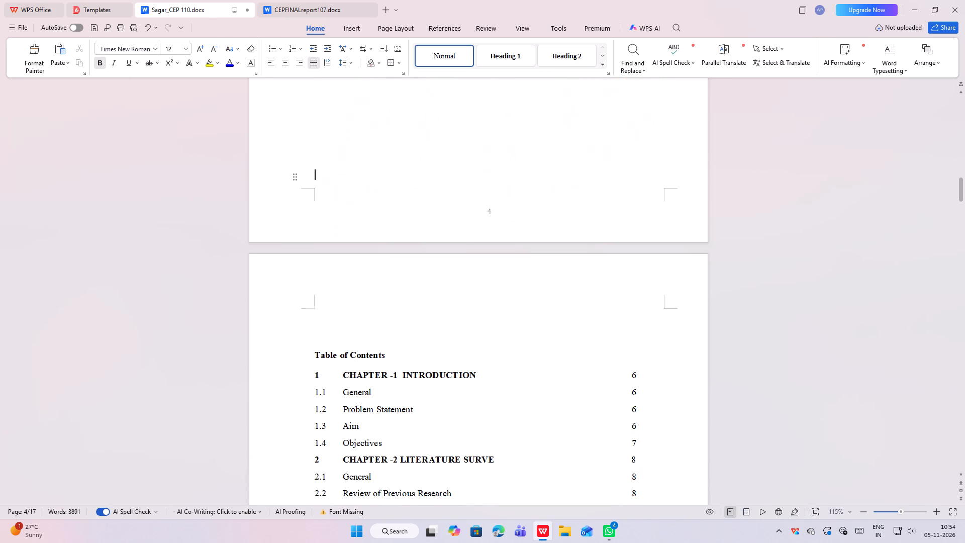
scroll(488, 356, "down", 2)
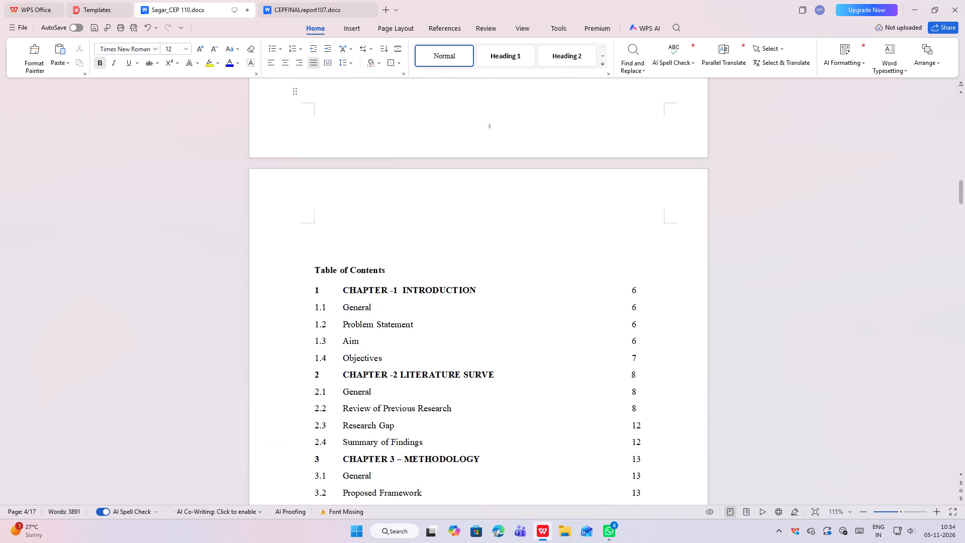
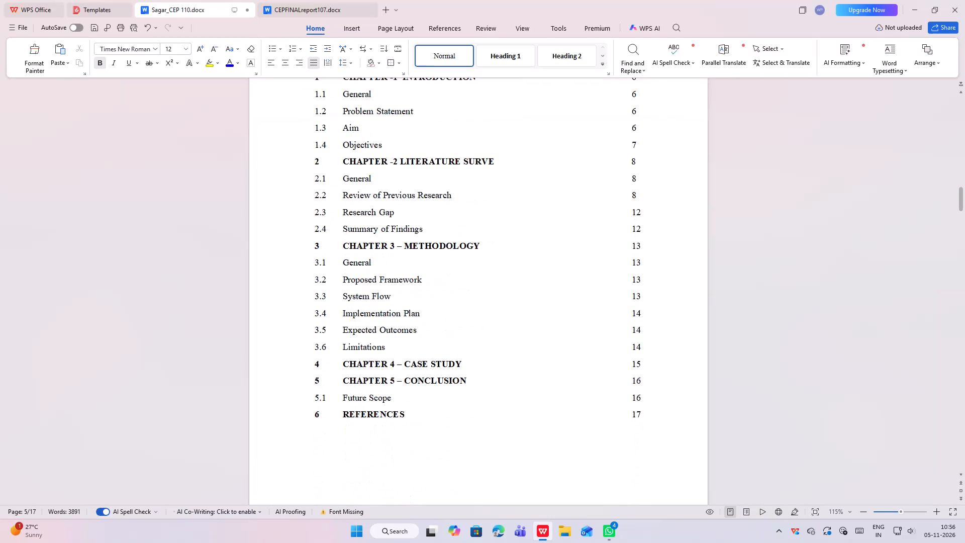
Switch to CEPFINALreport107 and examine its front matter, from the table of contents back through the keywords to the certificate page.
scroll(439, 329, "down", 1)
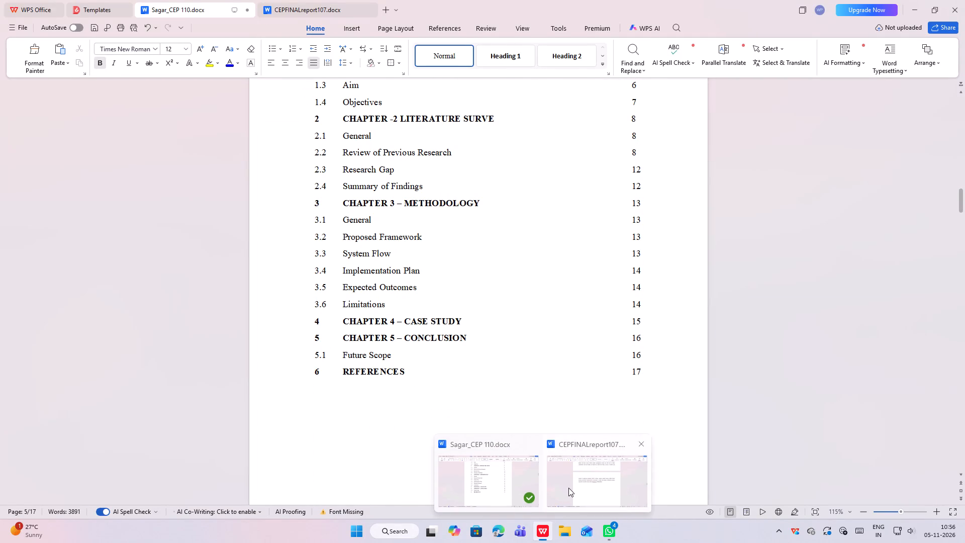
left_click(568, 488)
scroll(506, 385, "up", 20)
scroll(506, 385, "up", 12)
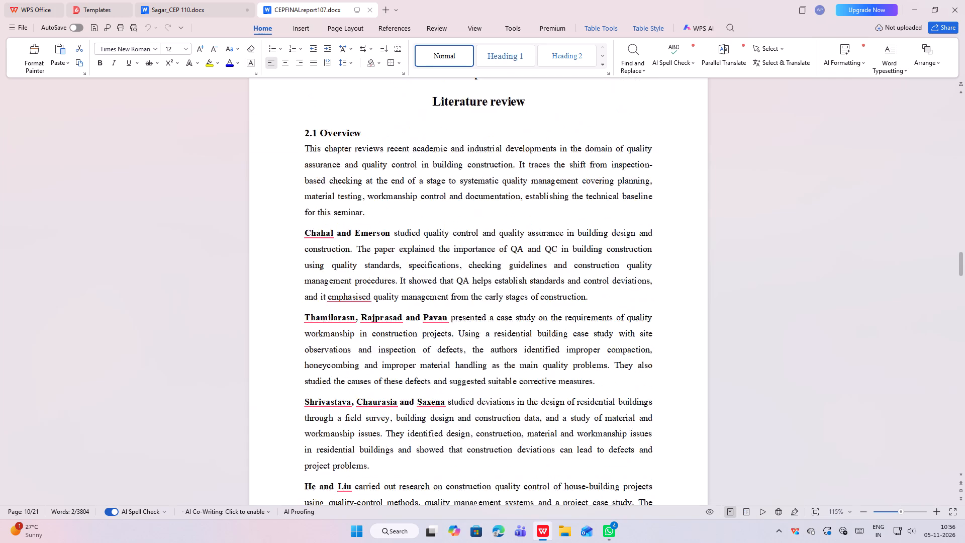
scroll(508, 385, "up", 20)
scroll(508, 385, "up", 20)
scroll(508, 385, "up", 13)
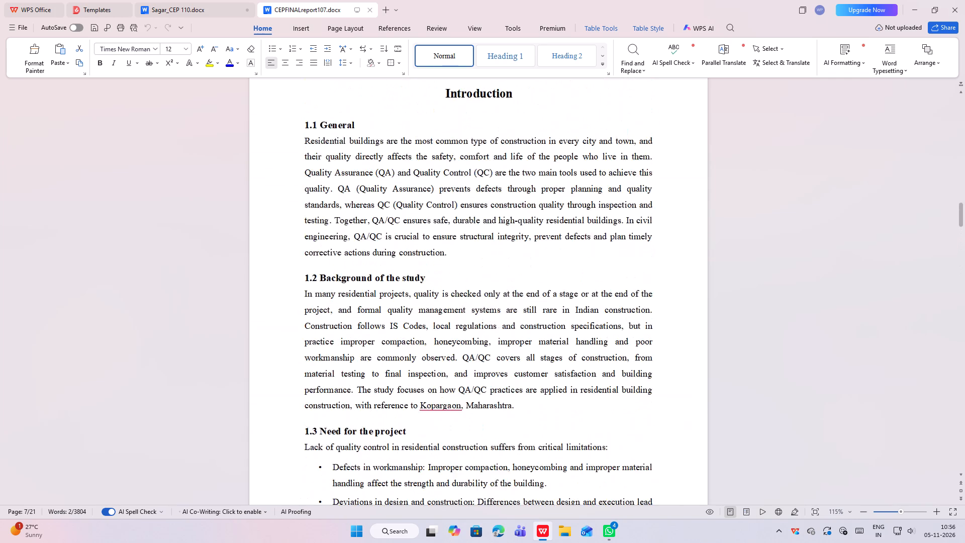
scroll(508, 385, "up", 20)
scroll(508, 385, "up", 9)
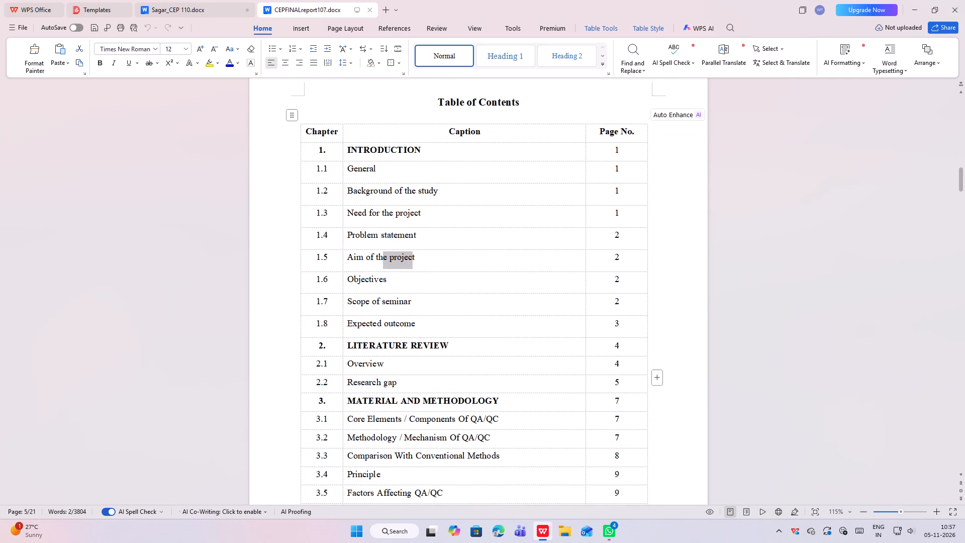
scroll(511, 196, "down", 2)
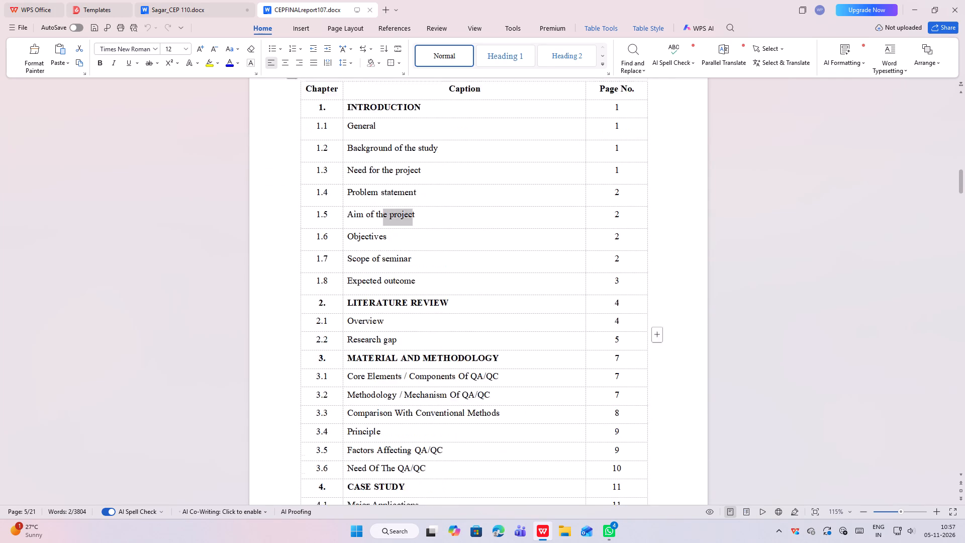
scroll(511, 196, "down", 2)
scroll(511, 196, "up", 15)
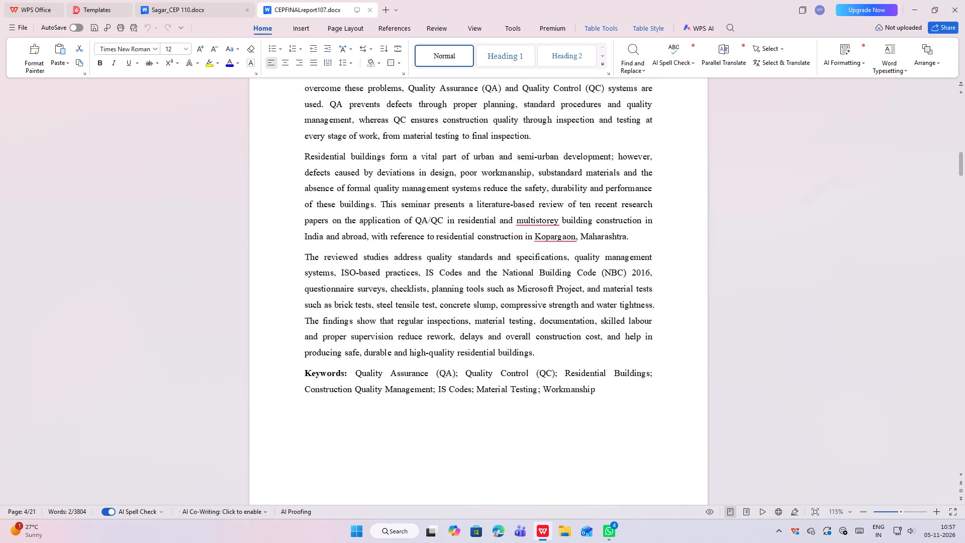
scroll(511, 196, "up", 8)
scroll(511, 196, "up", 17)
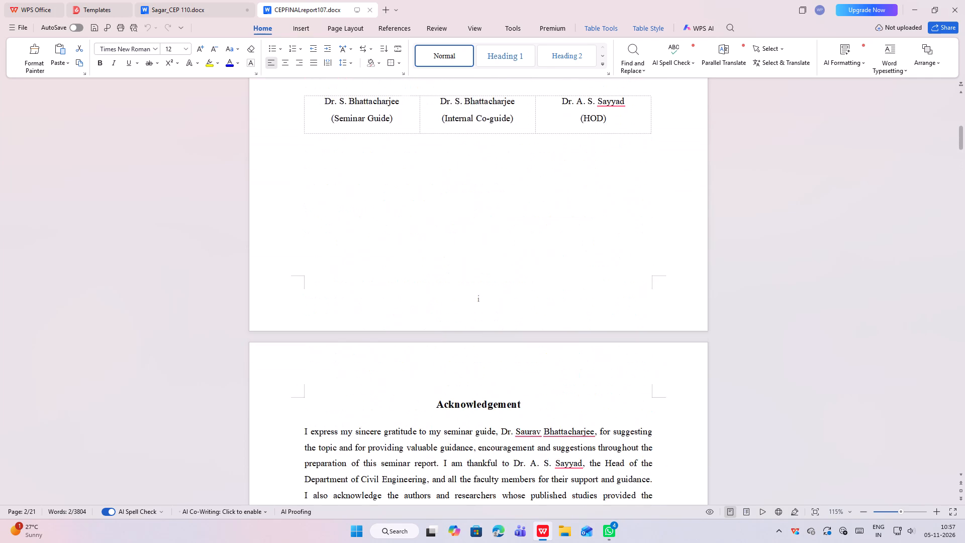
scroll(511, 196, "up", 14)
scroll(508, 198, "down", 2)
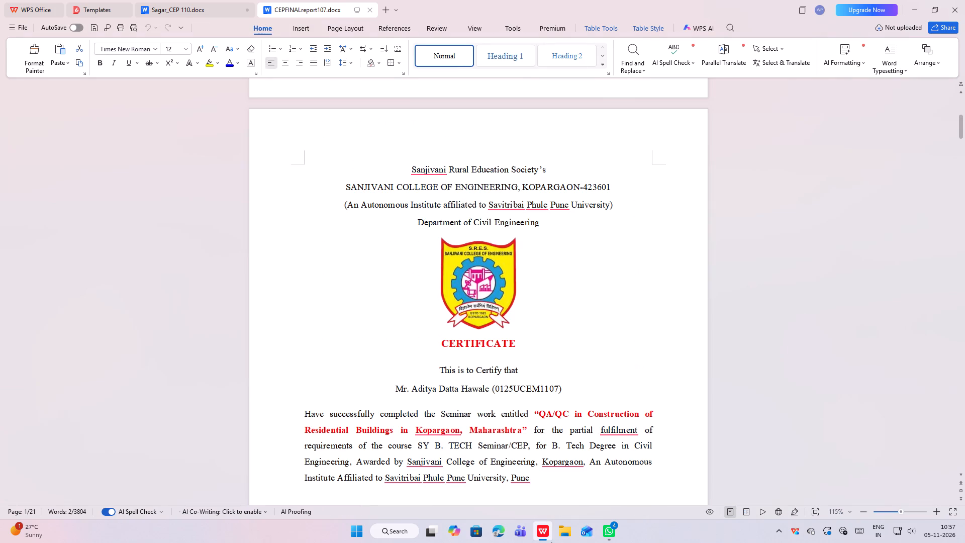
Compare the cover and certificate pages of Sagar_CEP 110 with the certificate page and signature block in CEPFINALreport107.
left_click(521, 501)
scroll(491, 399, "up", 20)
scroll(491, 399, "up", 4)
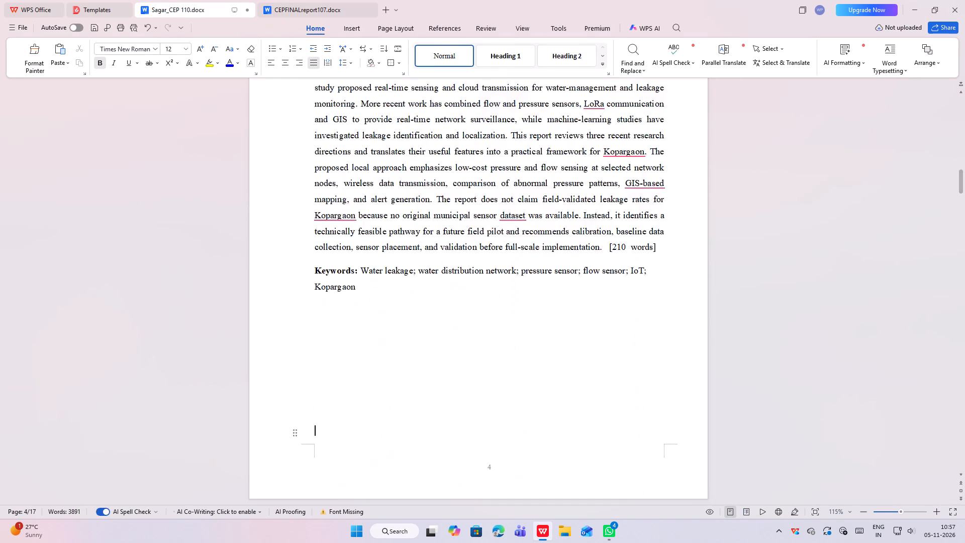
scroll(448, 418, "up", 20)
scroll(448, 418, "up", 20)
scroll(448, 418, "up", 20)
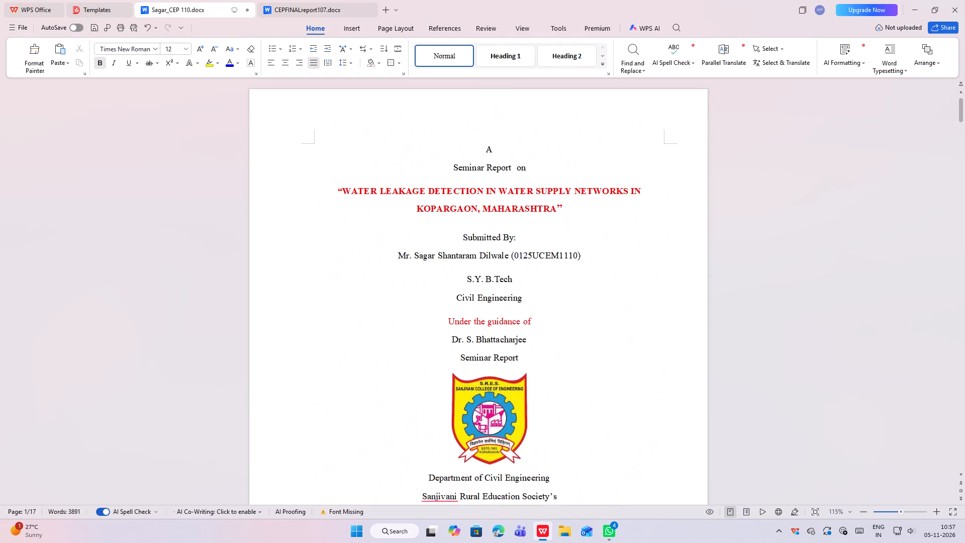
scroll(448, 418, "up", 7)
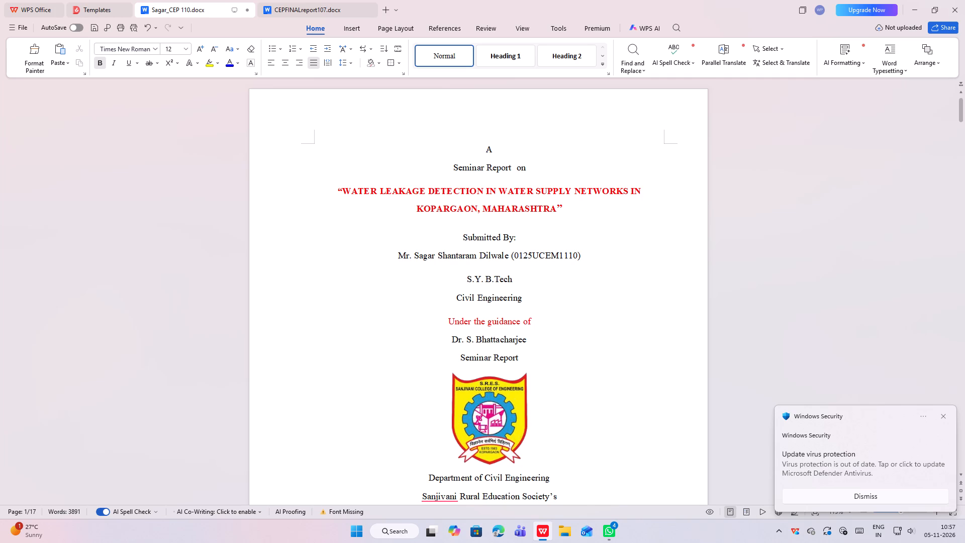
scroll(484, 359, "down", 15)
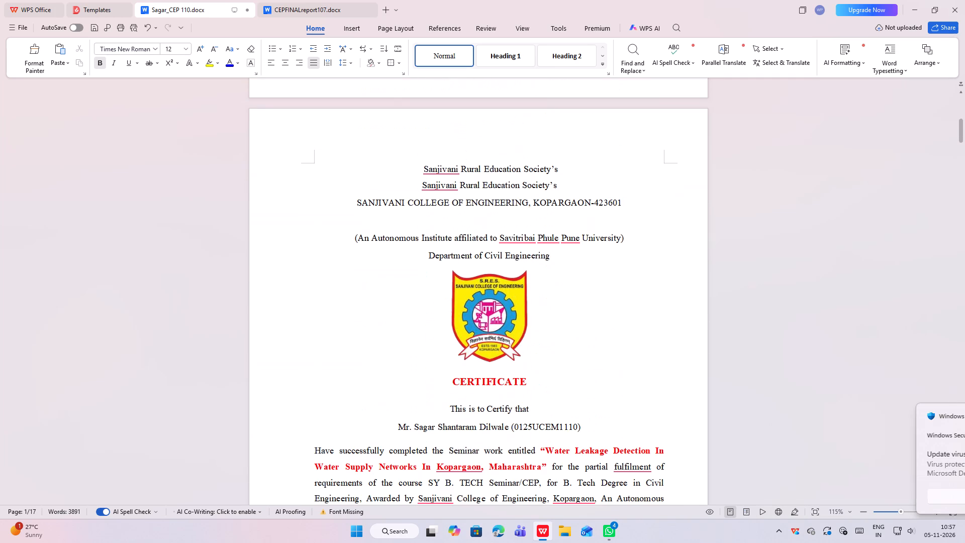
scroll(449, 295, "down", 6)
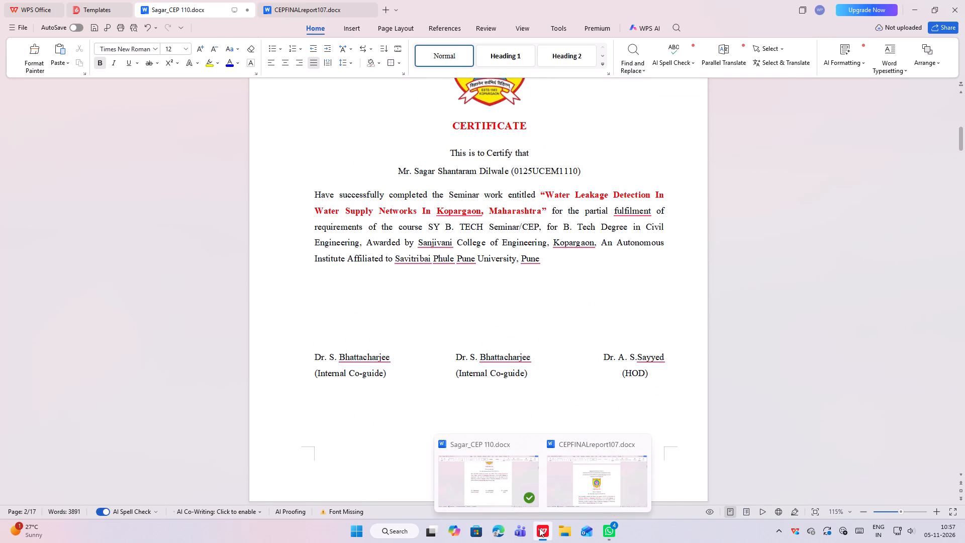
left_click(587, 480)
scroll(476, 268, "down", 5)
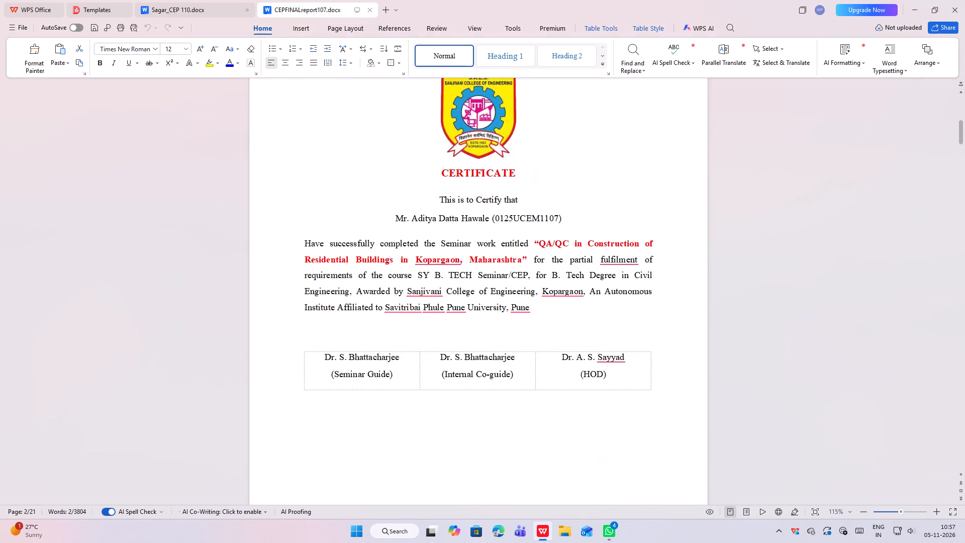
scroll(476, 268, "down", 6)
scroll(476, 268, "up", 4)
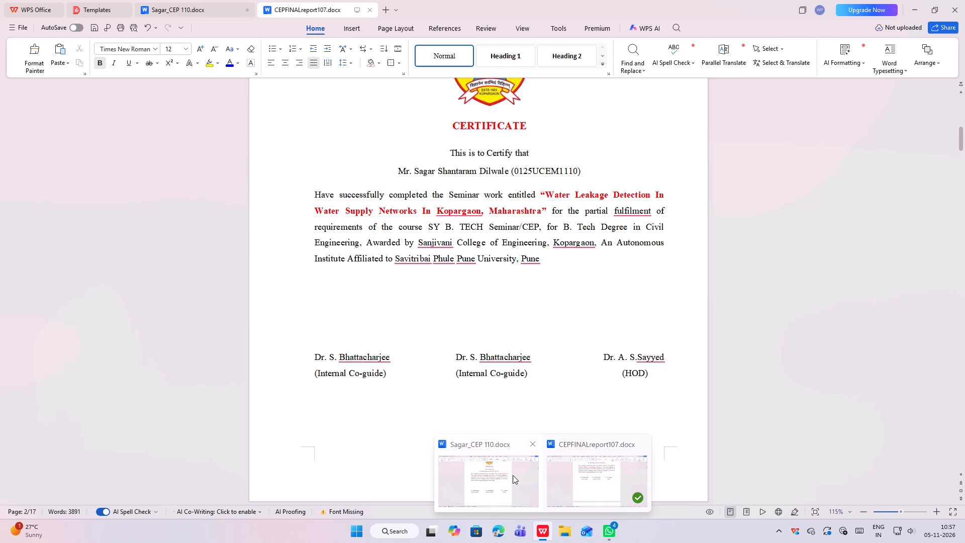
Return to Sagar_CEP 110 and recheck its cover page and the start of the certificate page.
left_click(512, 475)
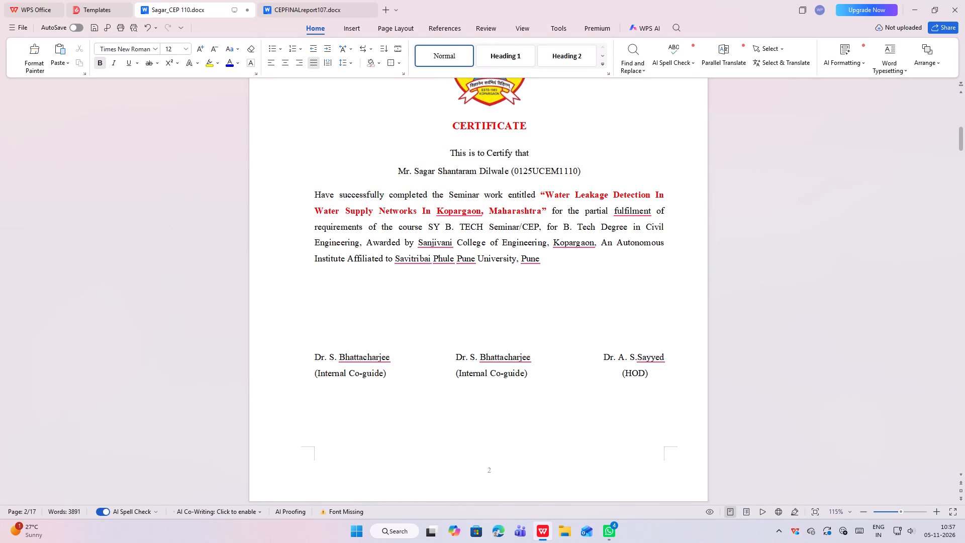
scroll(395, 246, "down", 3)
scroll(395, 246, "up", 20)
scroll(395, 246, "up", 4)
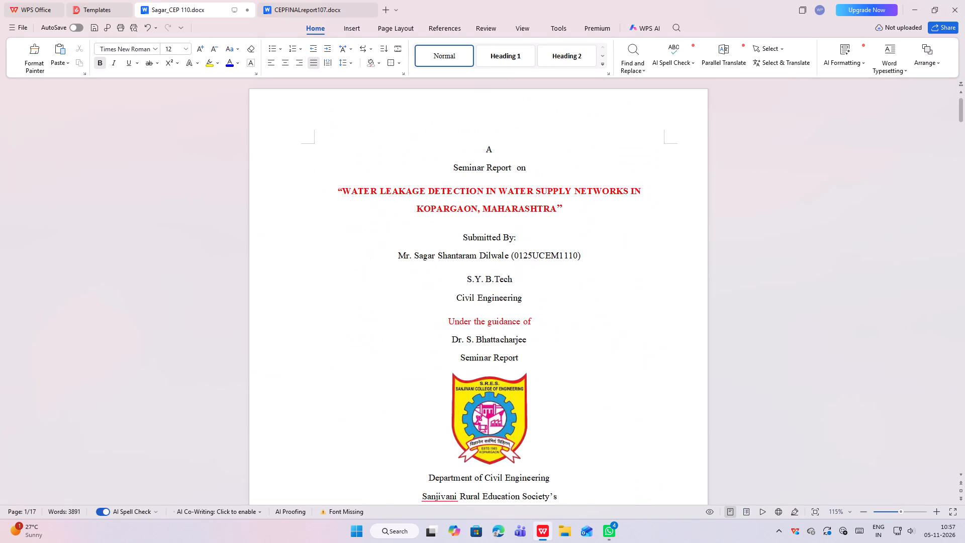
scroll(395, 246, "up", 6)
scroll(477, 295, "down", 8)
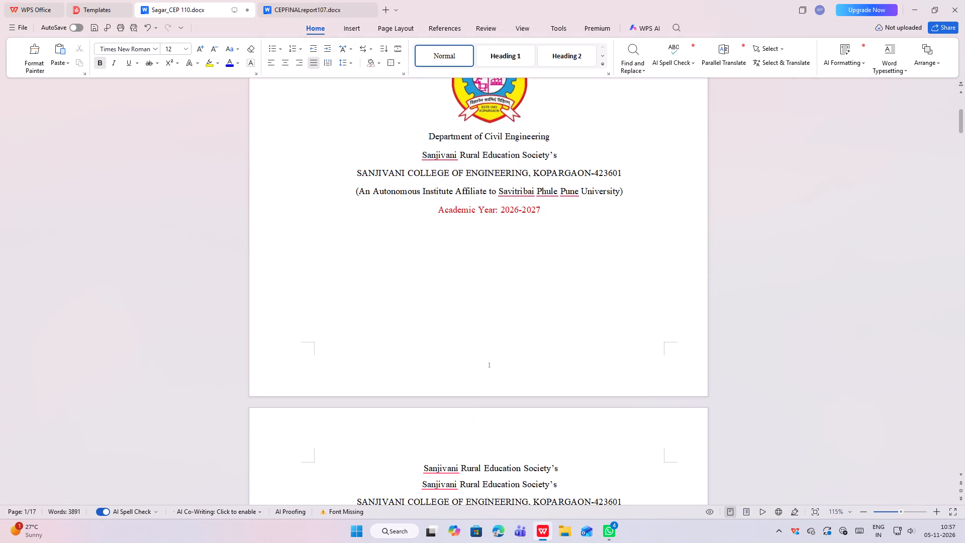
scroll(483, 291, "down", 2)
scroll(537, 216, "up", 6)
Change the middle letter of the department head's designation in the certificate signature block to lowercase, making it "(HoD)".
scroll(538, 216, "down", 13)
scroll(538, 308, "down", 6)
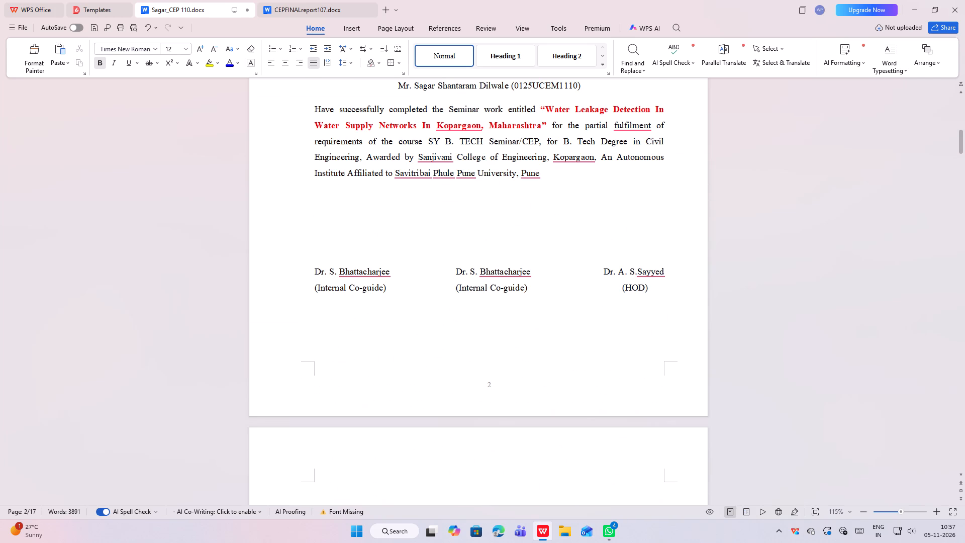
left_click(634, 289)
key("Right")
key("BackSpace")
key("o")
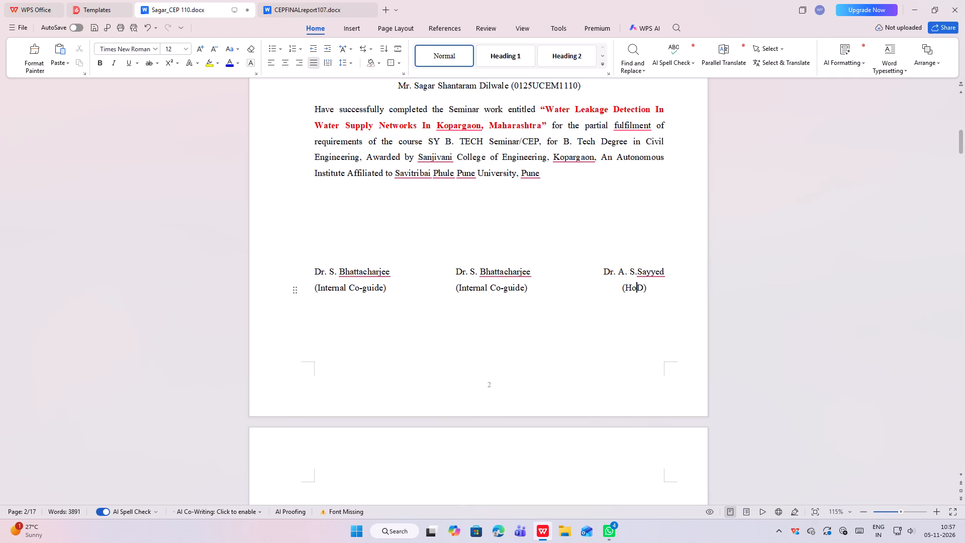
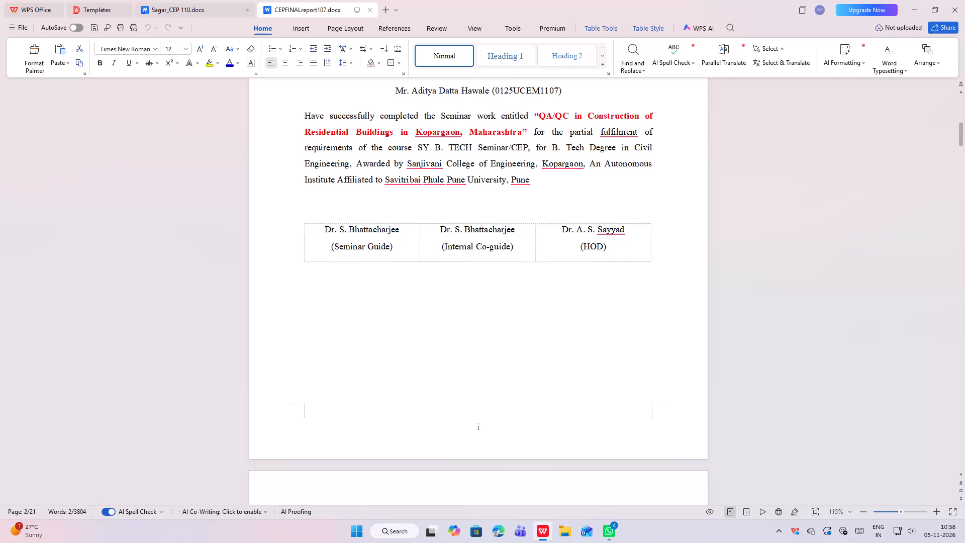
Examine the certificate page of CEPFINALreport107, especially the guide, co-guide and department head entries in its signature table.
scroll(480, 303, "up", 10)
scroll(480, 304, "down", 3)
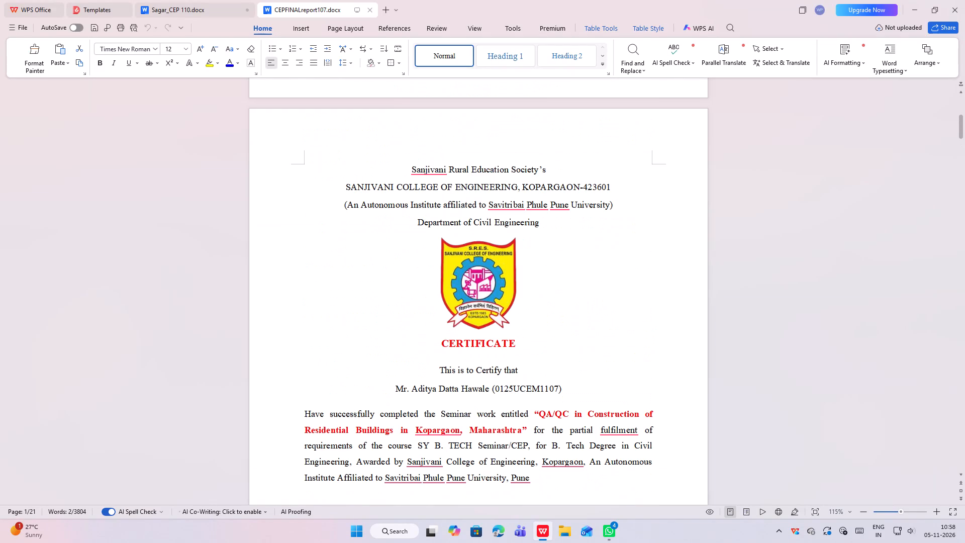
scroll(481, 309, "down", 6)
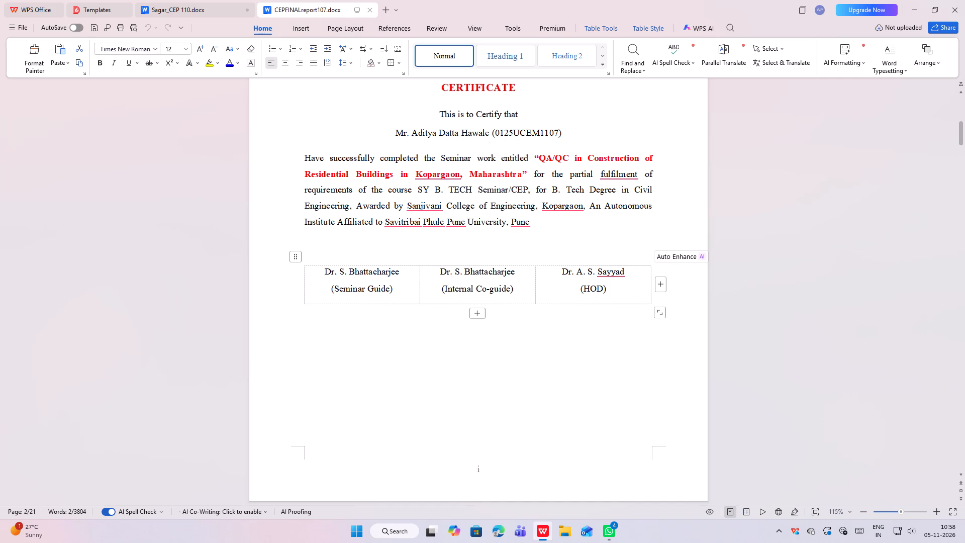
left_click_drag(511, 290, 438, 279)
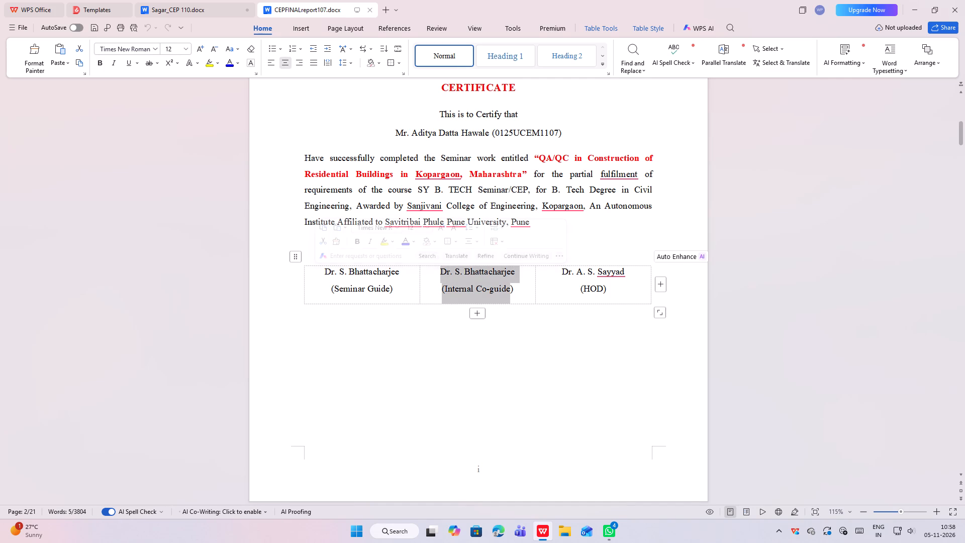
left_click(492, 345)
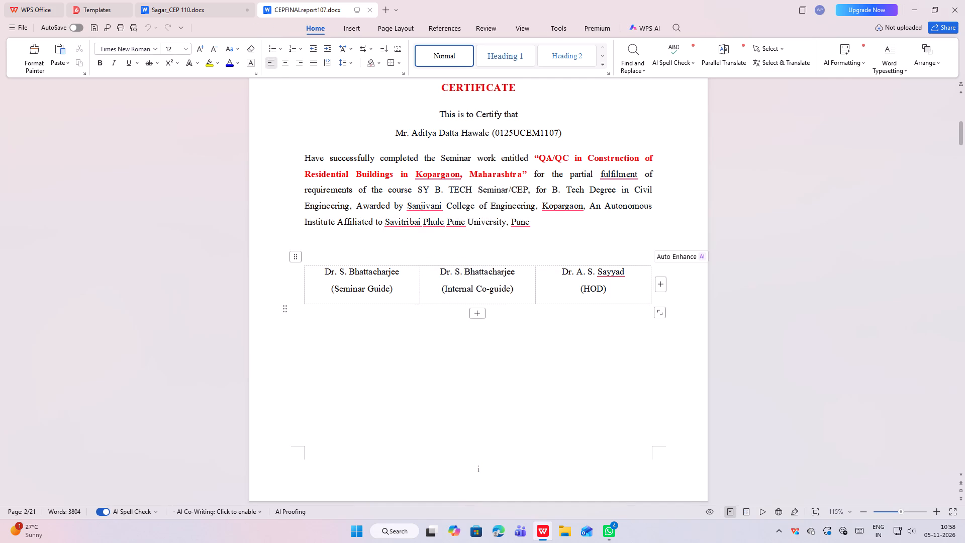
Switch to Sagar_CEP 110 and compare its cover page with the header and signature block of its certificate page.
left_click(481, 488)
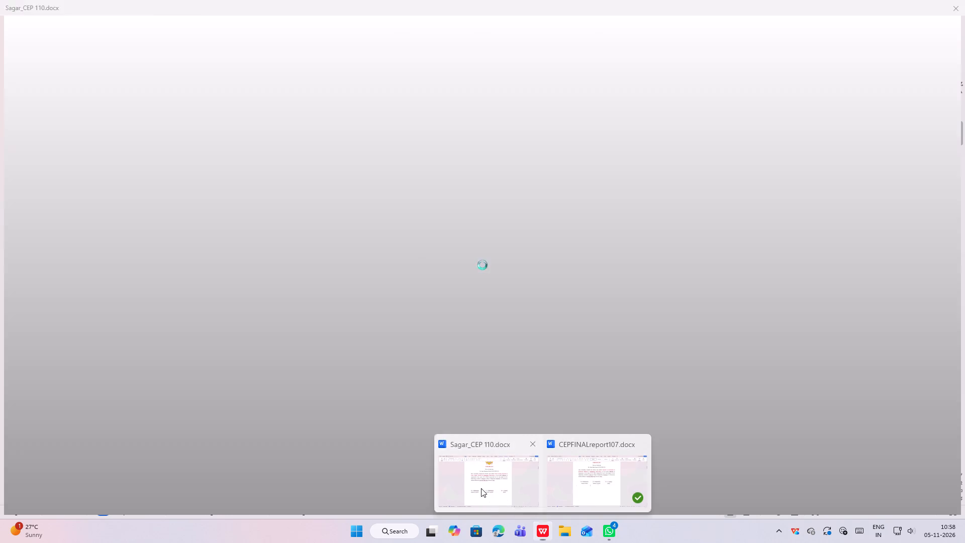
scroll(448, 359, "up", 2)
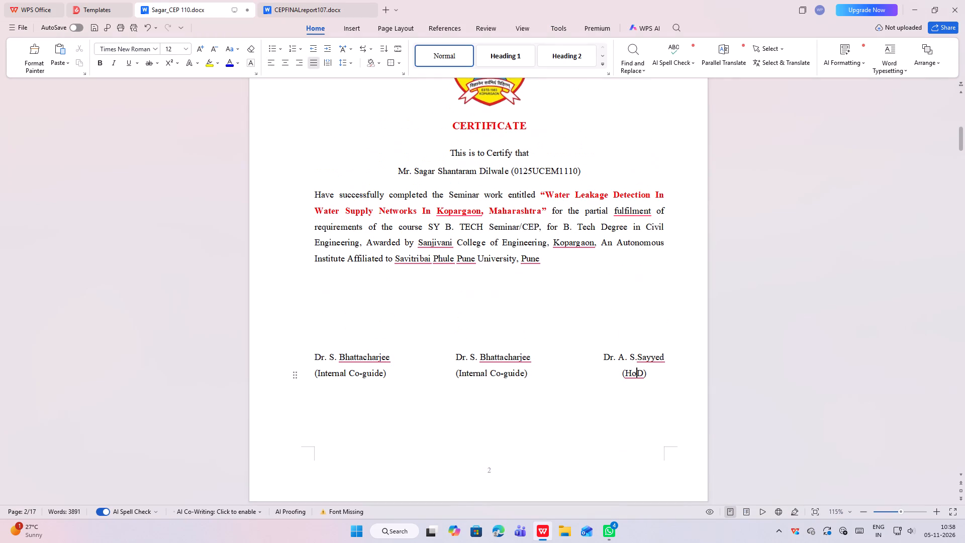
scroll(496, 368, "up", 5)
scroll(500, 377, "down", 4)
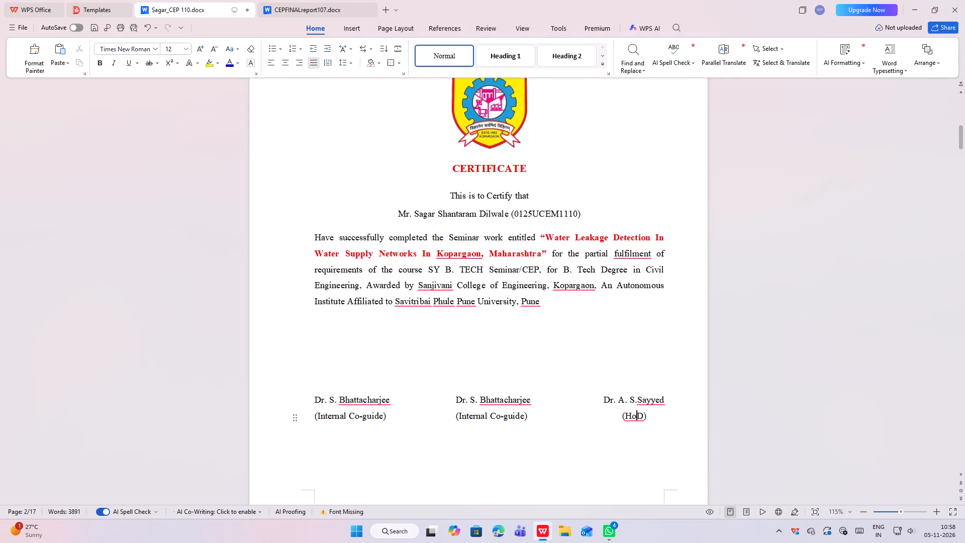
scroll(498, 398, "up", 17)
scroll(497, 393, "up", 7)
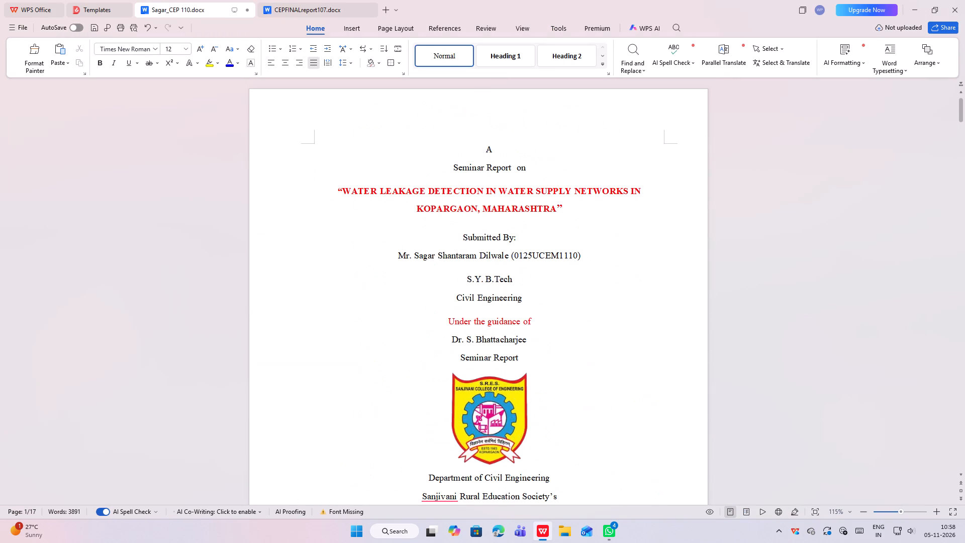
scroll(497, 393, "down", 4)
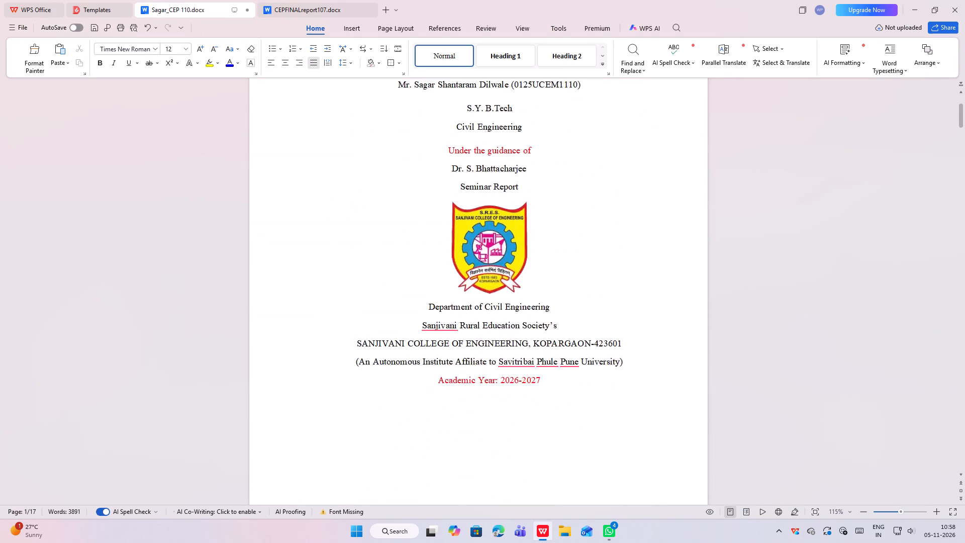
scroll(497, 393, "down", 7)
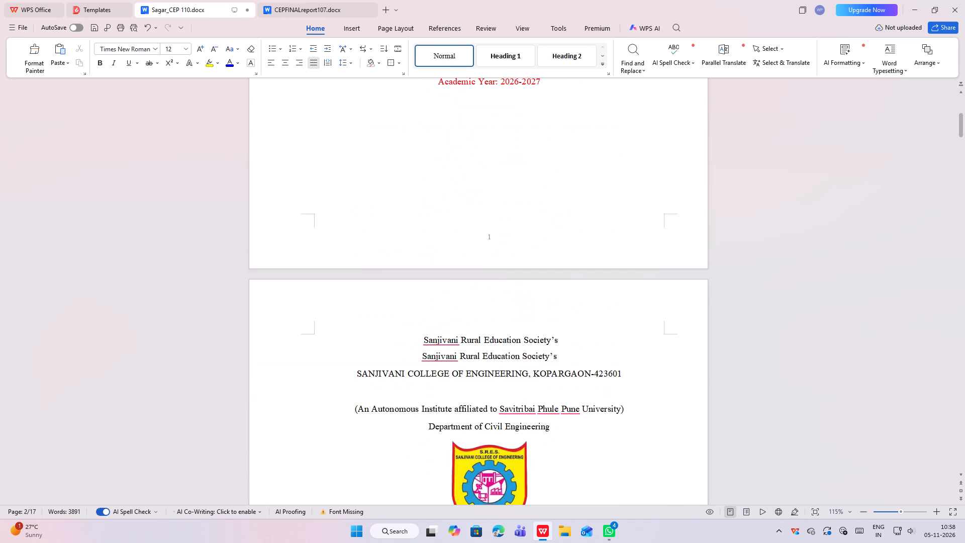
scroll(498, 390, "down", 5)
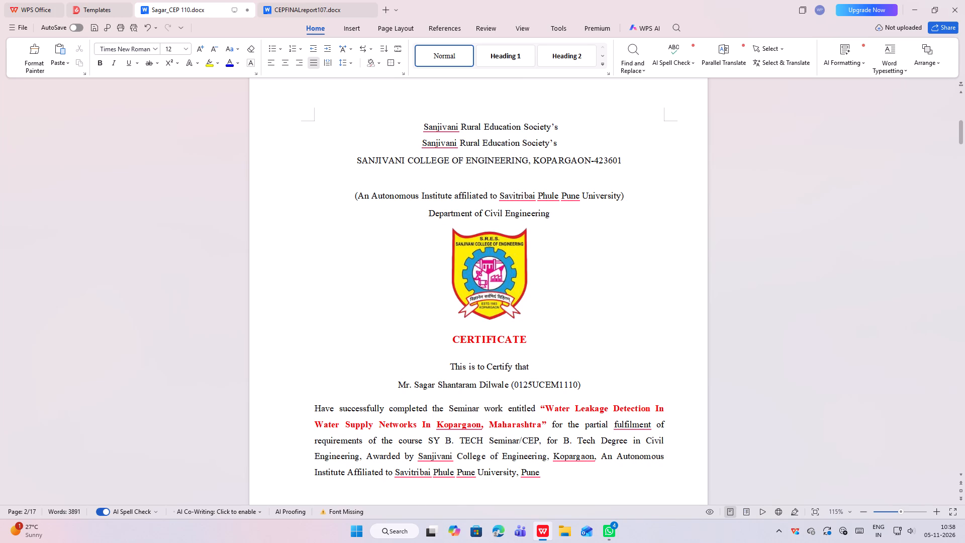
scroll(494, 362, "up", 14)
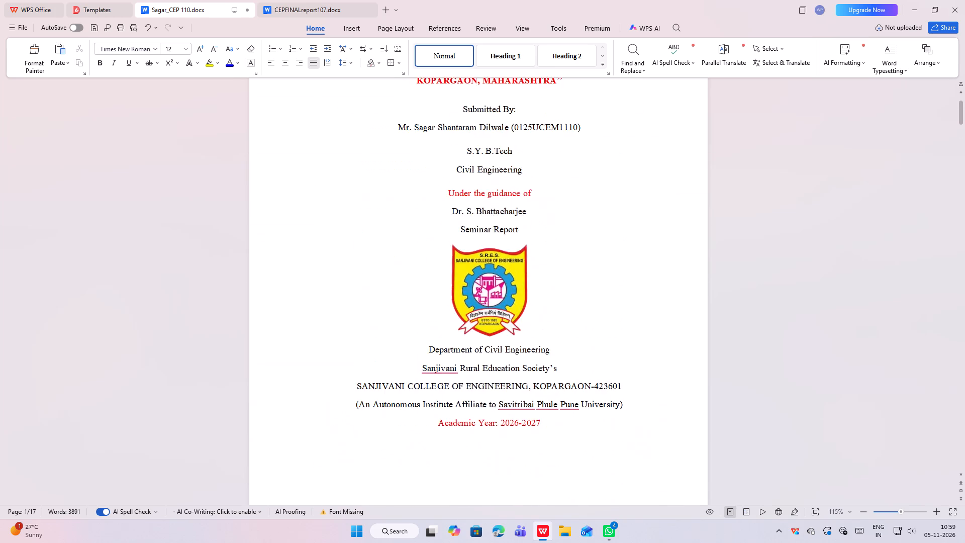
scroll(494, 362, "up", 5)
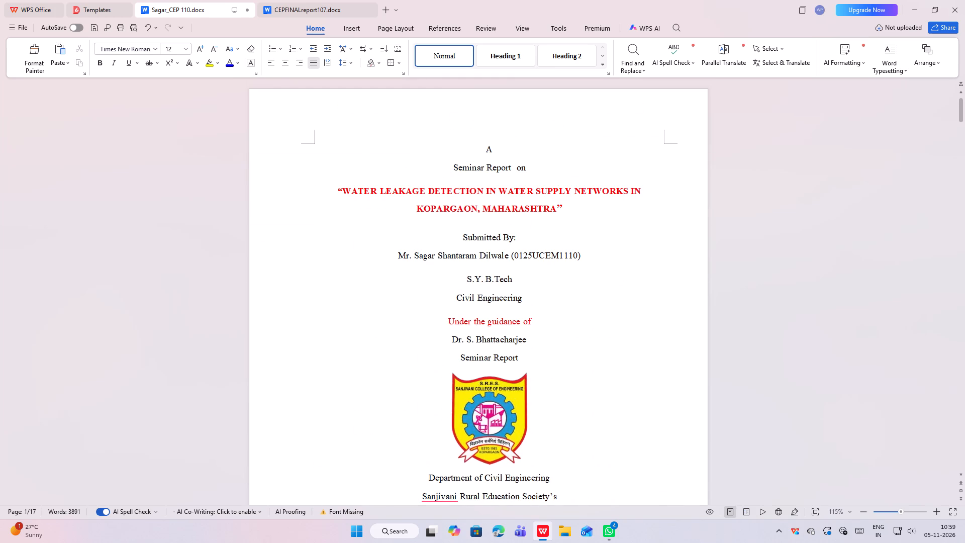
left_click_drag(478, 149, 487, 160)
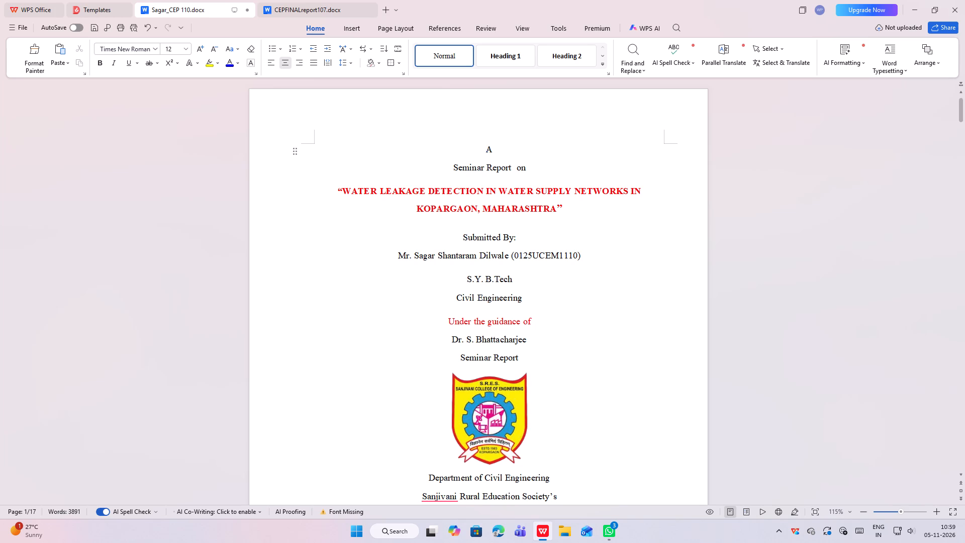
Check the certificate signature block, acknowledgement, abstract and keywords of Sagar_CEP 110, and return to the cover page.
scroll(486, 307, "down", 12)
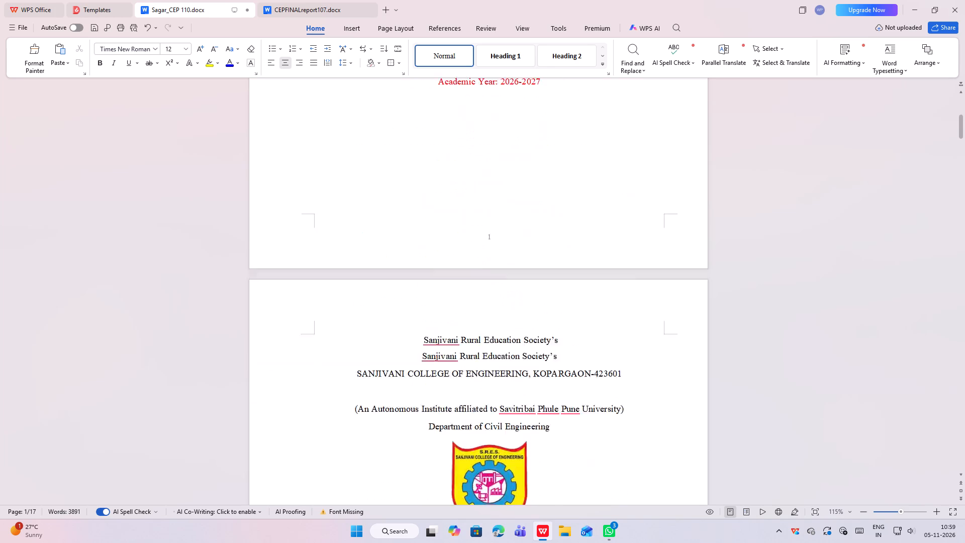
scroll(486, 314, "down", 9)
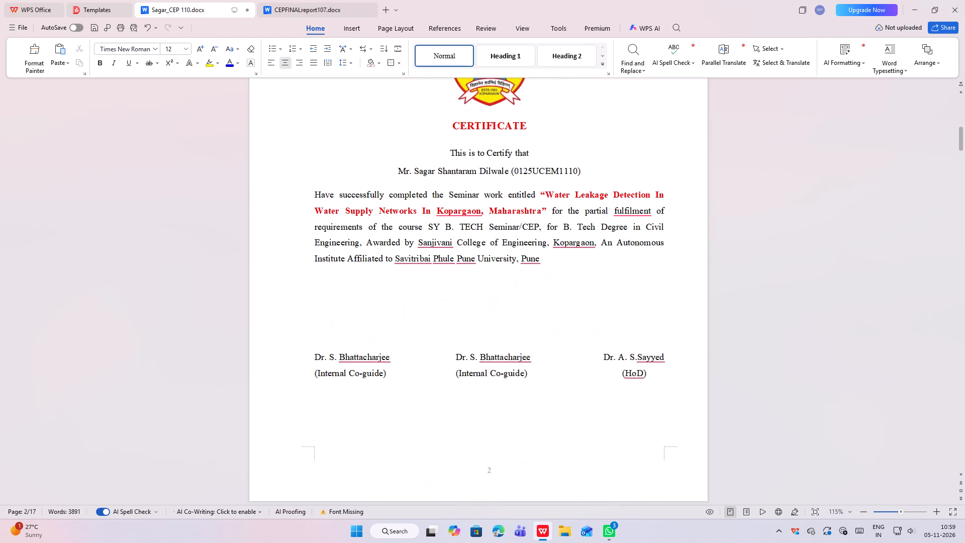
left_click(526, 364)
left_click(552, 340)
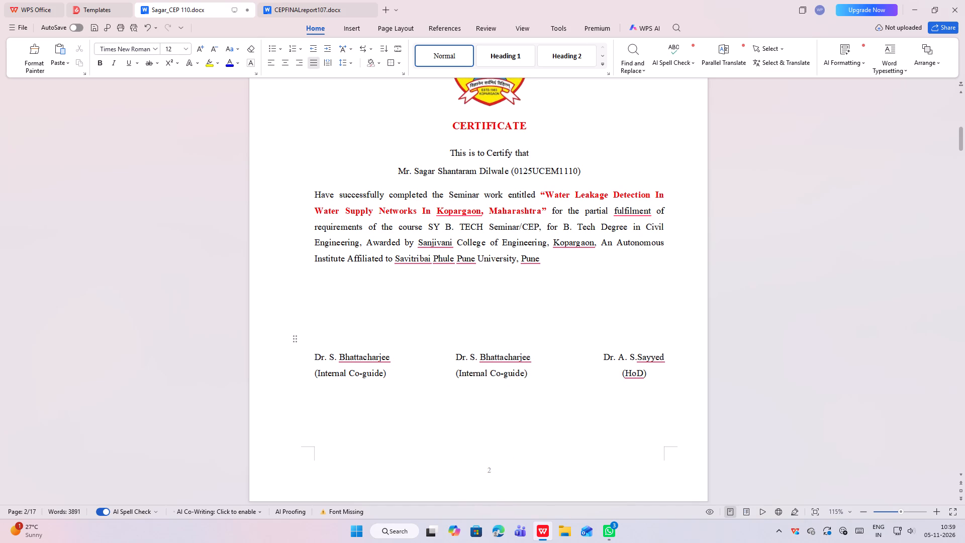
scroll(303, 344, "down", 4)
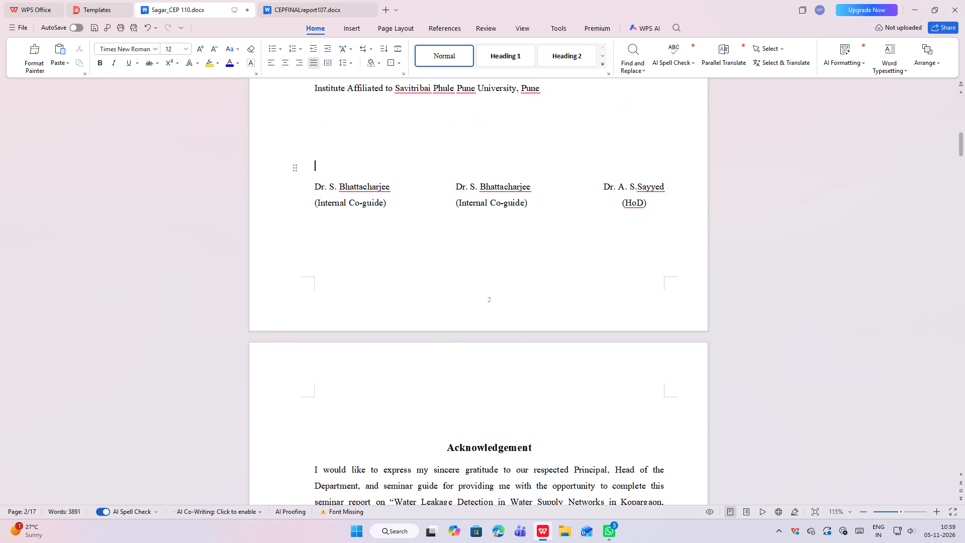
scroll(336, 344, "down", 5)
scroll(422, 348, "down", 9)
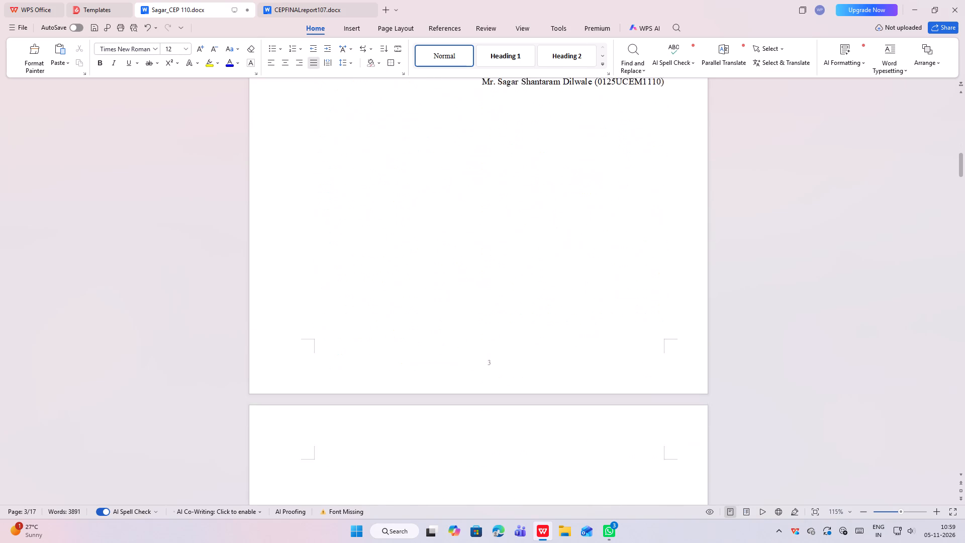
scroll(426, 348, "down", 15)
scroll(426, 348, "up", 5)
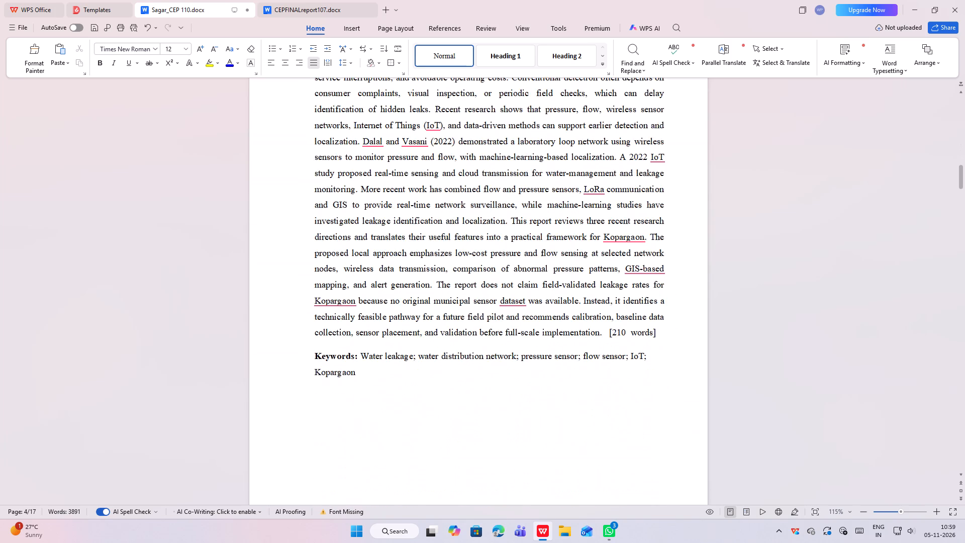
scroll(426, 348, "up", 20)
scroll(426, 348, "up", 20)
scroll(426, 348, "up", 9)
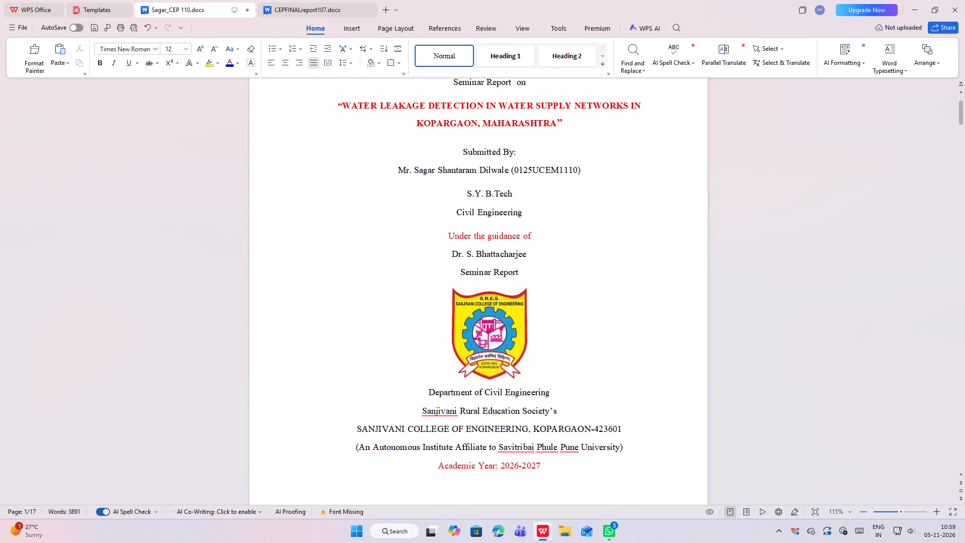
scroll(440, 349, "up", 5)
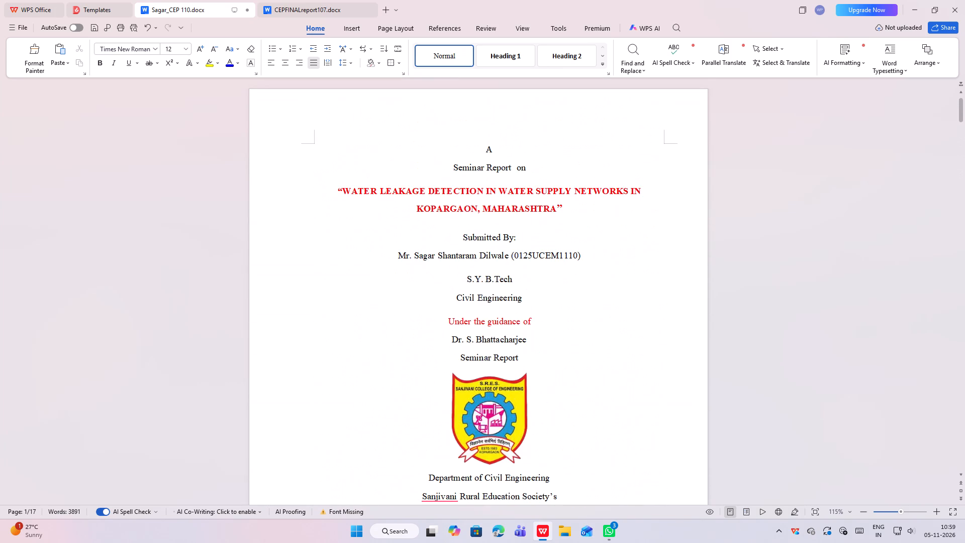
scroll(440, 349, "up", 4)
Review the front matter of Sagar_CEP 110 from the cover page through the abstract and keywords to the table of contents.
scroll(440, 349, "down", 11)
scroll(459, 367, "down", 13)
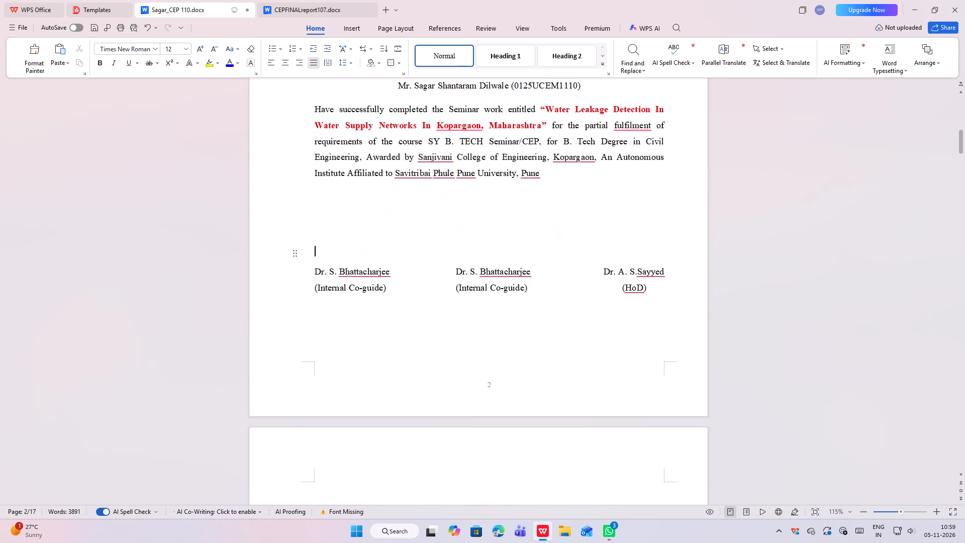
scroll(465, 369, "down", 10)
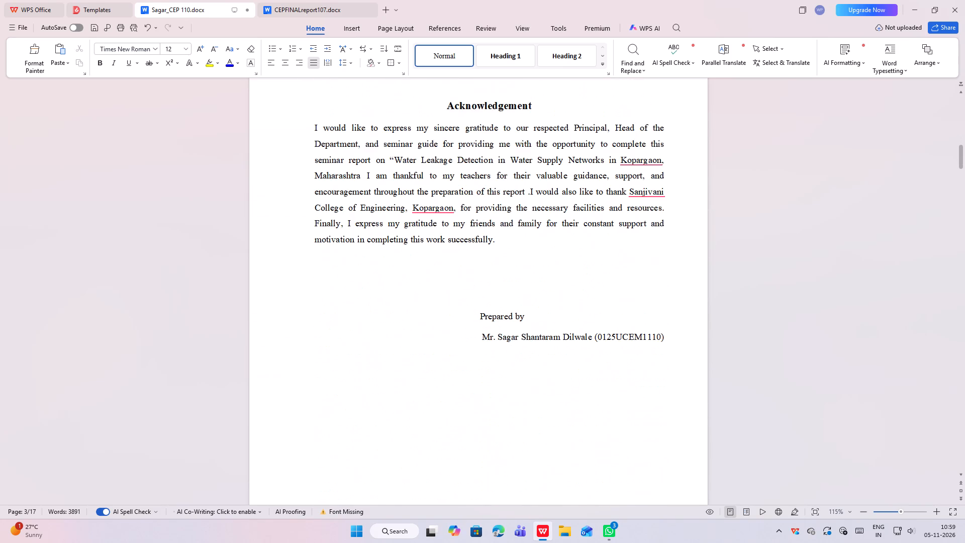
scroll(465, 369, "down", 12)
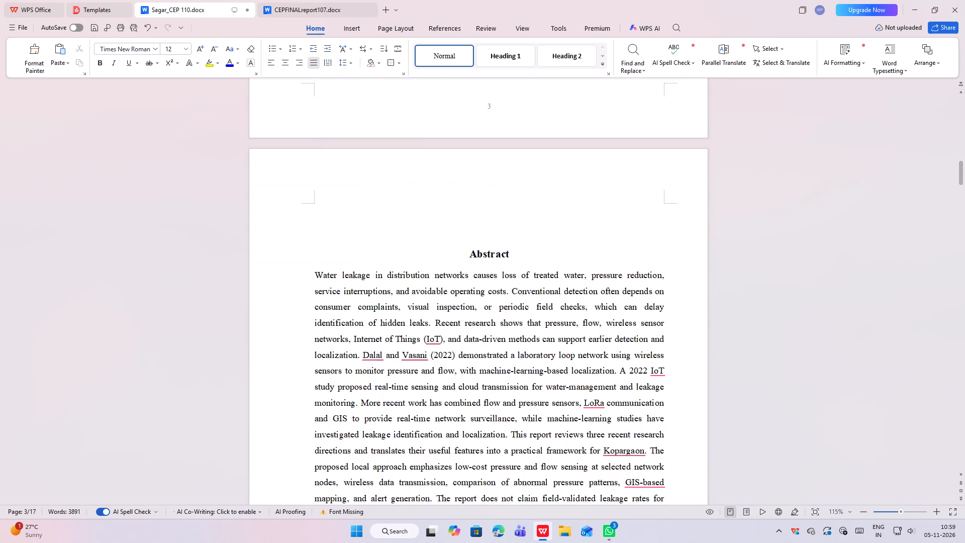
scroll(449, 317, "down", 3)
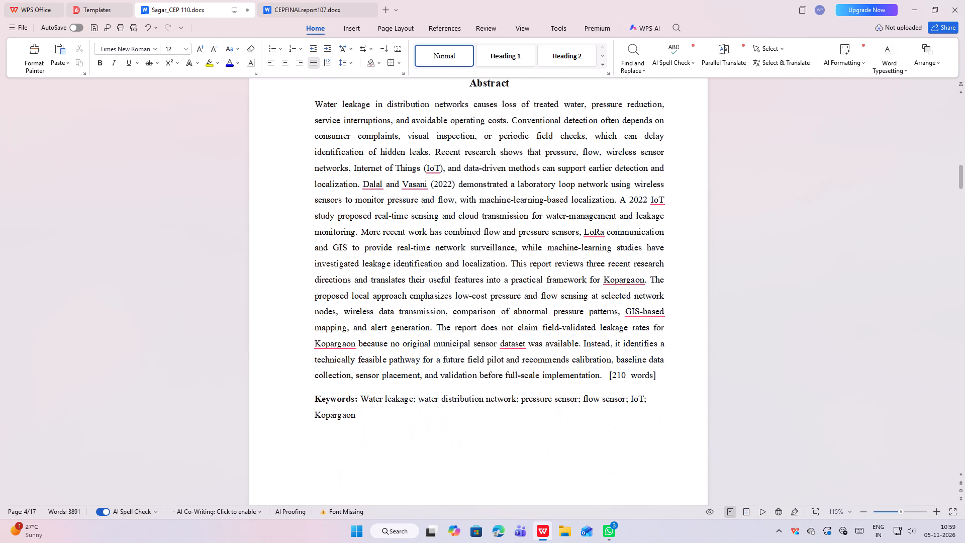
scroll(429, 279, "down", 1)
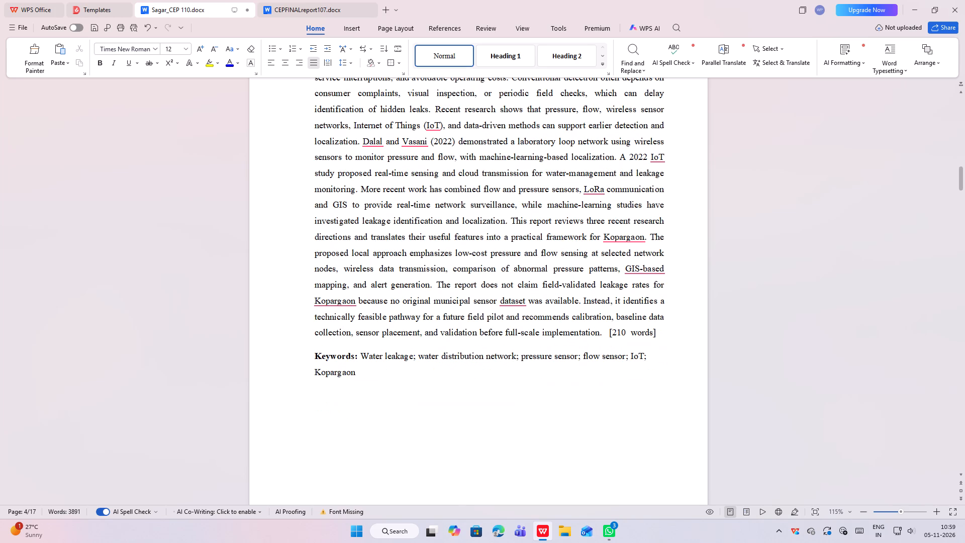
scroll(423, 299, "down", 3)
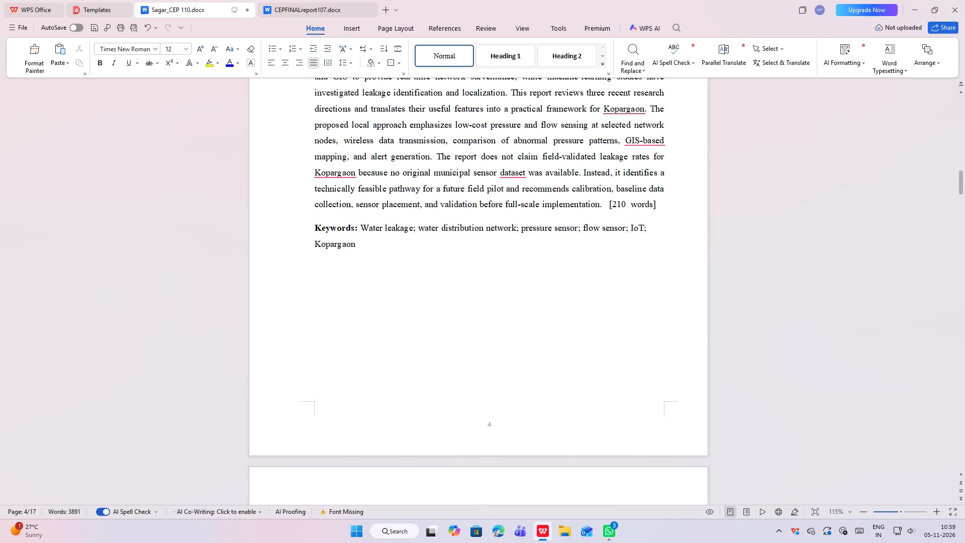
scroll(388, 275, "down", 12)
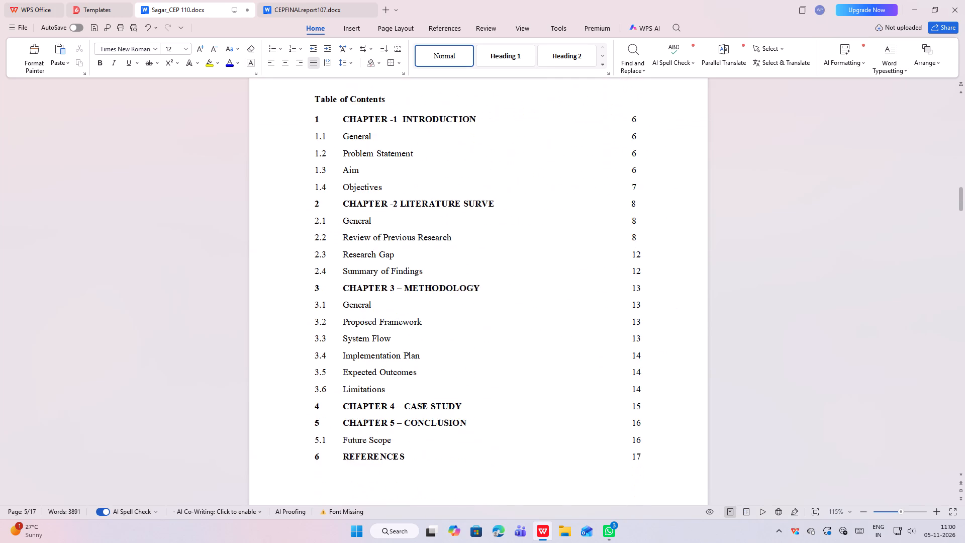
Review Chapter 1 Introduction of the report, from the General section and problem statement through the objectives.
scroll(384, 282, "down", 14)
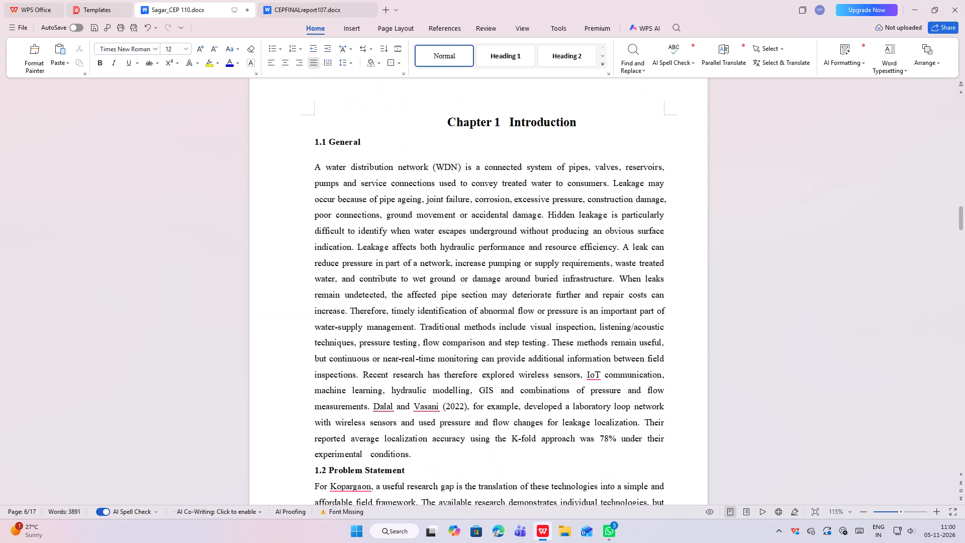
scroll(384, 284, "down", 19)
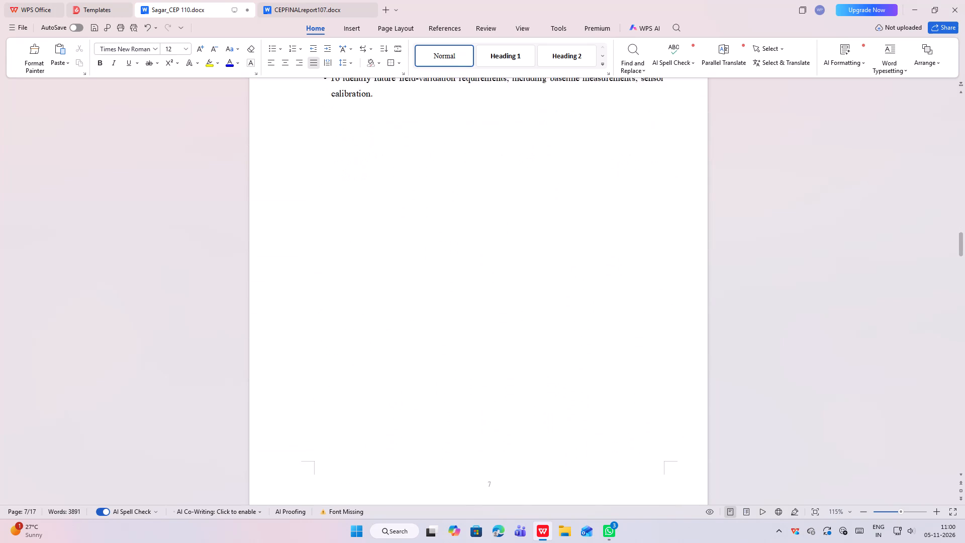
scroll(381, 293, "down", 12)
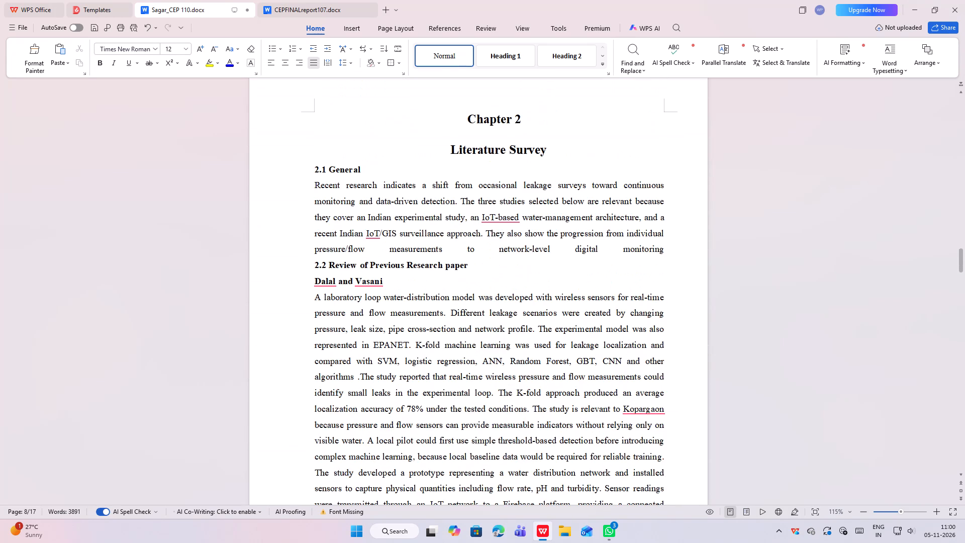
Review Chapter 2 Literature Survey, covering the individual research paper reviews, the research gap and the bulleted findings.
scroll(381, 293, "down", 10)
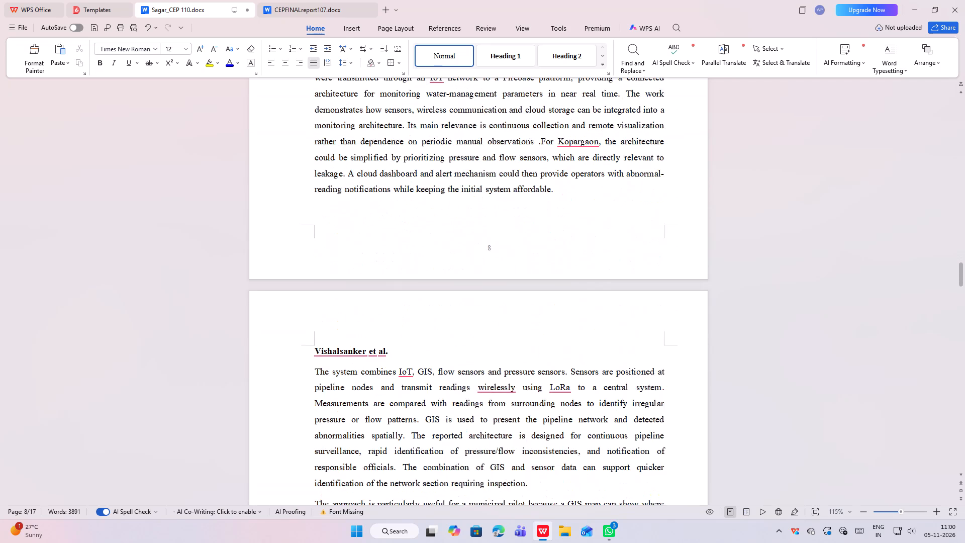
scroll(381, 293, "down", 16)
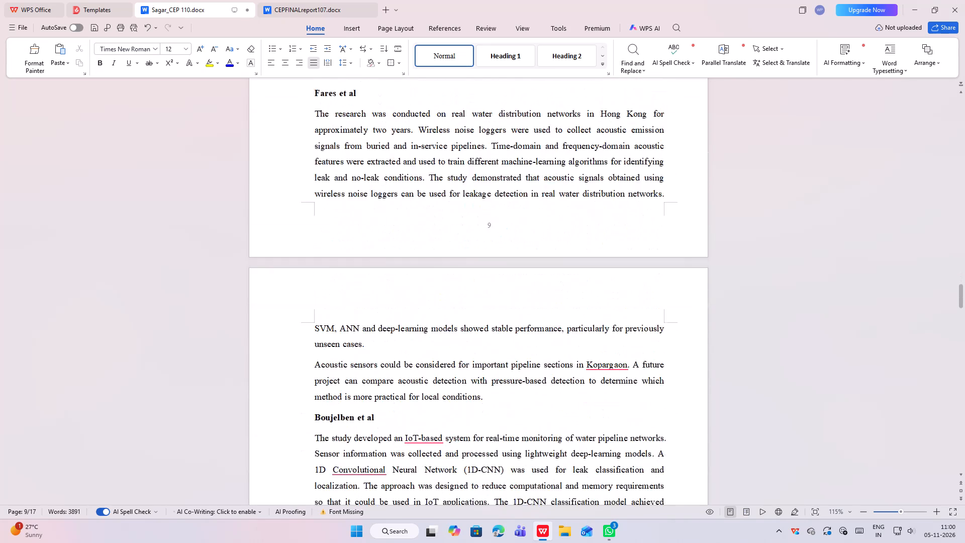
scroll(381, 293, "down", 16)
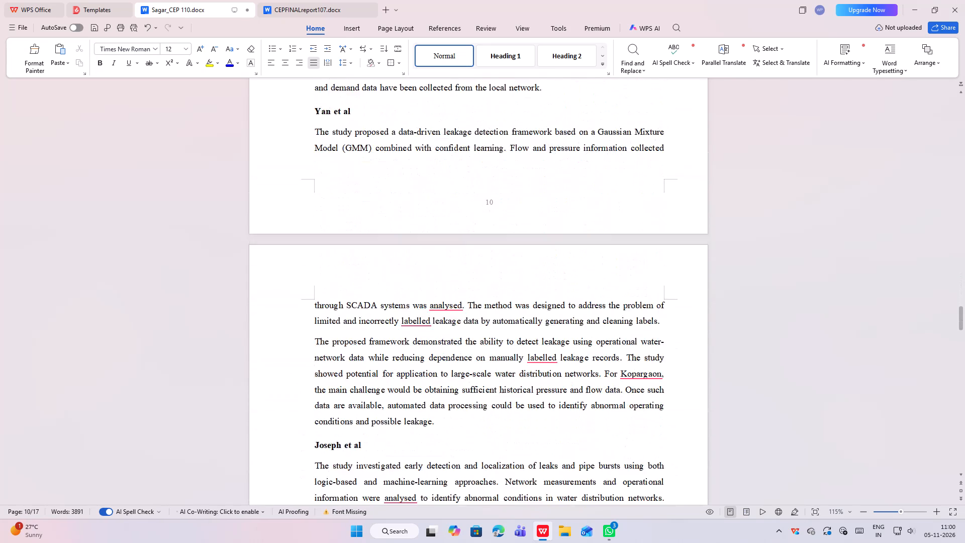
scroll(381, 293, "down", 12)
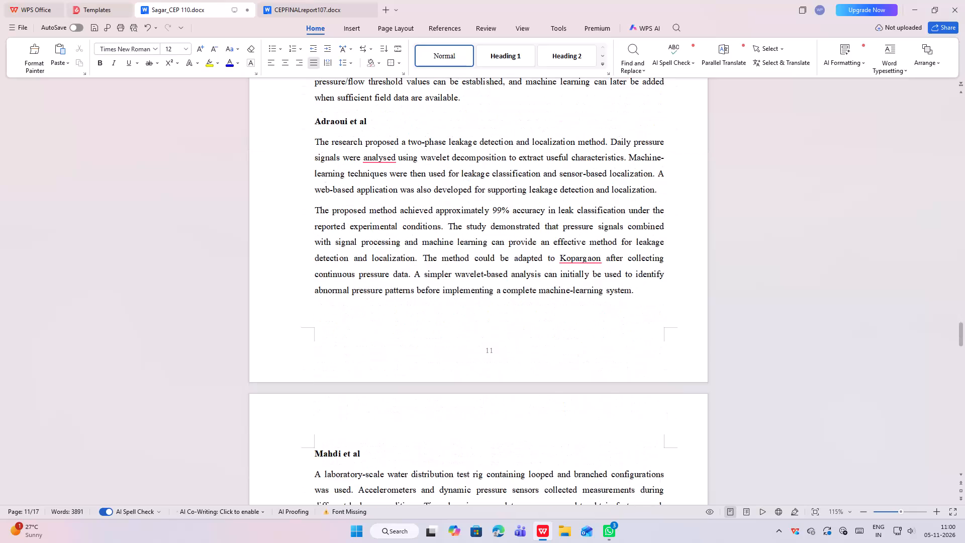
scroll(381, 293, "down", 15)
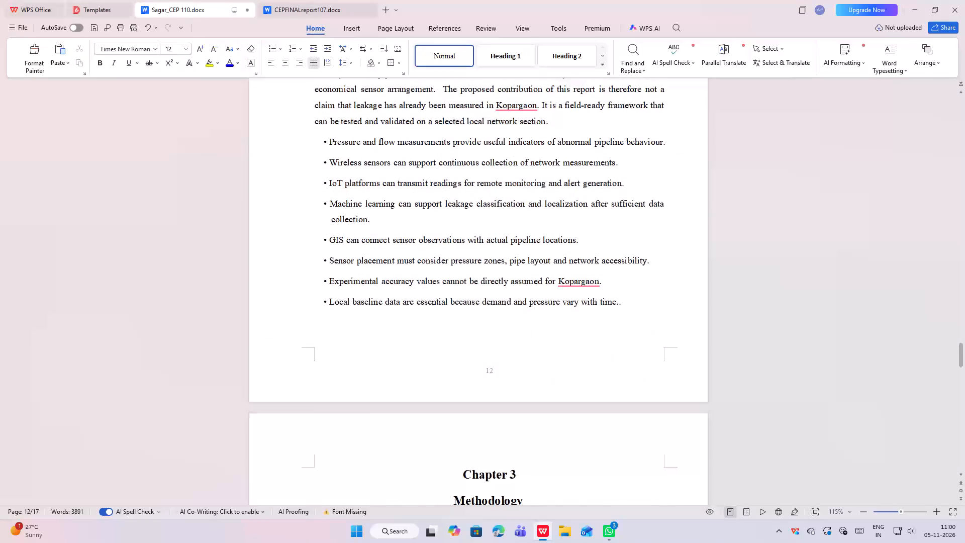
Review Chapter 3 Methodology, including the proposed framework, system flow, implementation plan table, expected outcomes and limitations.
scroll(381, 293, "down", 8)
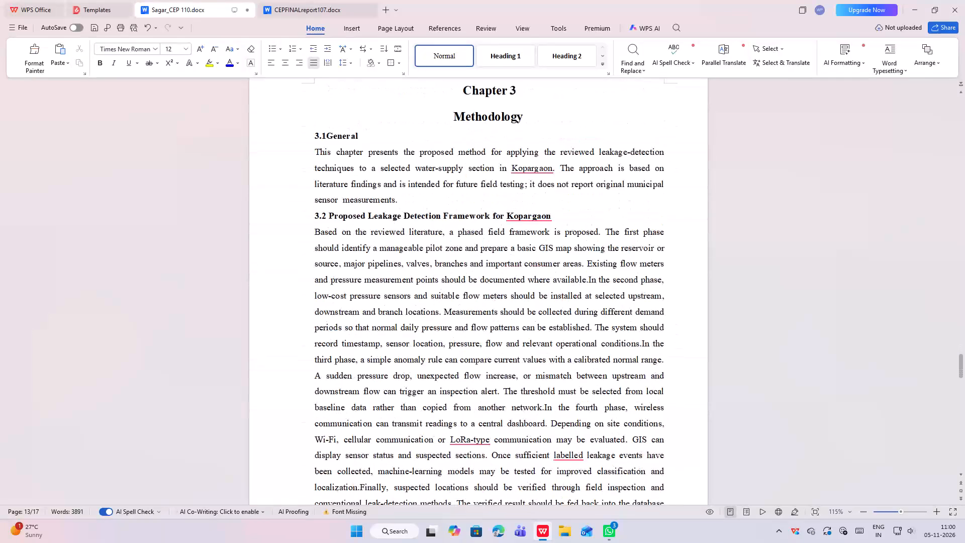
scroll(381, 293, "down", 3)
scroll(684, 396, "down", 2)
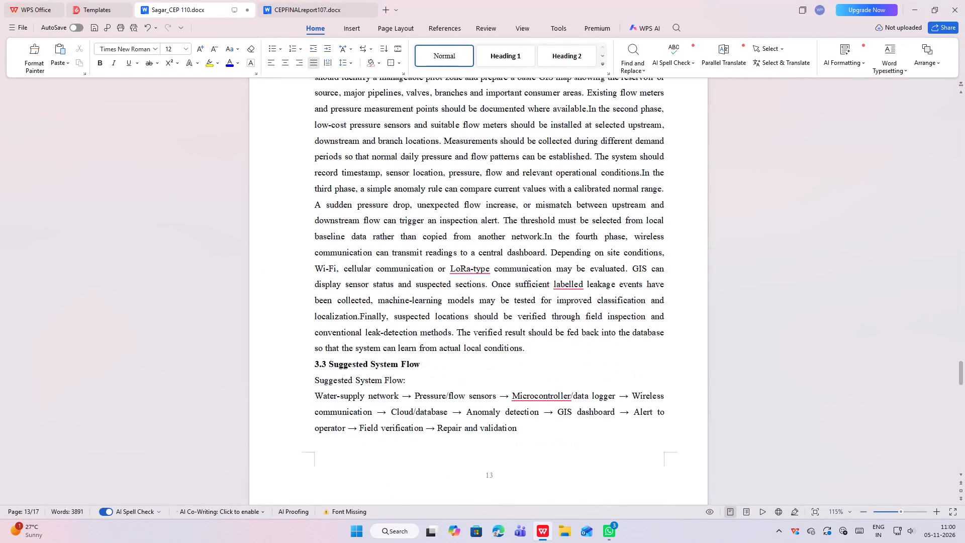
scroll(631, 379, "down", 11)
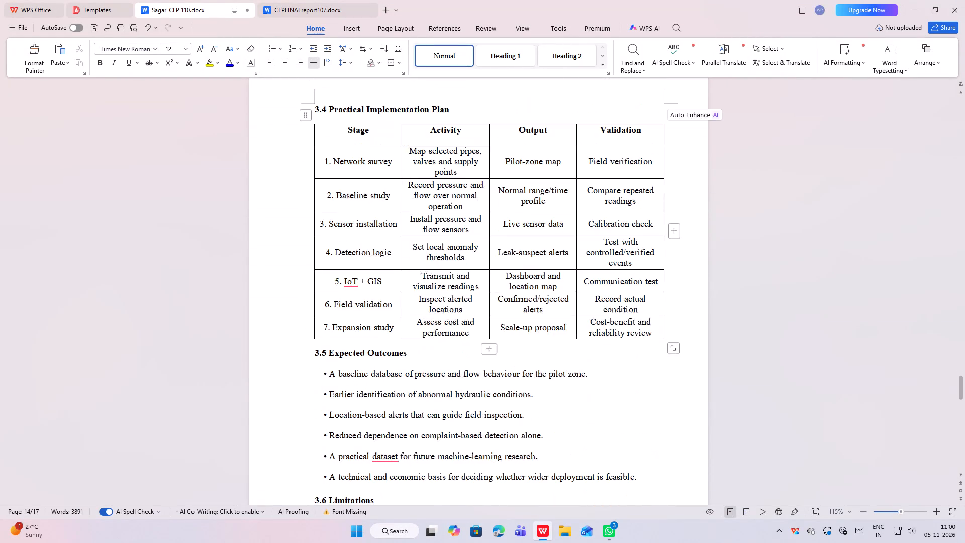
scroll(630, 379, "down", 12)
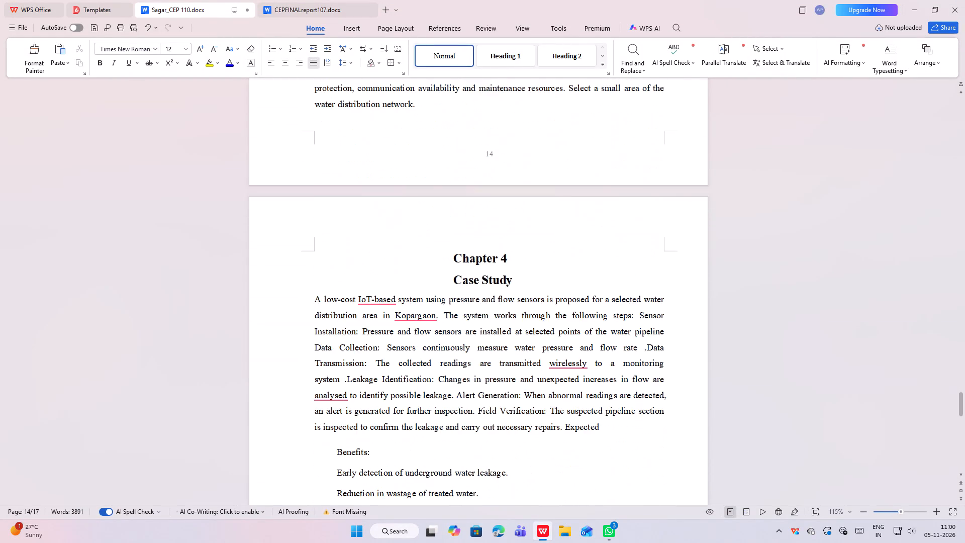
Check the Chapter 4 case study, Chapter 5 conclusions, future scope section and reference list.
scroll(606, 380, "down", 19)
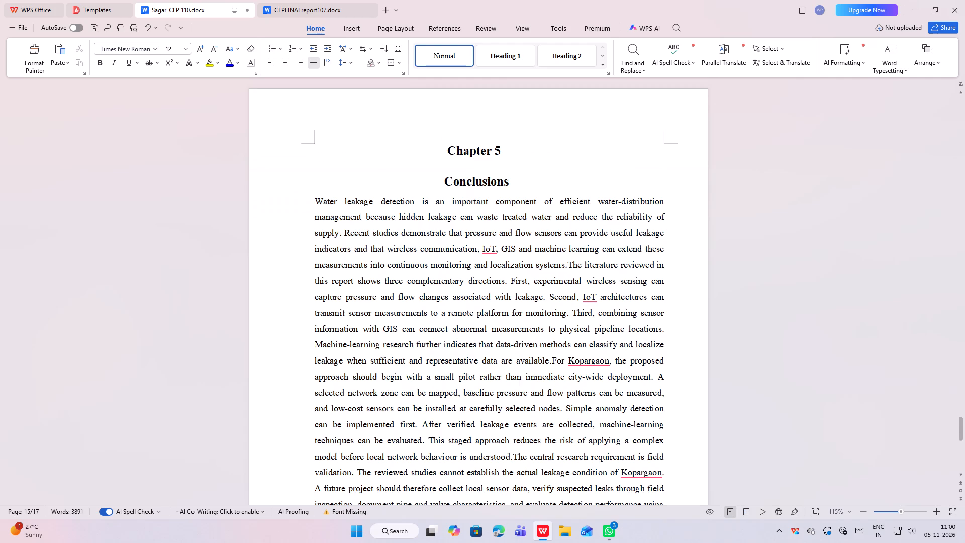
scroll(610, 371, "down", 19)
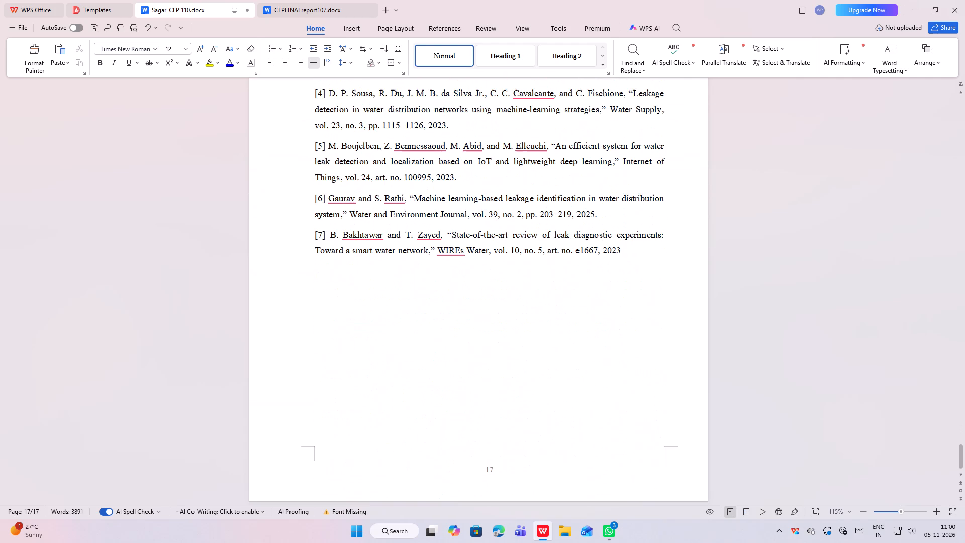
scroll(610, 375, "down", 10)
scroll(606, 377, "up", 12)
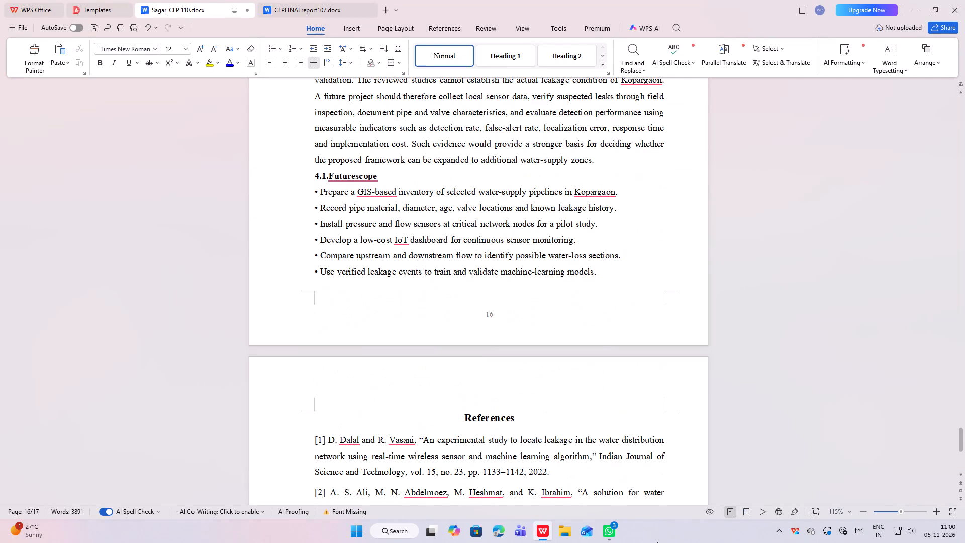
scroll(535, 454, "up", 8)
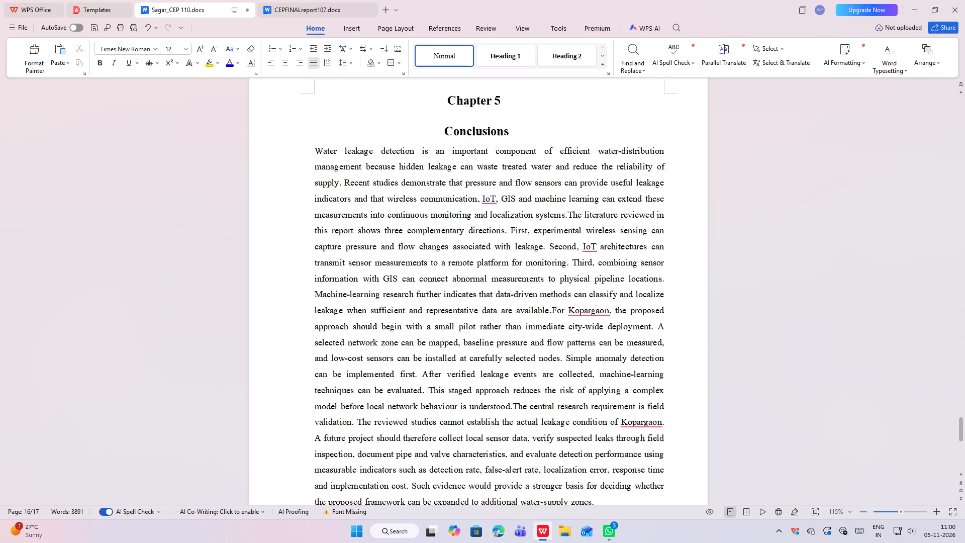
Return to the cover page and look over it from the report title down to the academic year line.
left_click_drag(778, 346, 798, 0)
left_click(607, 132)
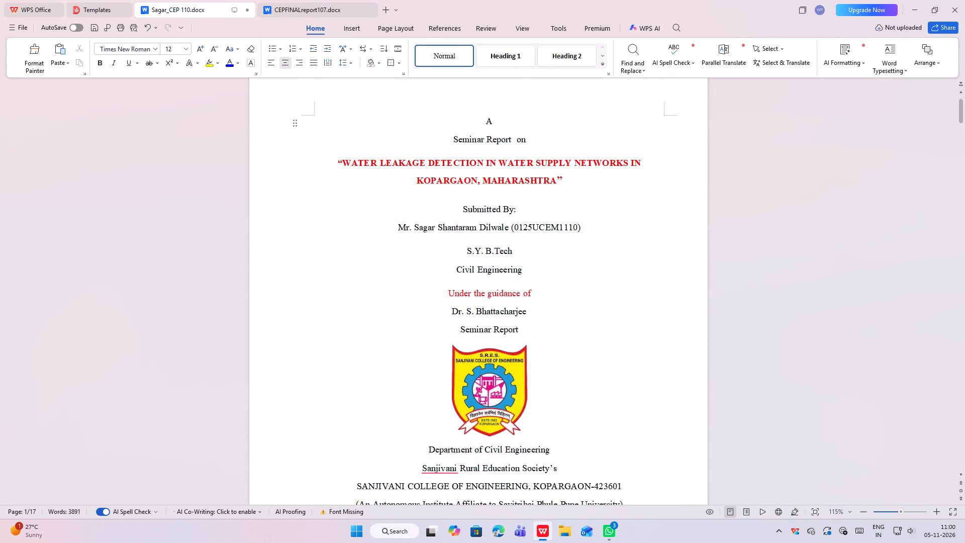
scroll(590, 284, "down", 1)
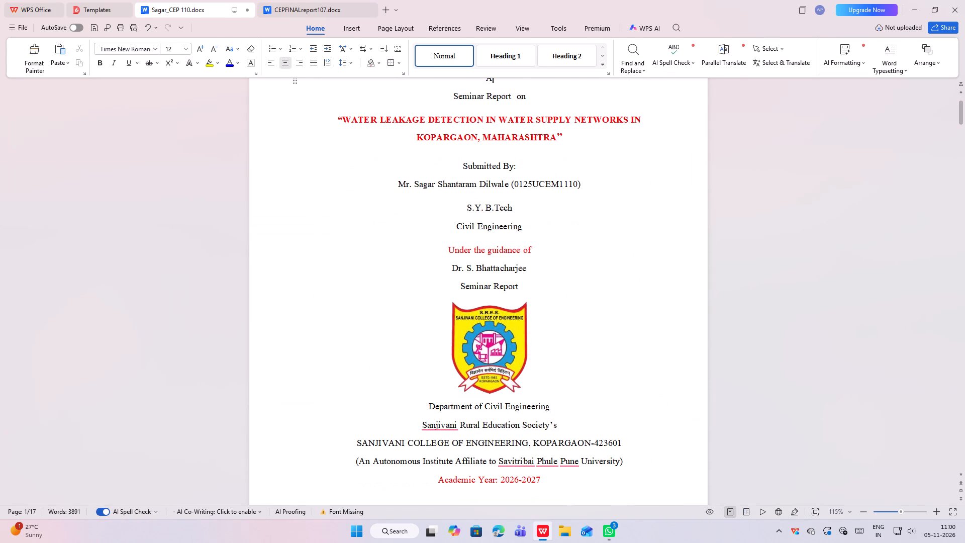
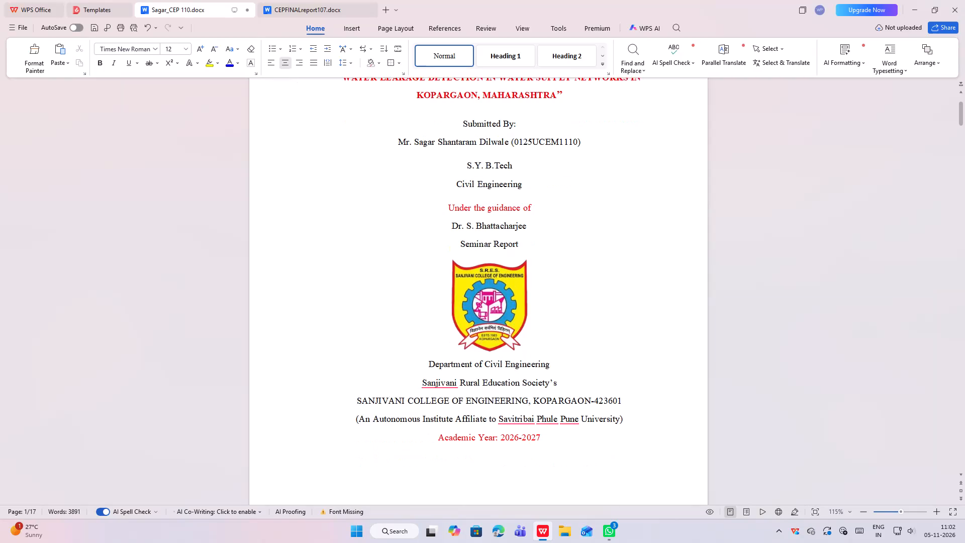
Save the current changes to the Sagar_CEP 110 report from its cover page.
scroll(606, 364, "down", 1)
scroll(605, 360, "up", 3)
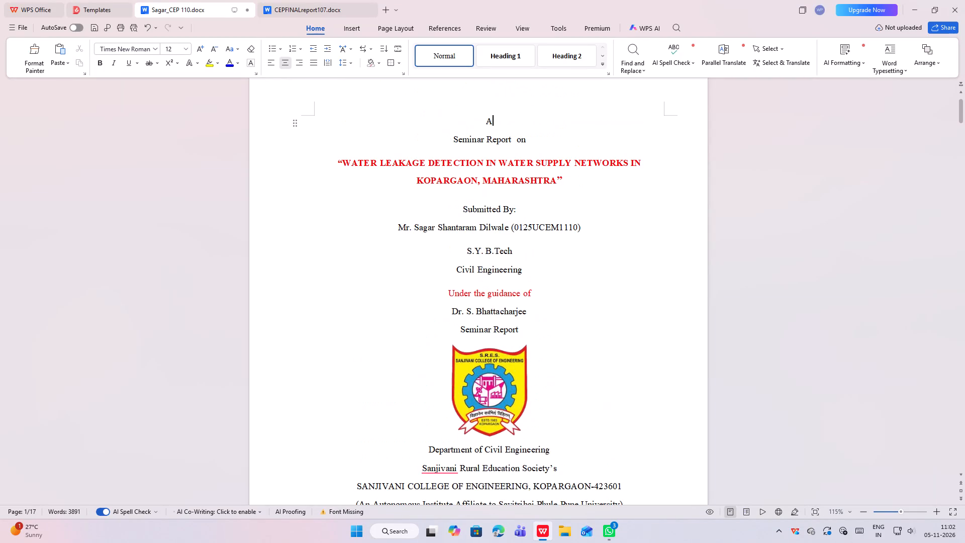
key("ctrl+s")
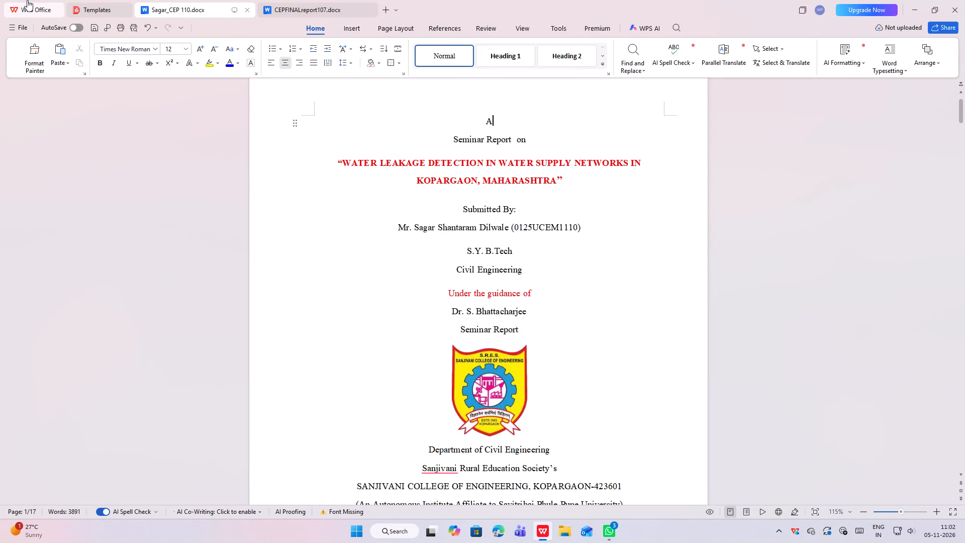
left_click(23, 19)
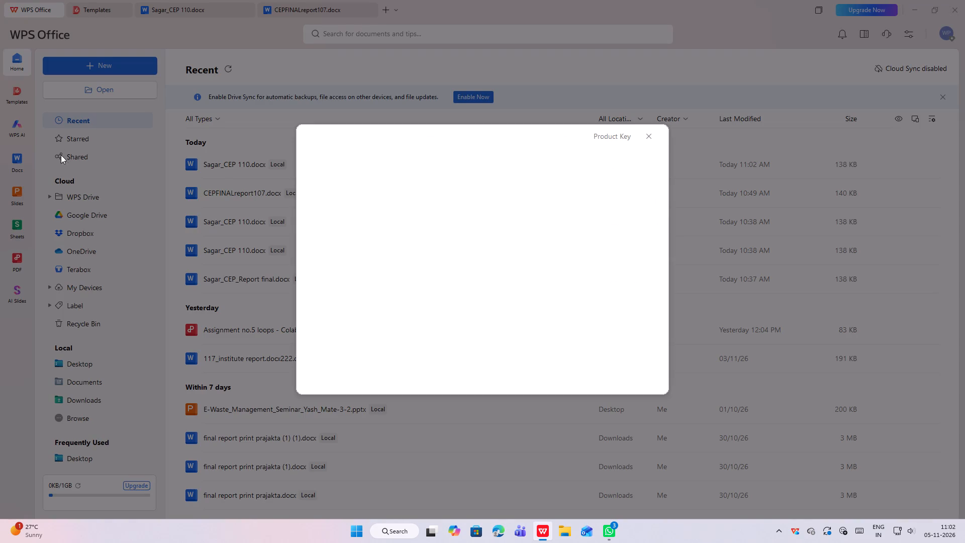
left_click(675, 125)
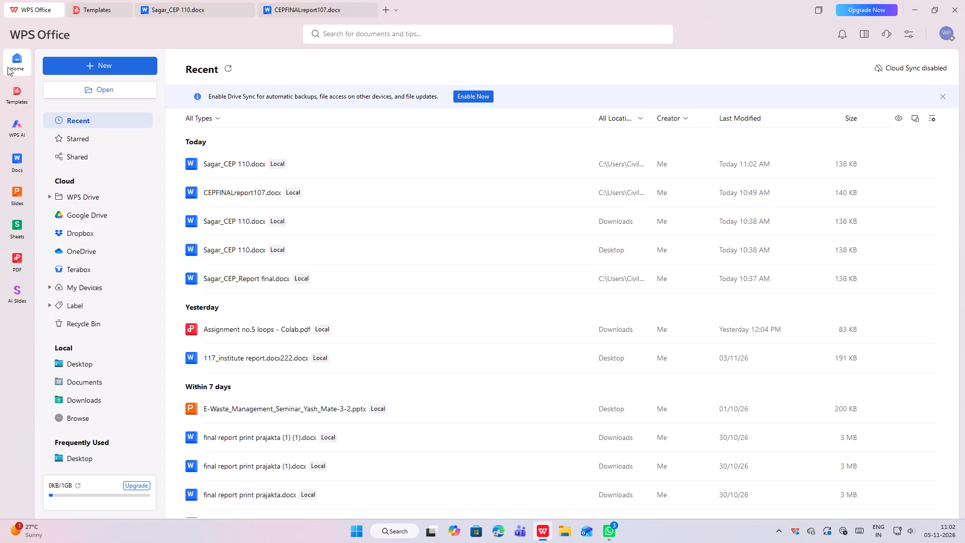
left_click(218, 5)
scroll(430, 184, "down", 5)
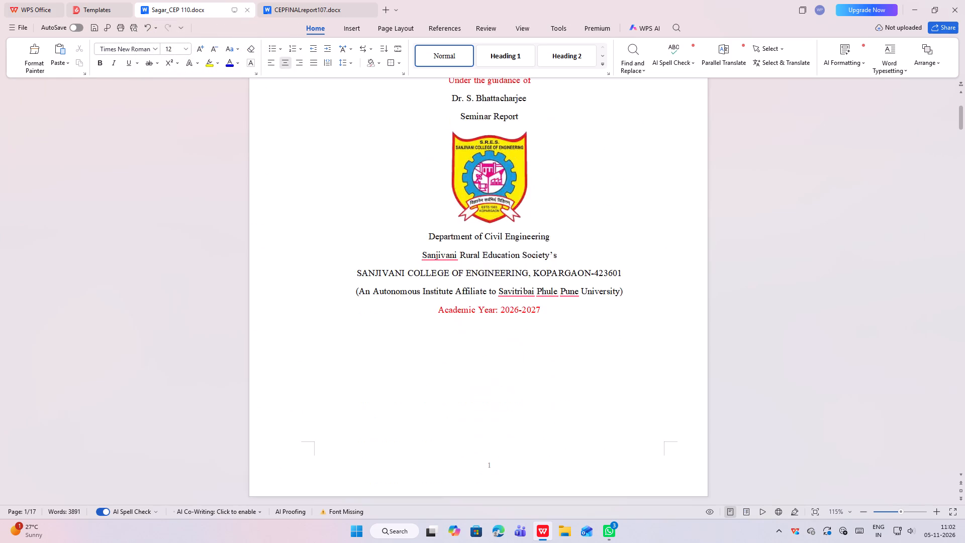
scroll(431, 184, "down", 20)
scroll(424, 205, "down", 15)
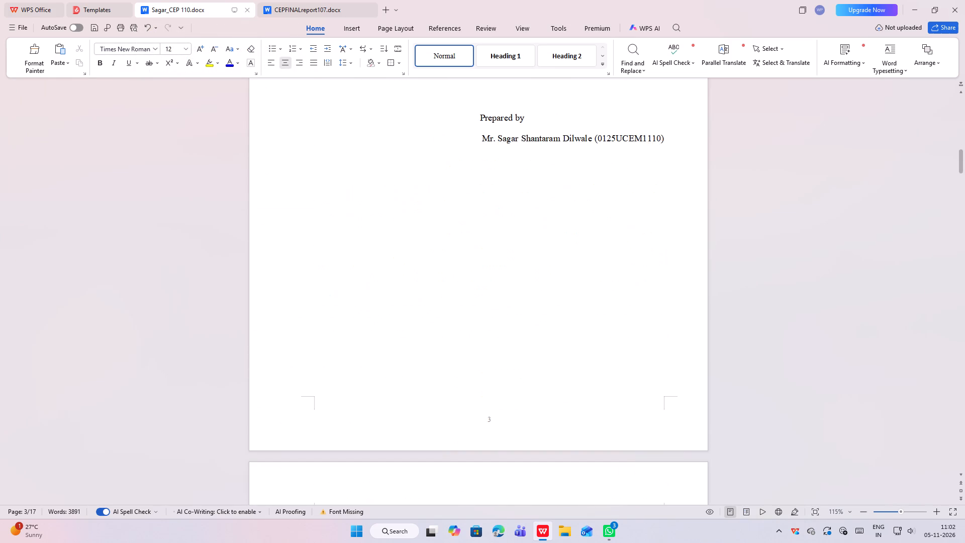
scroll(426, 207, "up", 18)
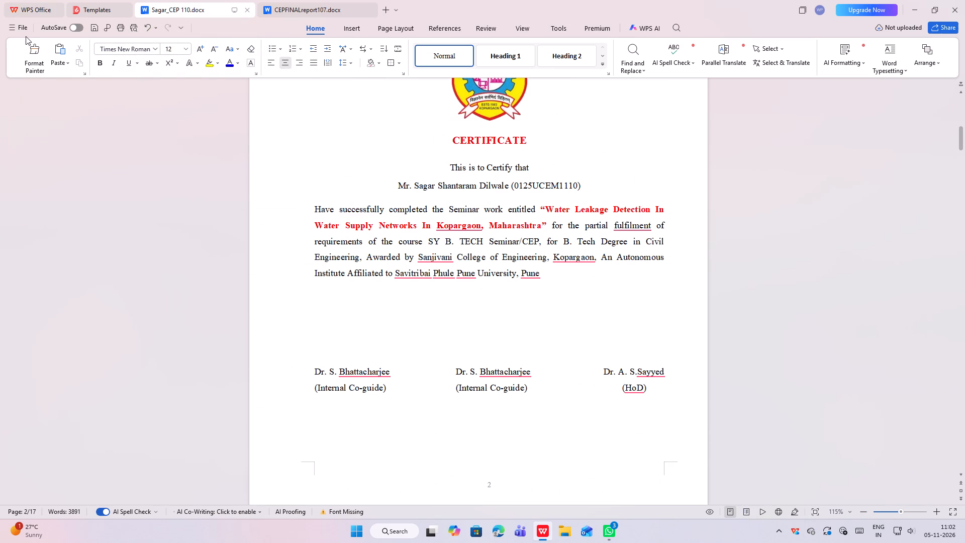
Save a copy of the report as a Word document named CEP 110 in the Downloads folder.
left_click(24, 29)
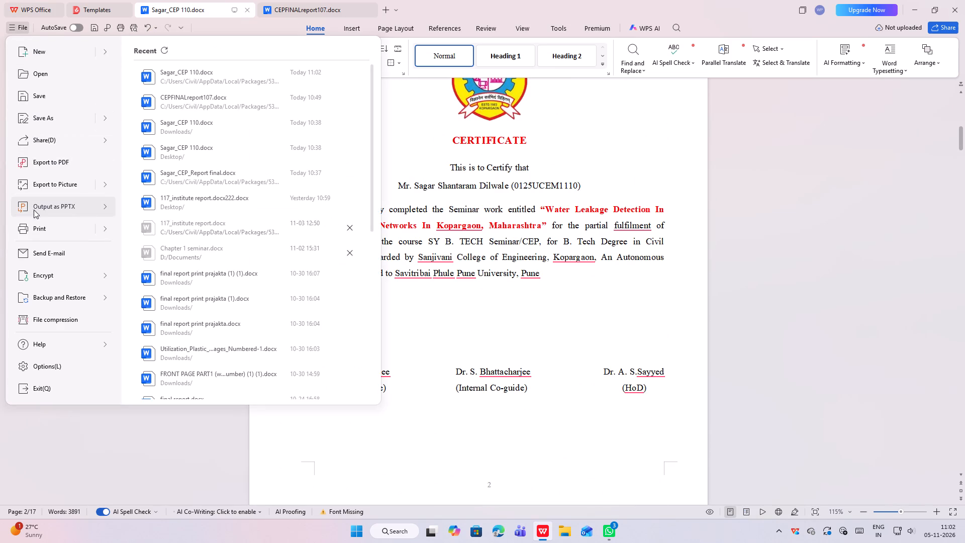
left_click(28, 121)
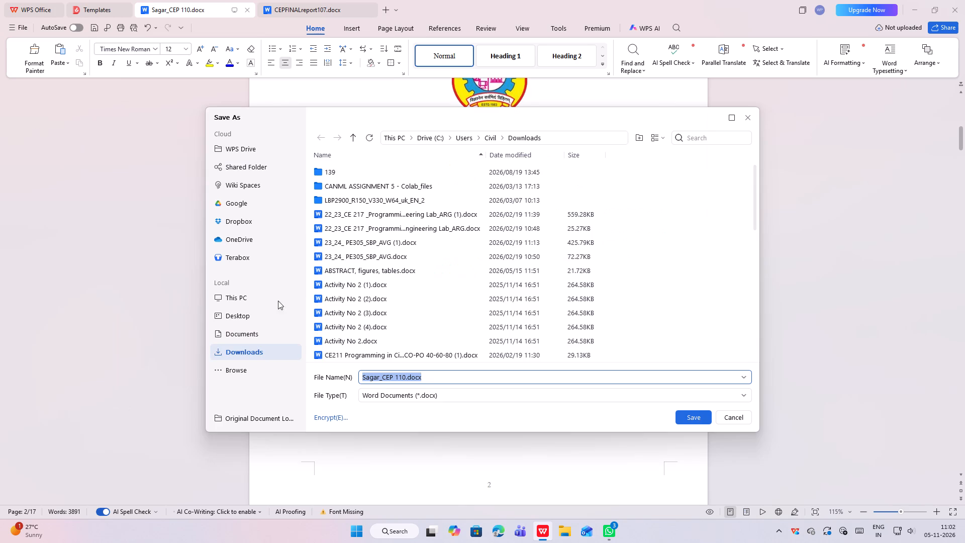
left_click(439, 381)
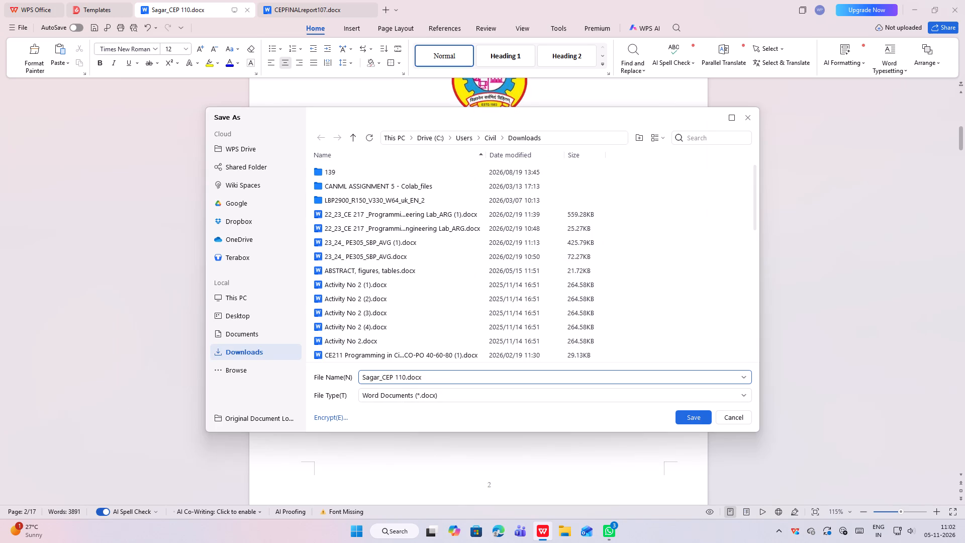
key("BackSpace")
key("BackSpace")
key("BackSpace")
key("BackSpace")
key("BackSpace")
key("BackSpace")
key("BackSpace")
key("BackSpace")
key("BackSpace")
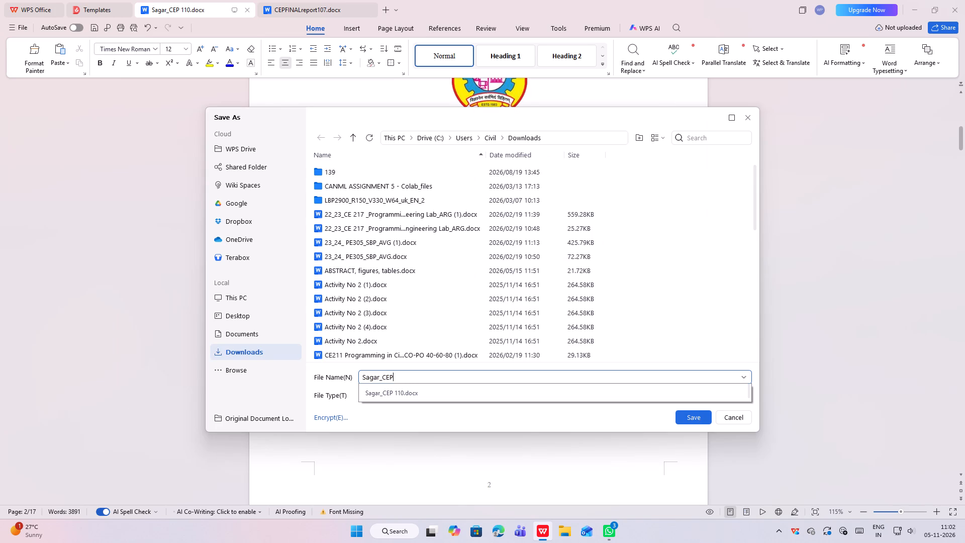
key("BackSpace")
key("BackSpace")
key("BackSpace")
key("BackSpace")
key("BackSpace")
key("BackSpace")
key("BackSpace")
key("BackSpace")
key("BackSpace")
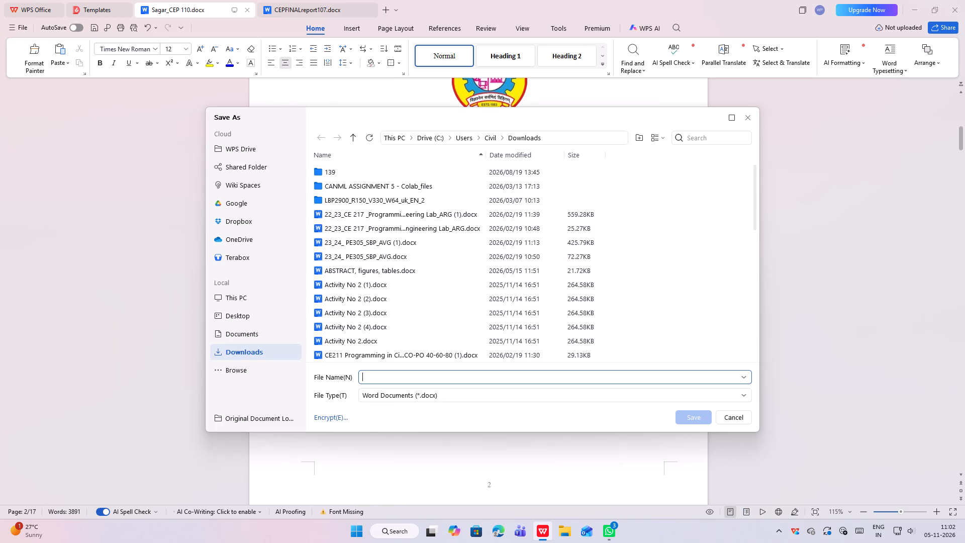
type("cep")
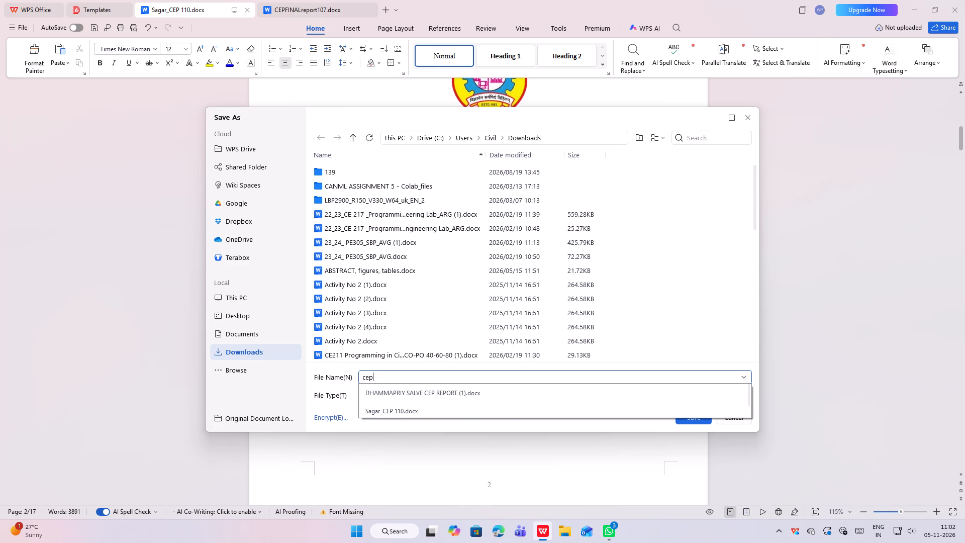
key("BackSpace")
key("BackSpace")
key("BackSpace")
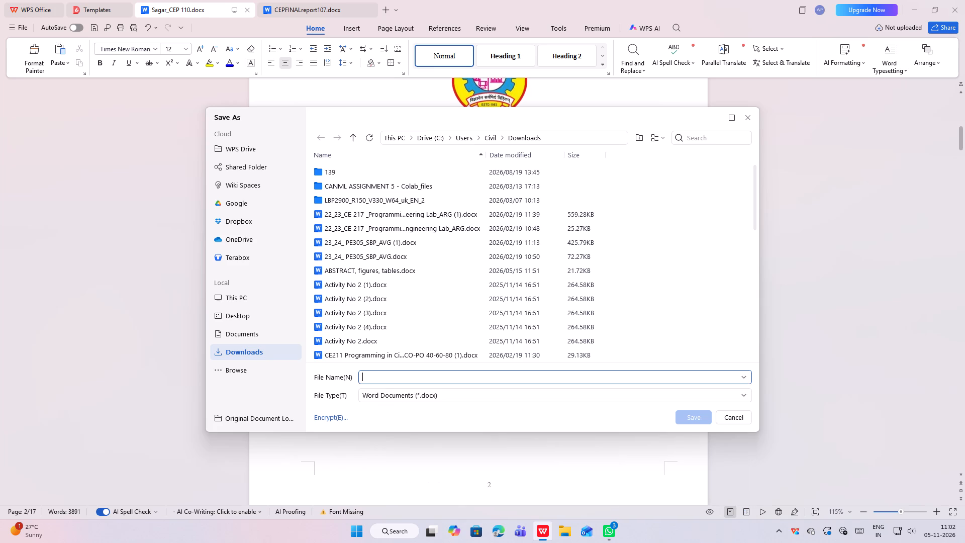
type("CW")
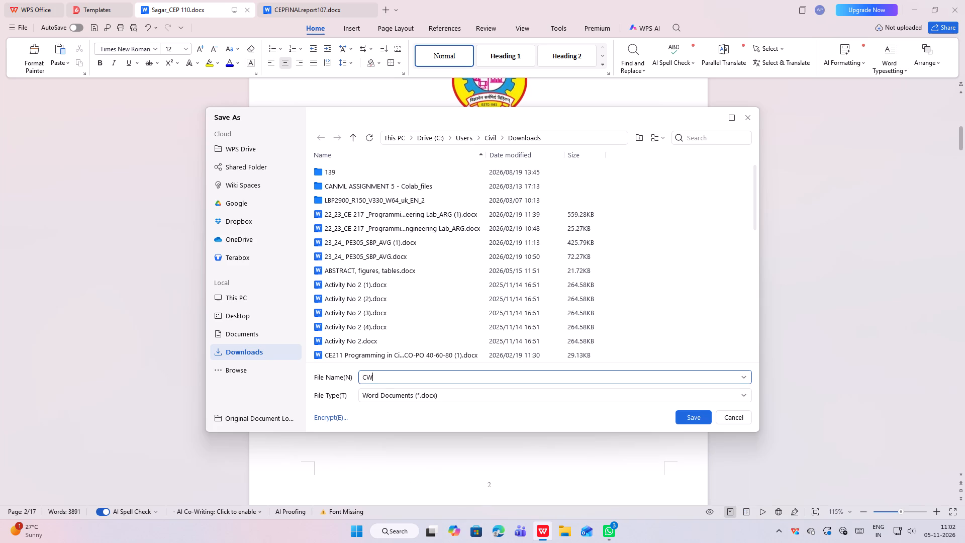
key("Insert")
key("BackSpace")
type("EP")
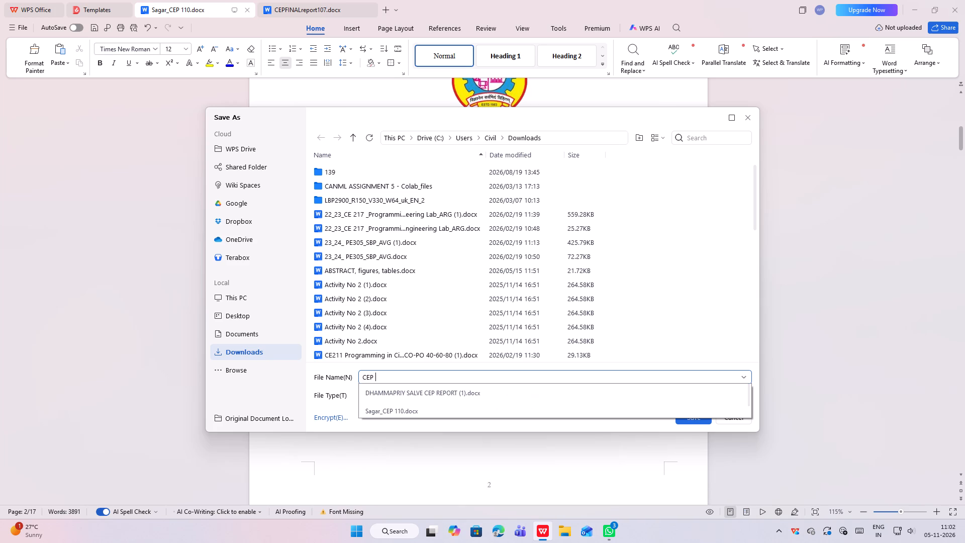
key("space")
type("110")
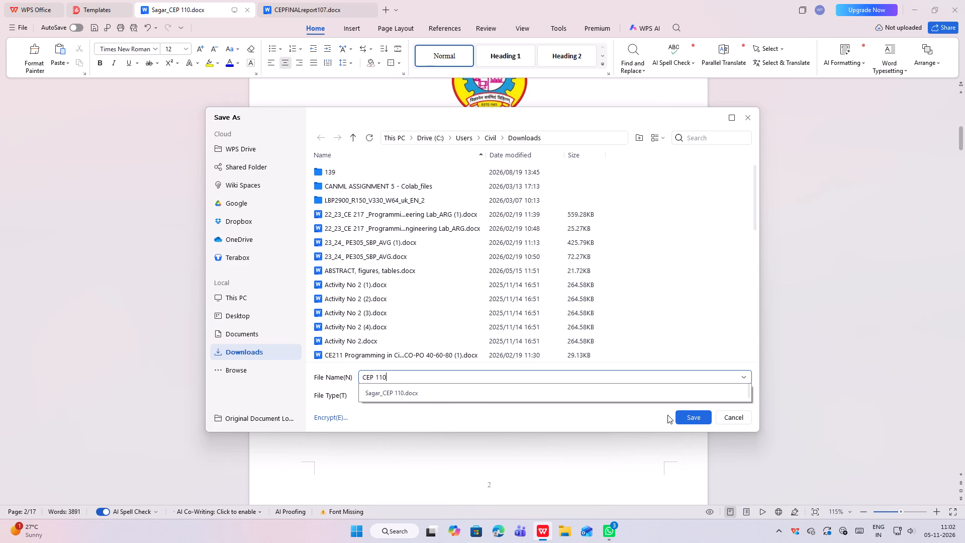
left_click(685, 409)
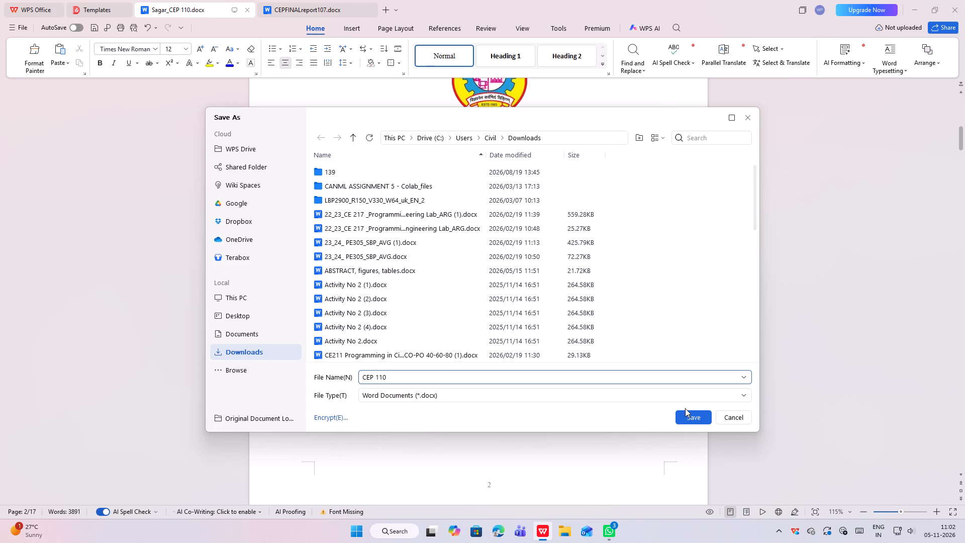
left_click(690, 431)
left_click(693, 423)
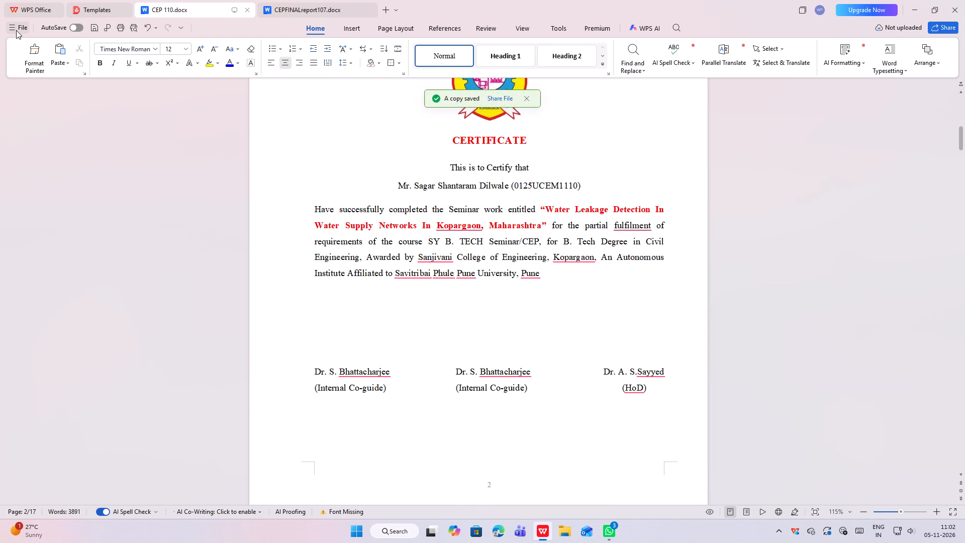
Save the report in PDF format as CEP 110 in the Downloads folder and open the exported file.
left_click(16, 30)
left_click(44, 121)
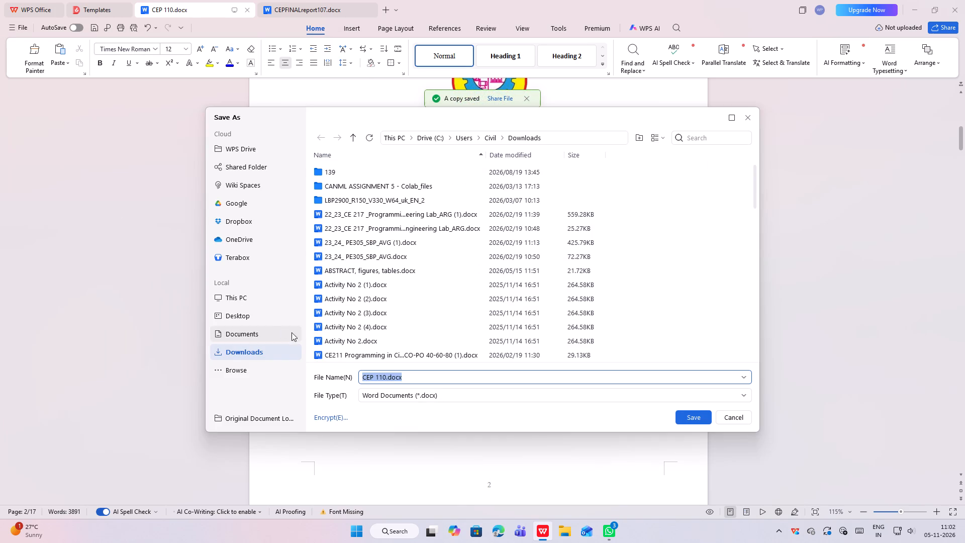
left_click(425, 396)
scroll(431, 435, "down", 7)
left_click(413, 483)
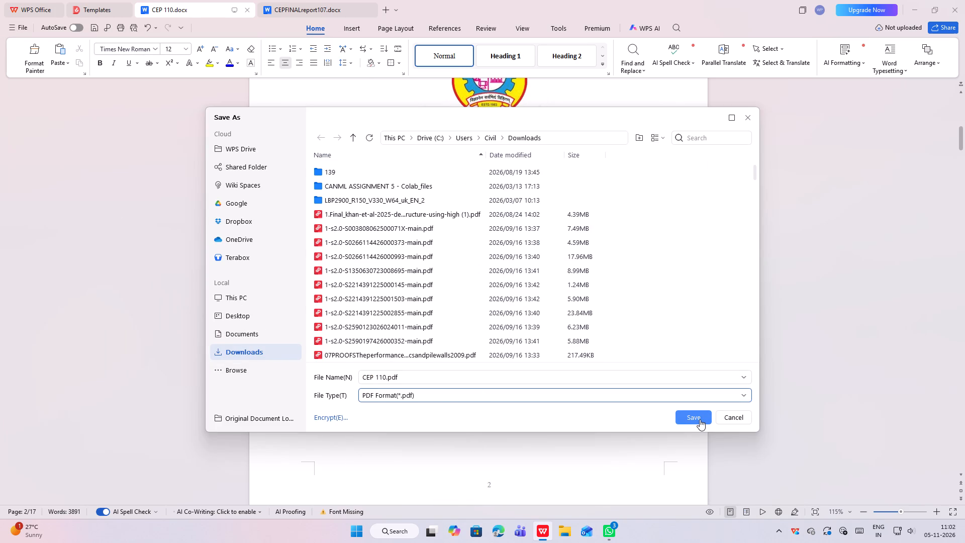
left_click(700, 419)
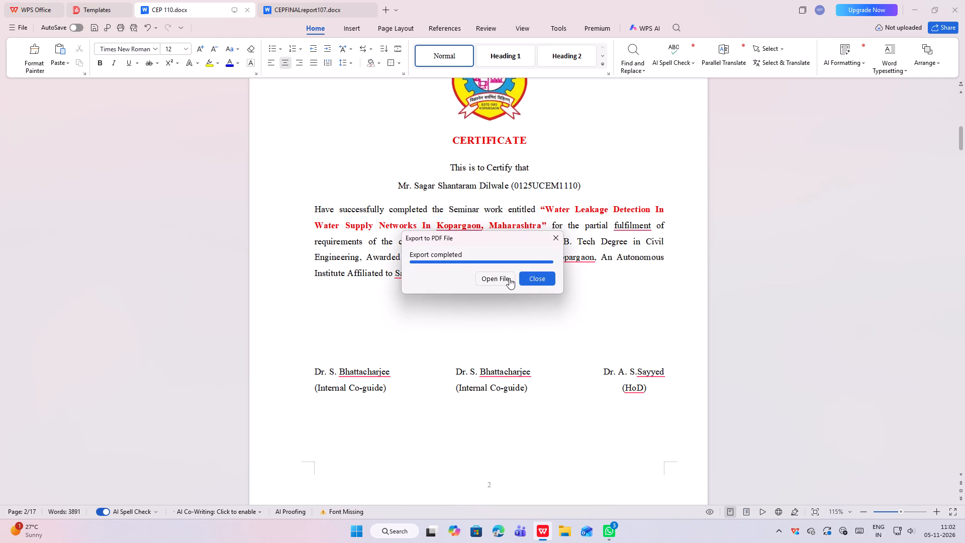
left_click(509, 278)
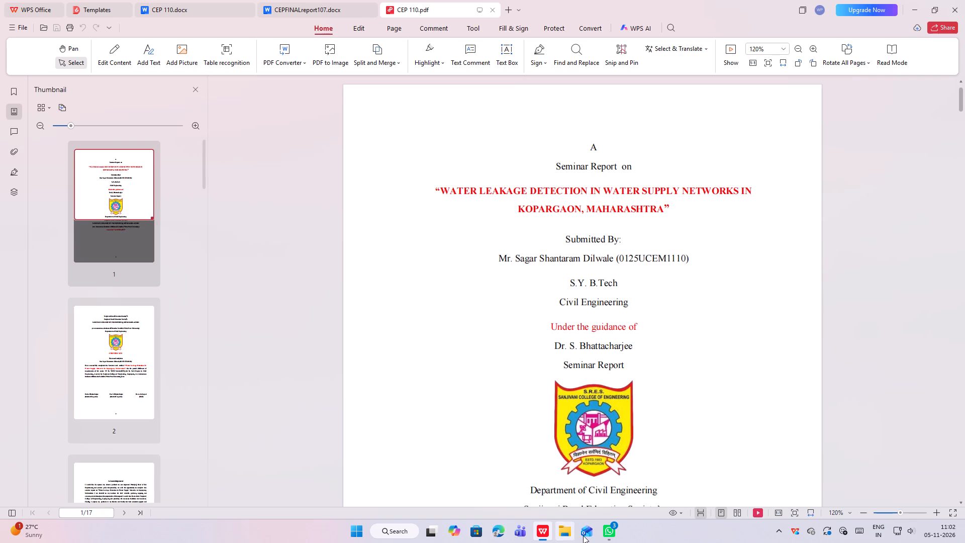
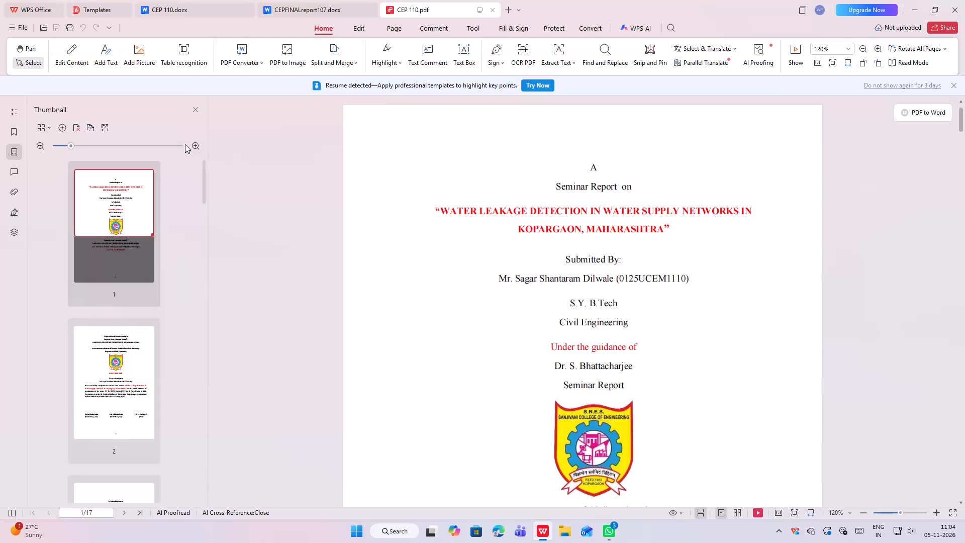
Minimize the window showing the exported CEP 110 PDF to return to the desktop.
key("Escape")
left_click(916, 13)
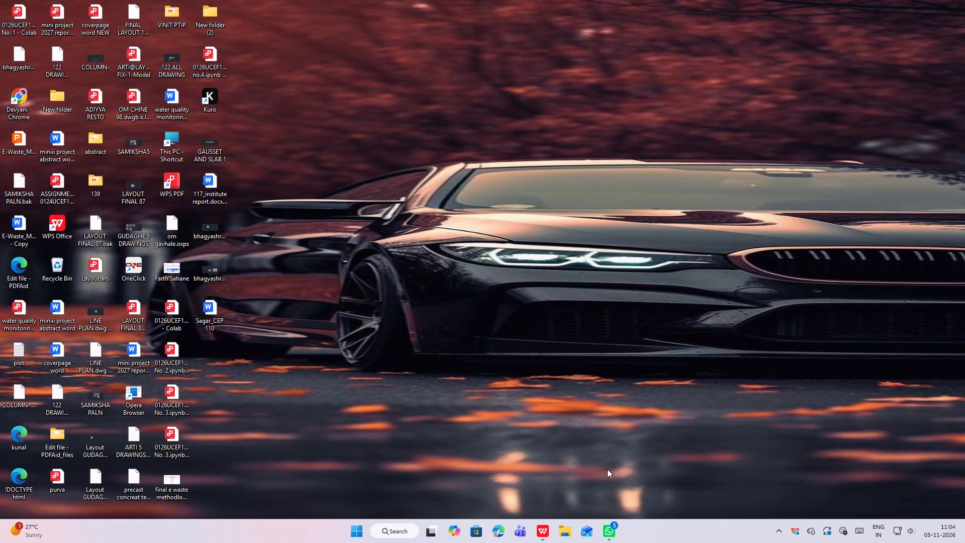
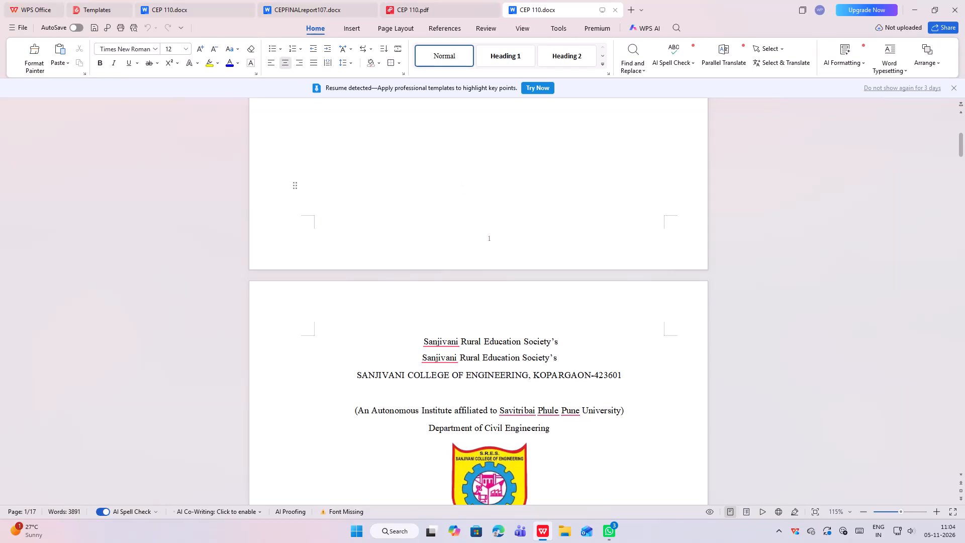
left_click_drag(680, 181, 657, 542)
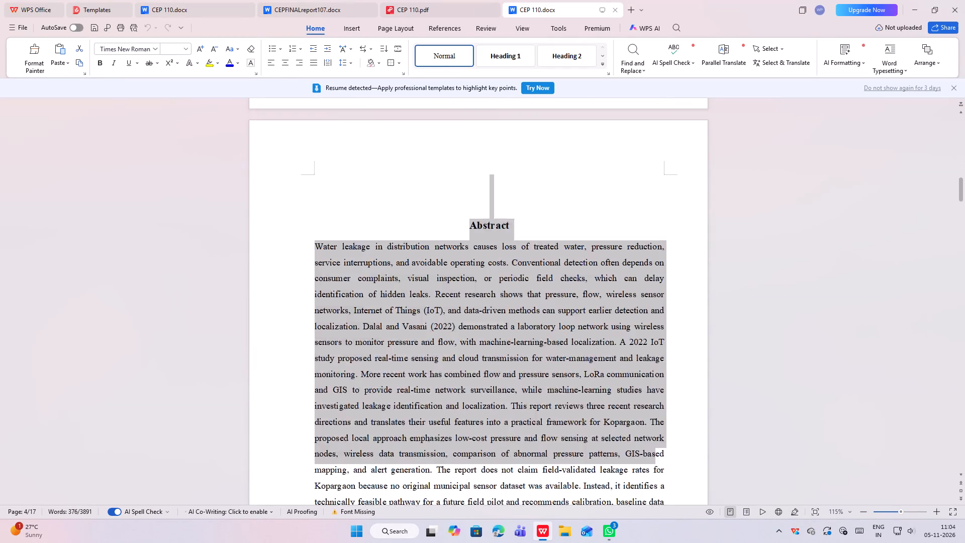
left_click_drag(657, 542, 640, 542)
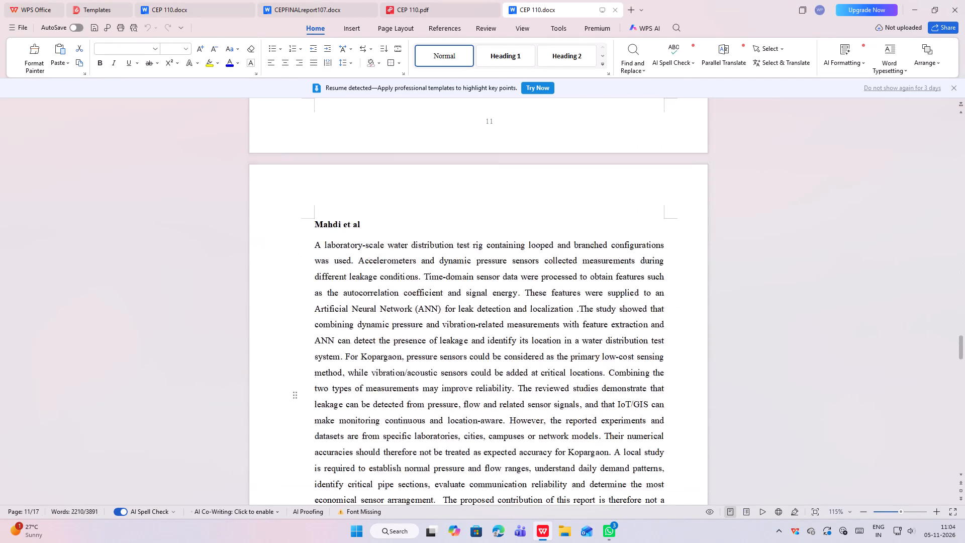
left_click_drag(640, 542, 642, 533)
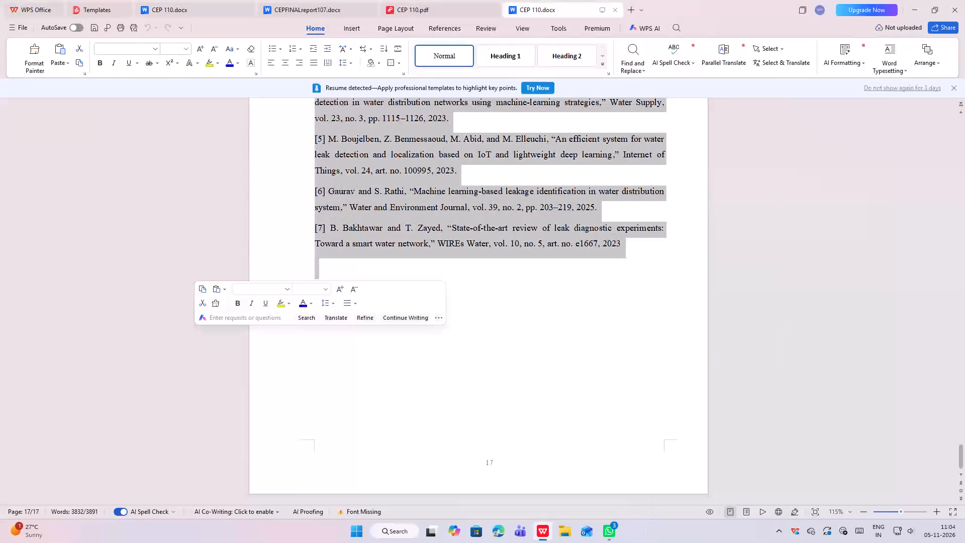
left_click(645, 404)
Delete the text after the number in the 4.1 Futurescope heading on page 16, keeping only "4.1".
scroll(545, 307, "up", 8)
scroll(443, 284, "up", 4)
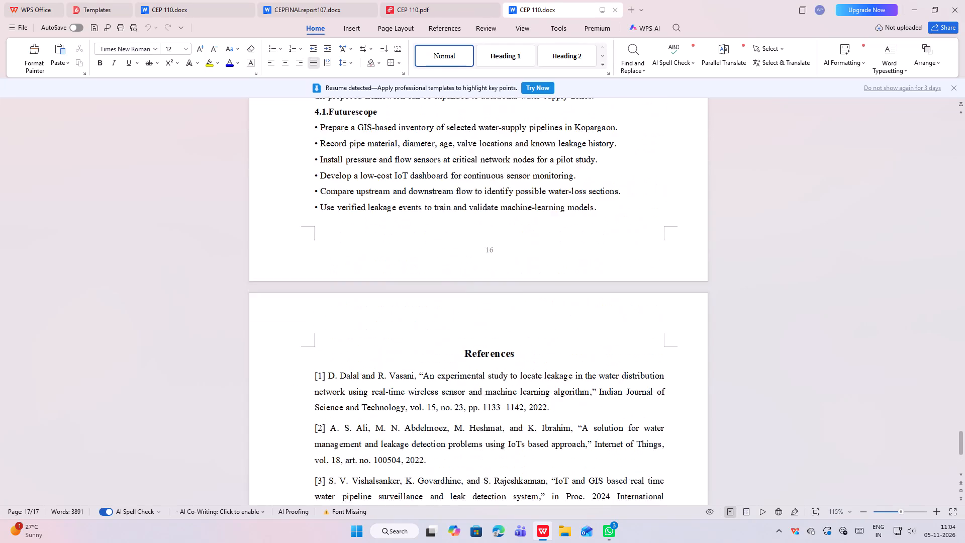
scroll(401, 259, "up", 3)
left_click_drag(375, 279, 350, 268)
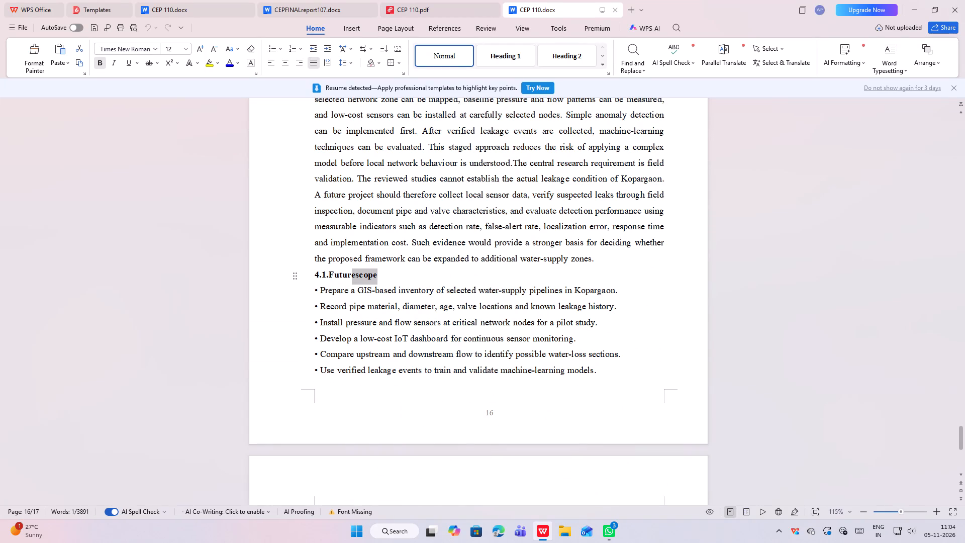
left_click_drag(350, 268, 327, 275)
key("BackSpace")
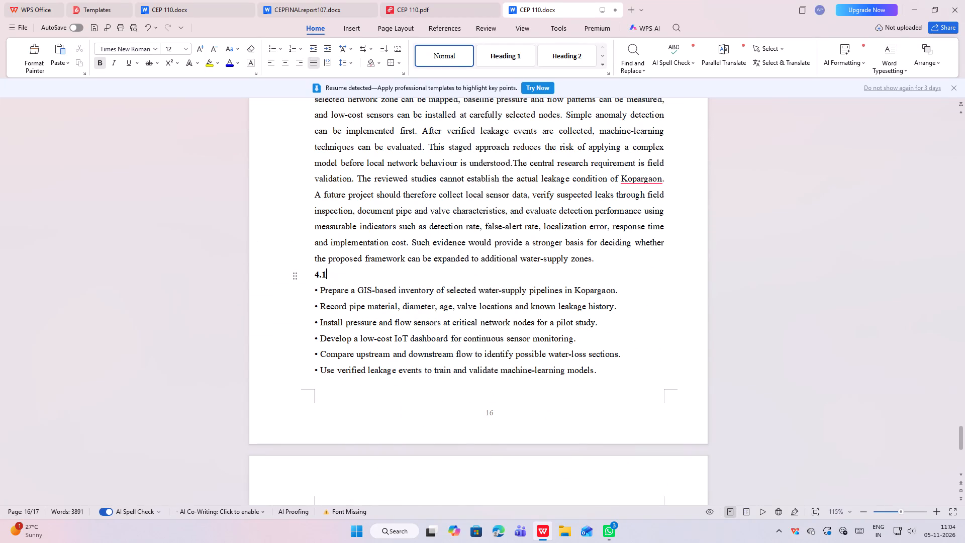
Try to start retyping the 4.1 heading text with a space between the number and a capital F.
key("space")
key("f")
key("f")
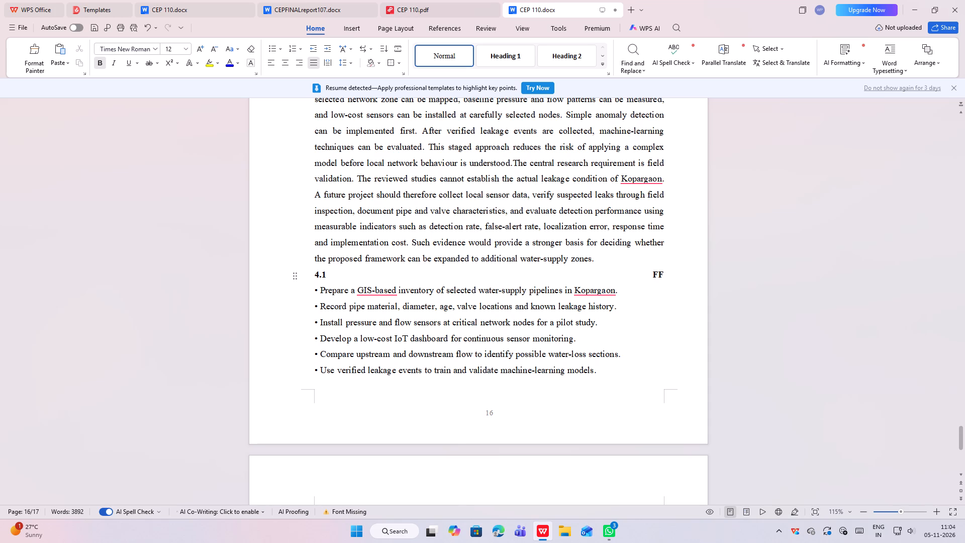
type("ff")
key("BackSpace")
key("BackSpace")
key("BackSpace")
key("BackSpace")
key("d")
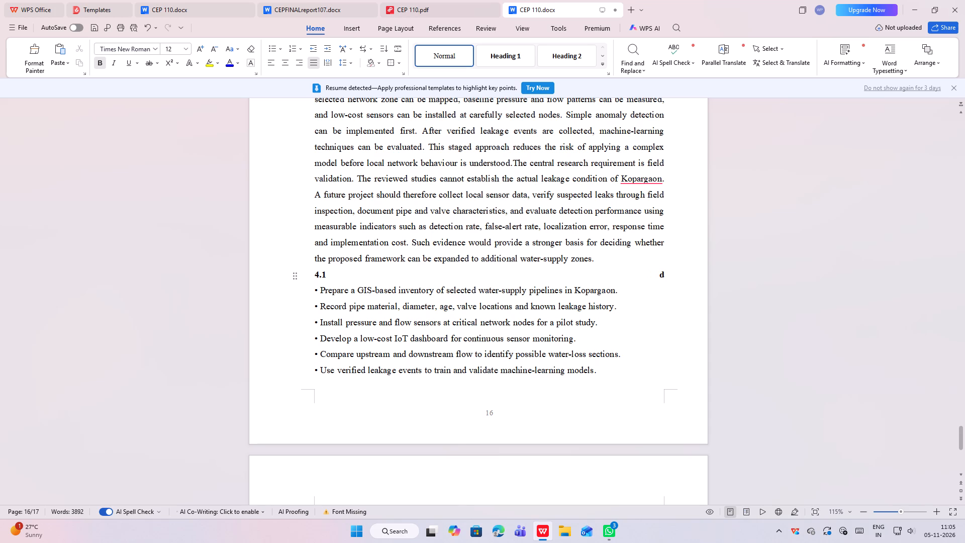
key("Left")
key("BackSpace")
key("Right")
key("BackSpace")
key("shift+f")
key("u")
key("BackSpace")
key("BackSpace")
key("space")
Retype the heading text as "Future Scope" directly after 4.1, with no space following the number.
key("shift+f")
key("Left")
key("BackSpace")
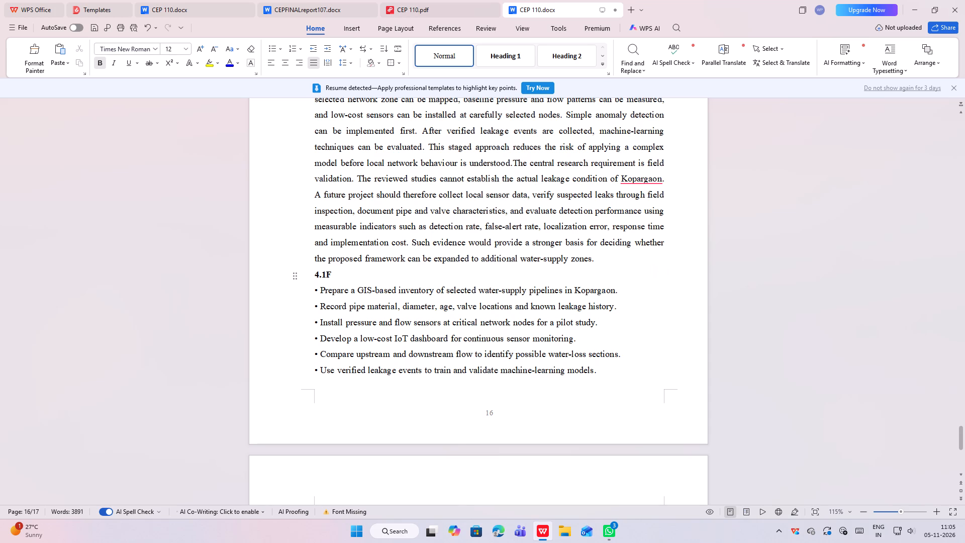
key("space")
key("BackSpace")
key("Right")
type("utu")
type("re")
key("space")
key("shift+s")
key("c")
type("ope")
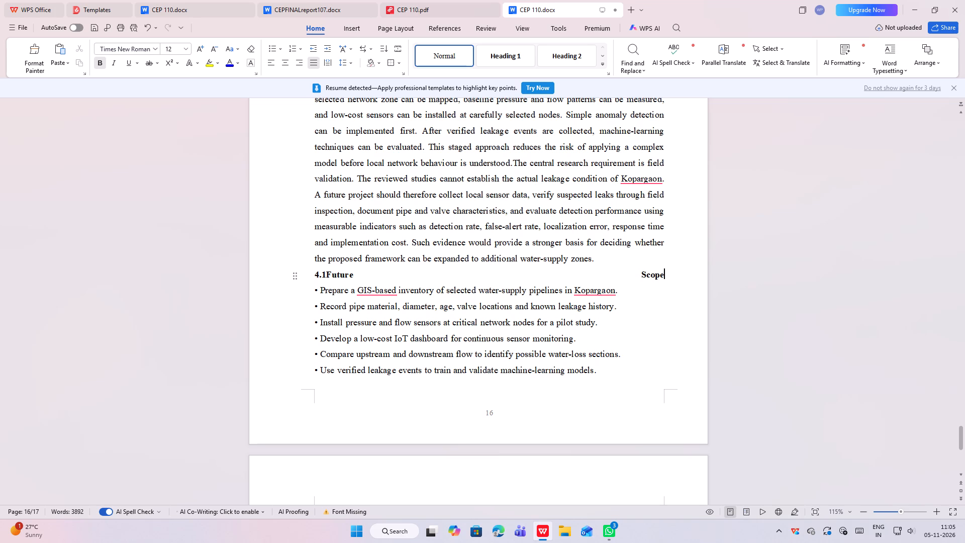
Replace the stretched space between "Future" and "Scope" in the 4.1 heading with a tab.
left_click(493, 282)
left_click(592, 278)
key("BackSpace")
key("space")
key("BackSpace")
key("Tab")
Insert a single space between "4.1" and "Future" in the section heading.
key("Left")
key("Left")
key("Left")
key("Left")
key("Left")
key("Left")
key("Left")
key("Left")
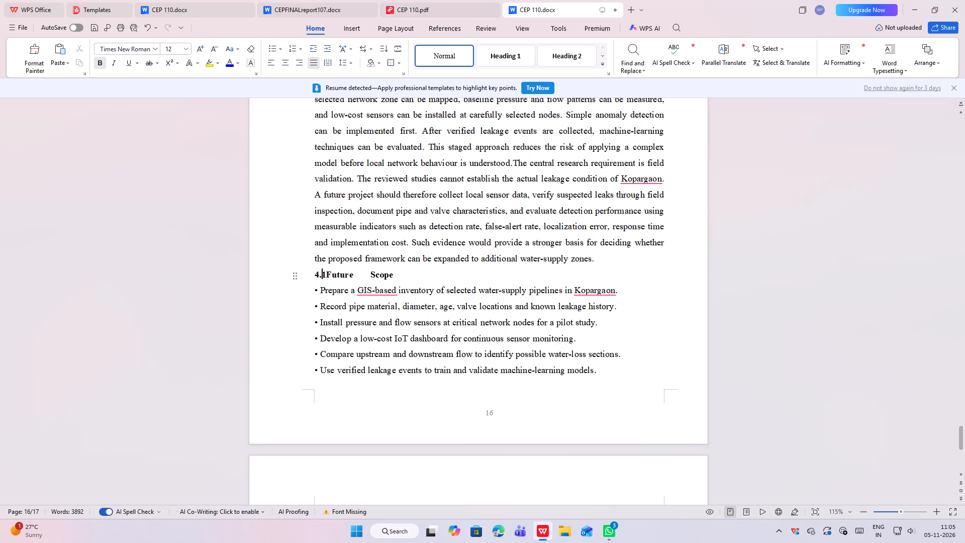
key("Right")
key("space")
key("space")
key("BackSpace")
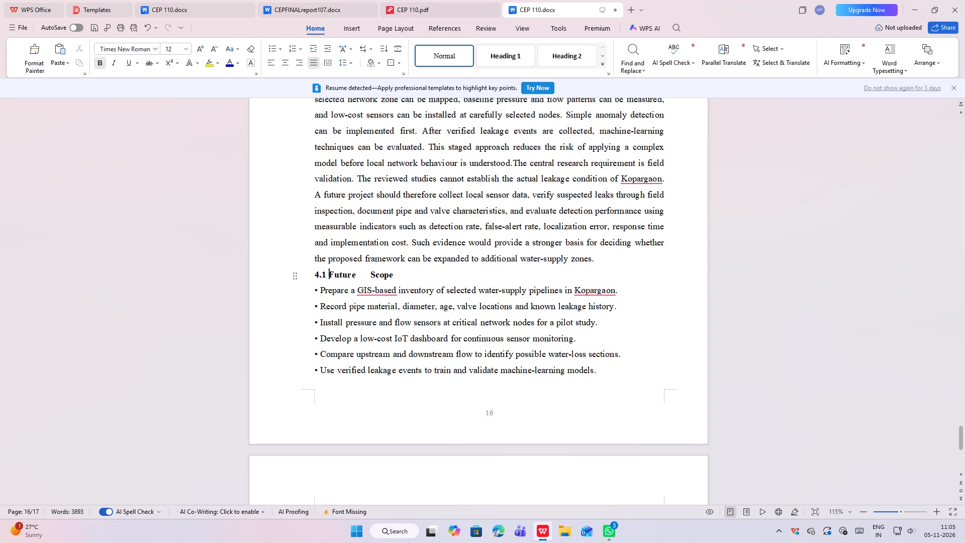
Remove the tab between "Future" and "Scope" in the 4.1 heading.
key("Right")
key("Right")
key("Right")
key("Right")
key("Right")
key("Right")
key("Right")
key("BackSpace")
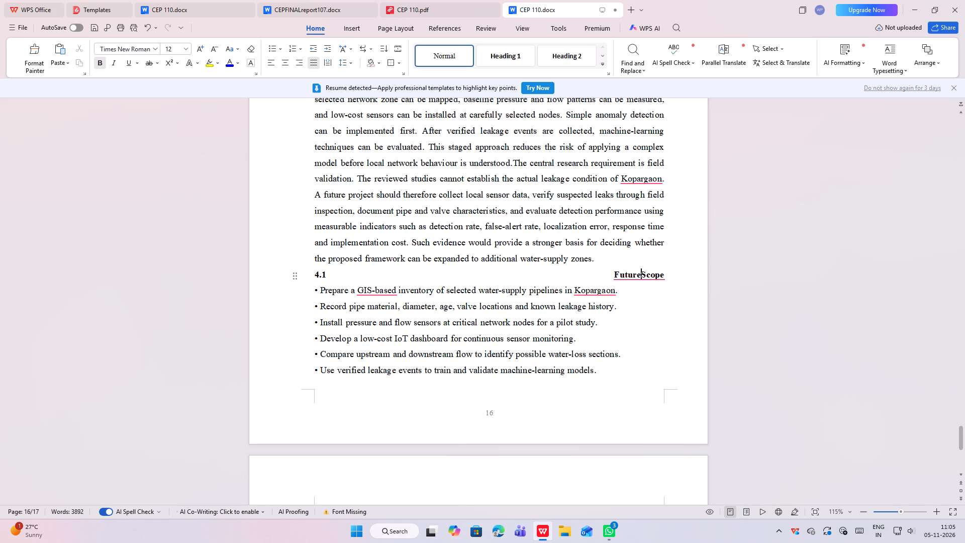
Remove the stretched space between "4.1" and "Future" in the section heading.
key("Left")
key("Left")
key("Left")
key("Left")
key("Left")
key("Left")
key("BackSpace")
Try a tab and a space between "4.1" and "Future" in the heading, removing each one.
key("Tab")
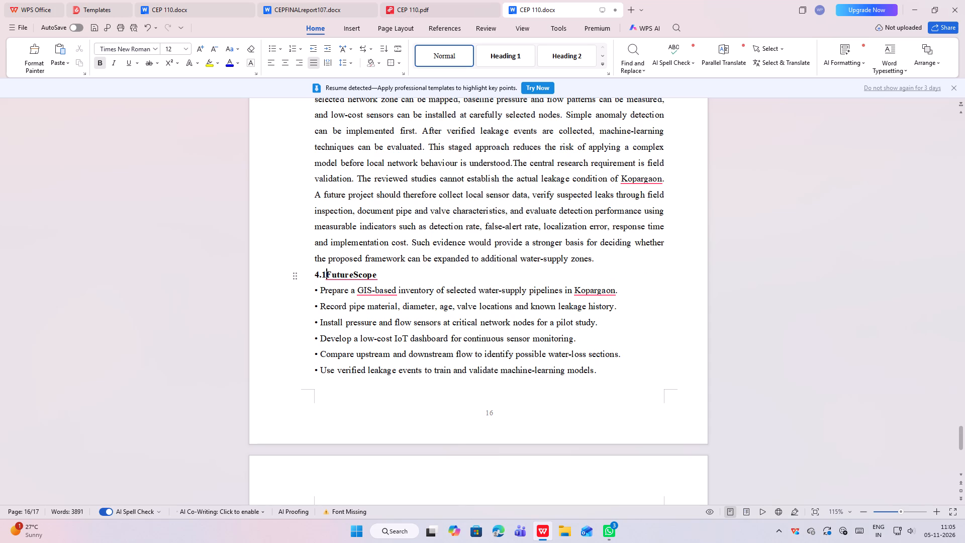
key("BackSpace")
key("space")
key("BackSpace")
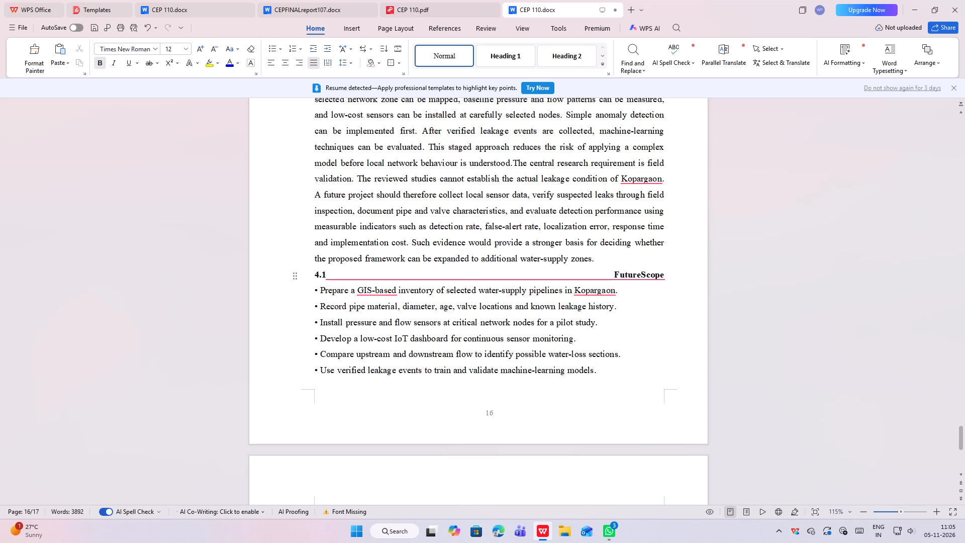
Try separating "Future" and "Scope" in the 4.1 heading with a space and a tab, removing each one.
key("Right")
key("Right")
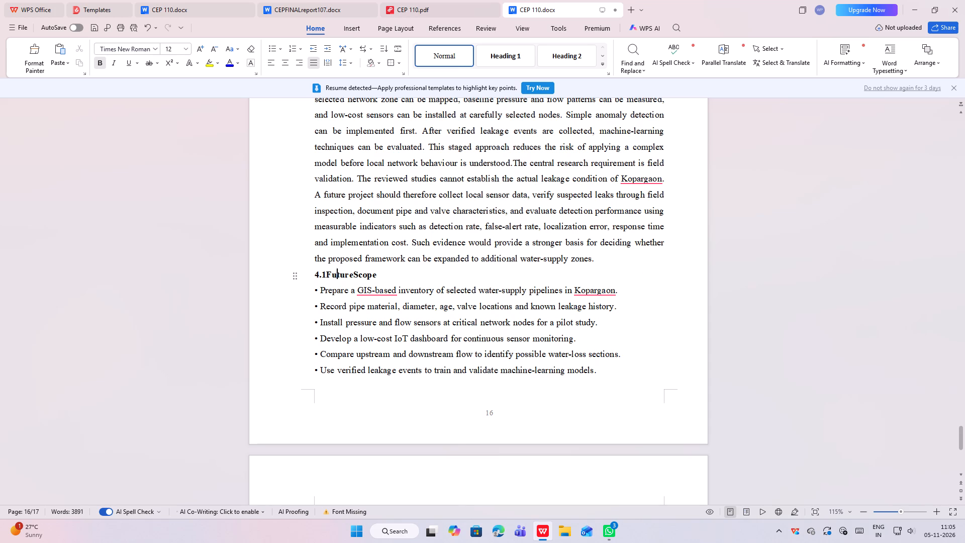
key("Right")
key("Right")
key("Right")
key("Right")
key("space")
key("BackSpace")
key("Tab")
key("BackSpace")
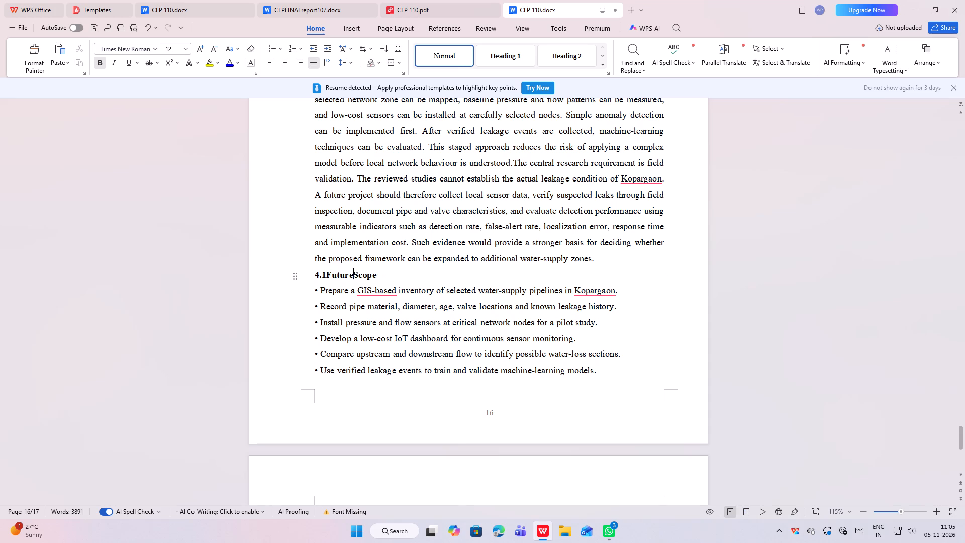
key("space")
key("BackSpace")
Insert two dots between "Future" and "Scope" in the 4.1 heading as a separator.
type("..")
key("space")
key("BackSpace")
Set the font size of the two dots between "Future" and "Scope" to 2.
scroll(349, 280, "up", 4, "ctrl")
scroll(262, 345, "up", 3, "ctrl")
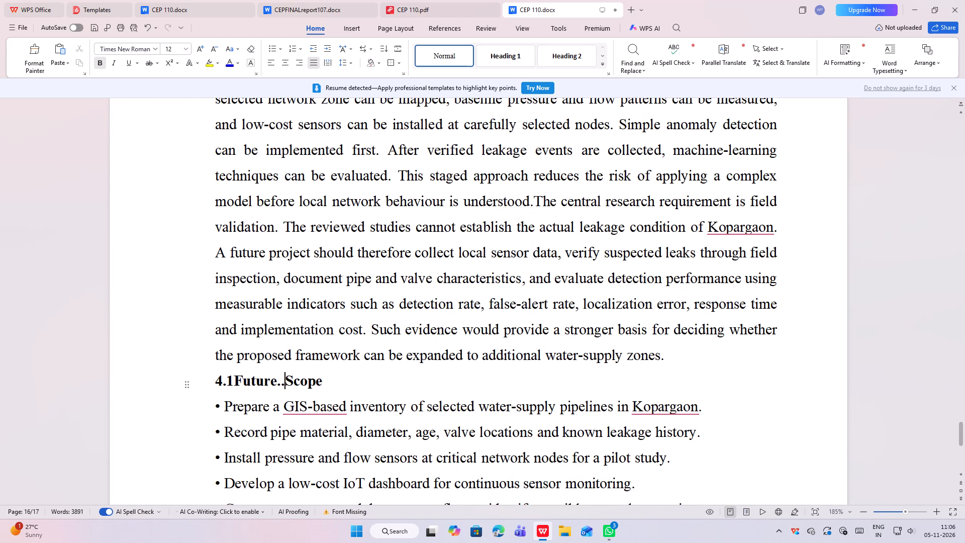
left_click_drag(284, 383, 275, 385)
left_click(278, 334)
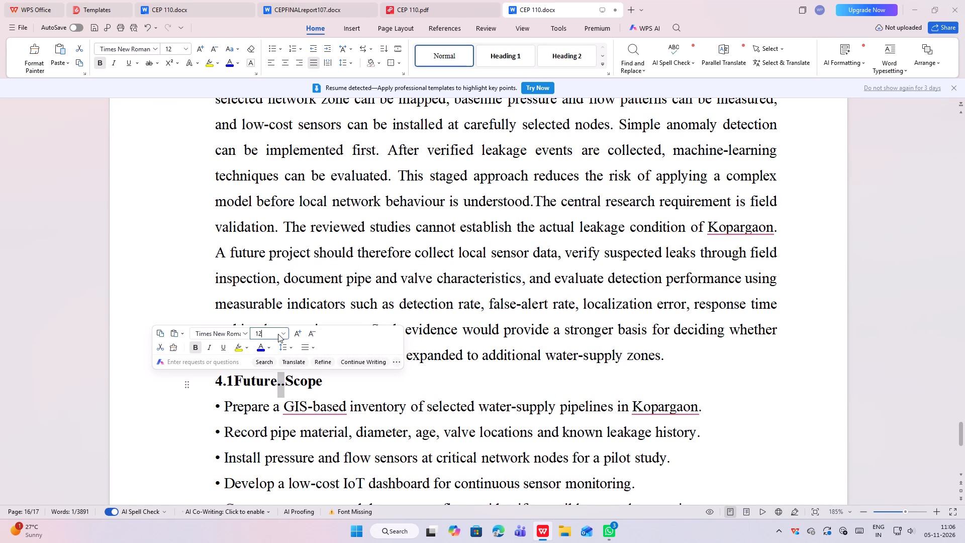
left_click(283, 330)
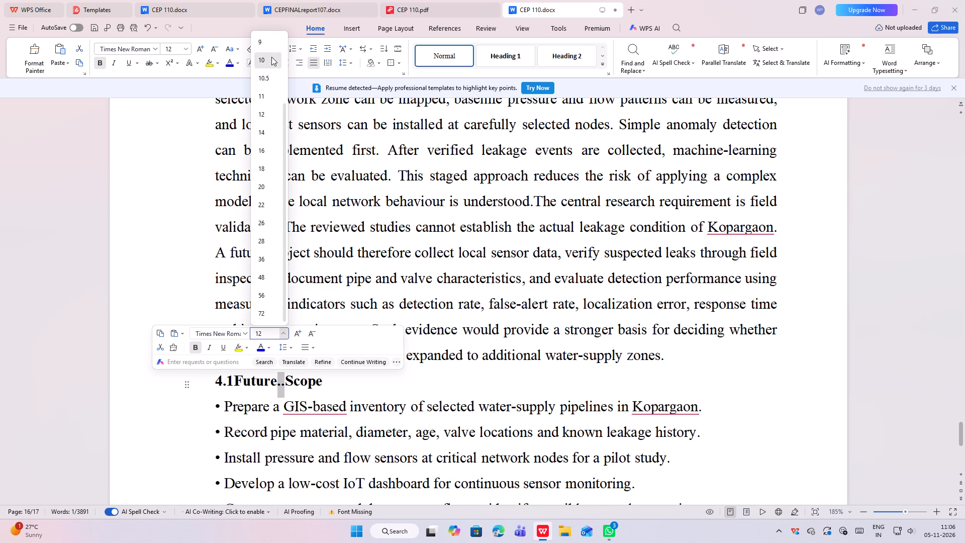
scroll(271, 57, "up", 7)
left_click(268, 327)
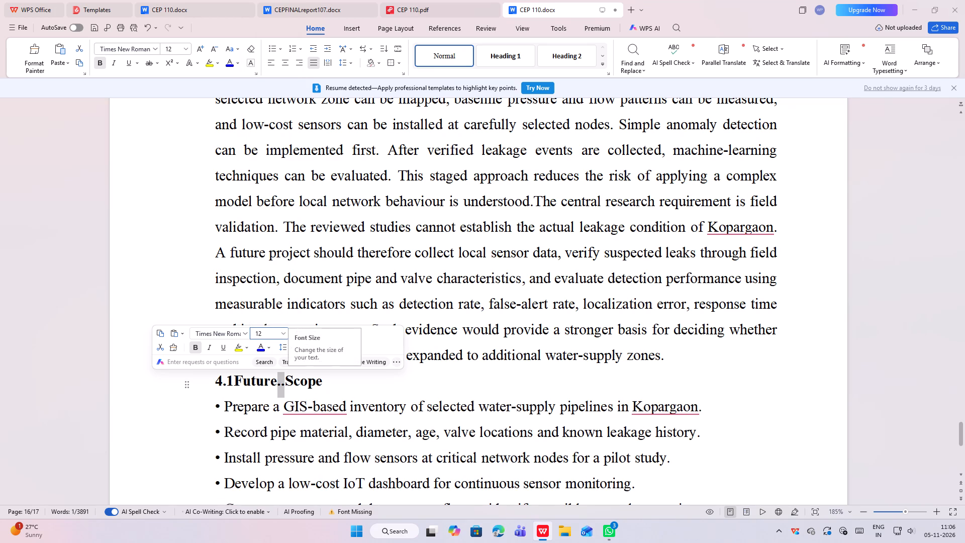
key("Left")
key("BackSpace")
key("Return")
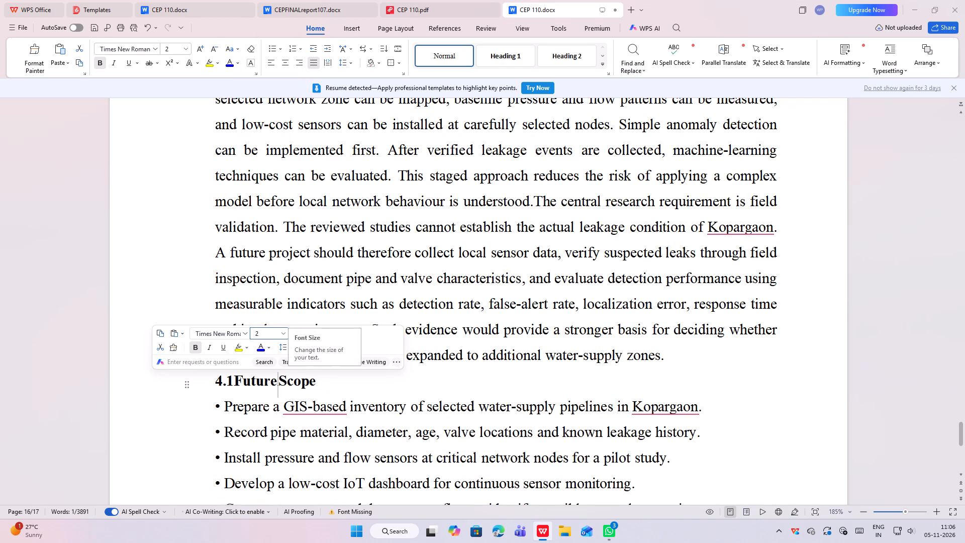
left_click(323, 383)
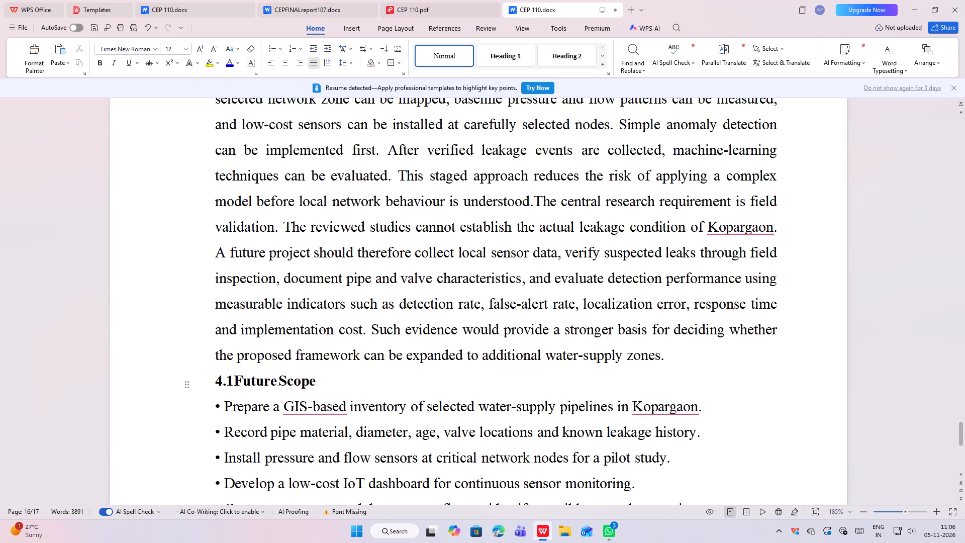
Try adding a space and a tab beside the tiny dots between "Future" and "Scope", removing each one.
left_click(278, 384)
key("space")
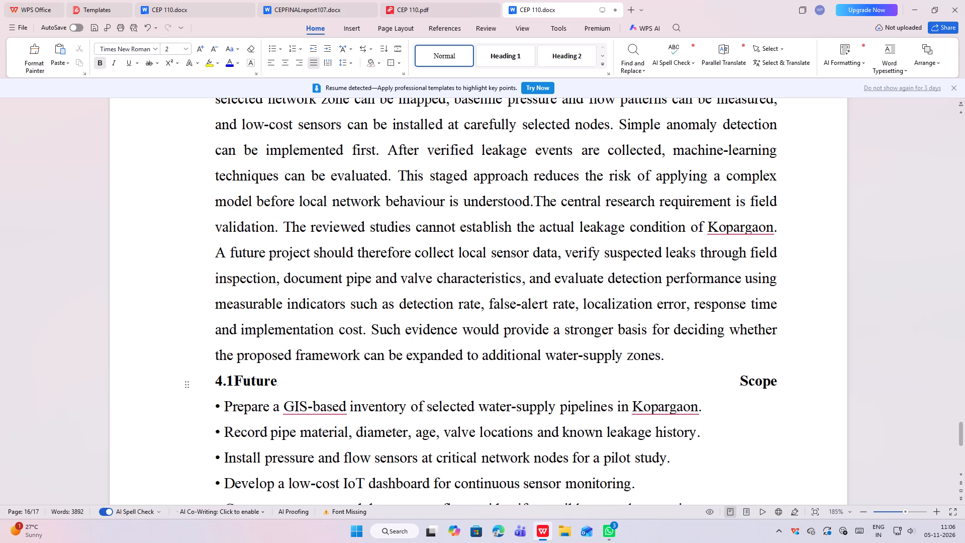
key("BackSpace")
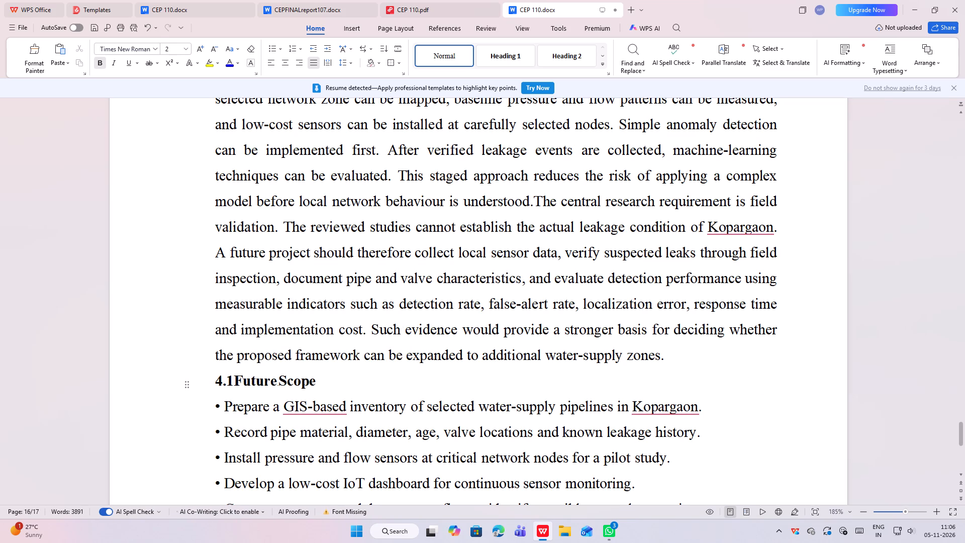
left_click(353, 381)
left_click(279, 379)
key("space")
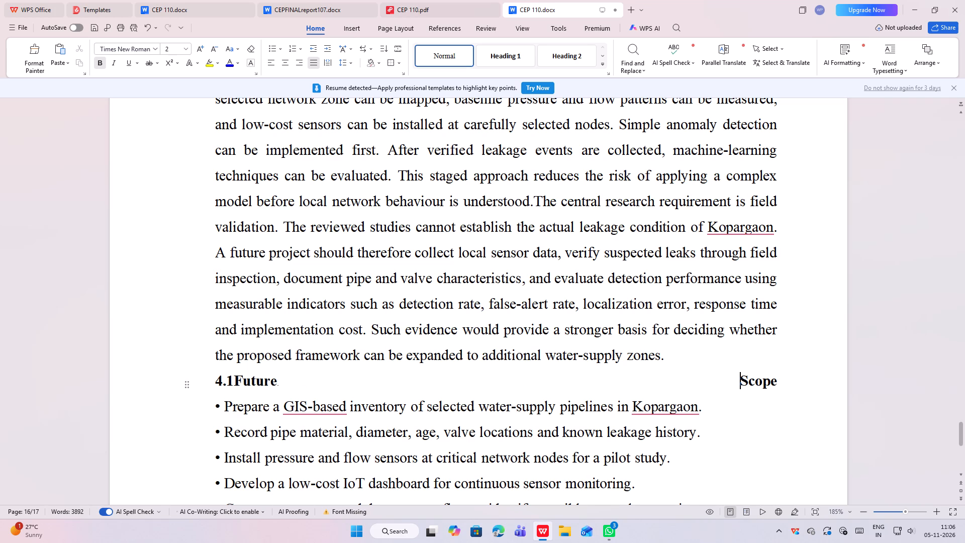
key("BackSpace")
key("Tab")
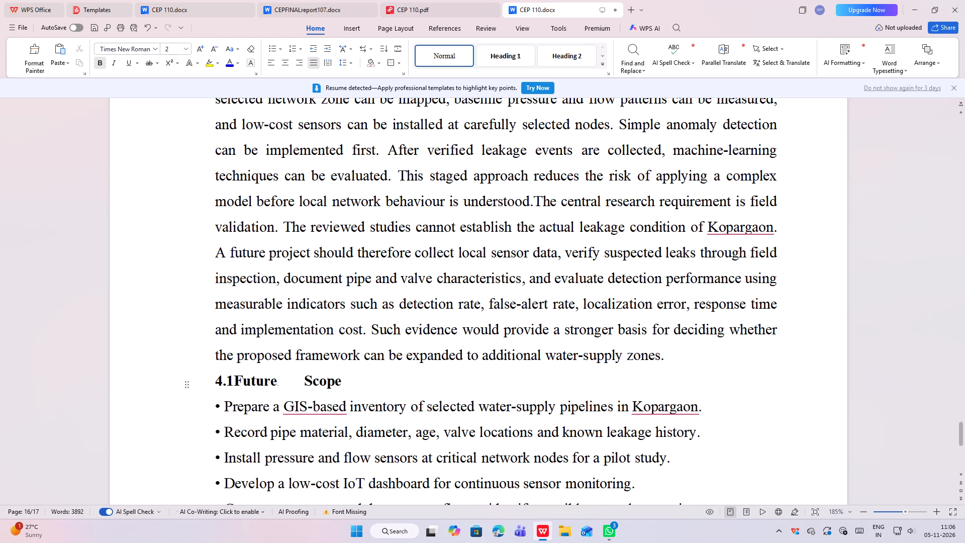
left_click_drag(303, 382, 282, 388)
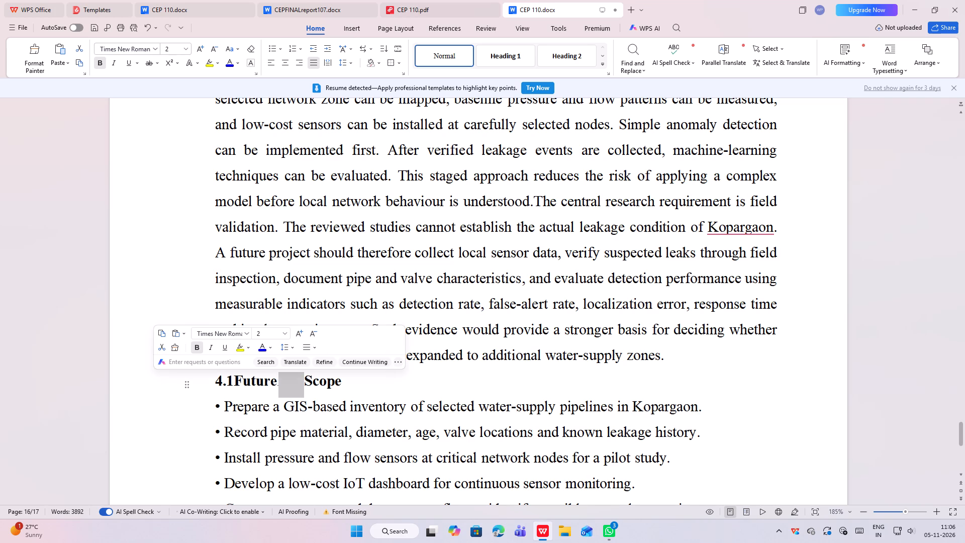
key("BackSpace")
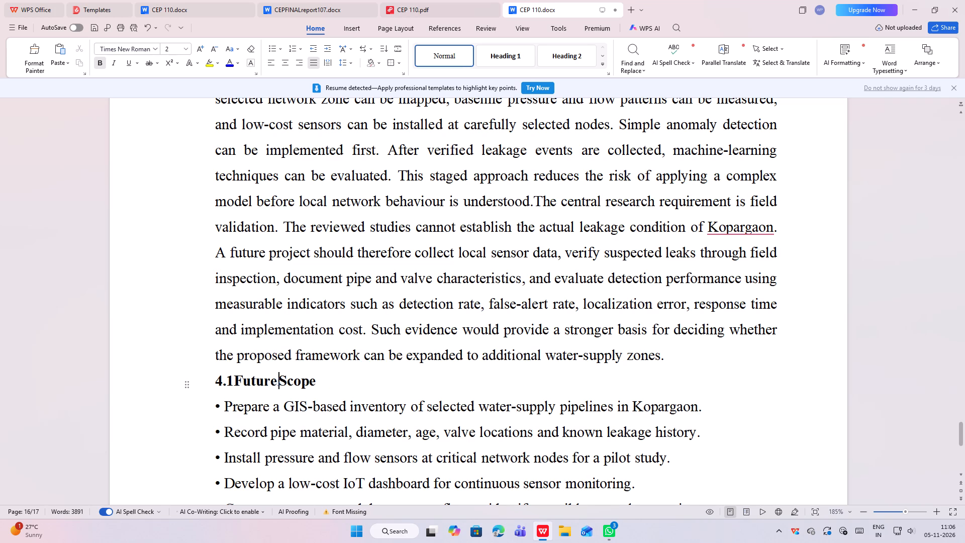
Add three more size 2 dots between "Future" and "Scope" to widen the gap in the 4.1 heading.
scroll(277, 383, "up", 5, "ctrl")
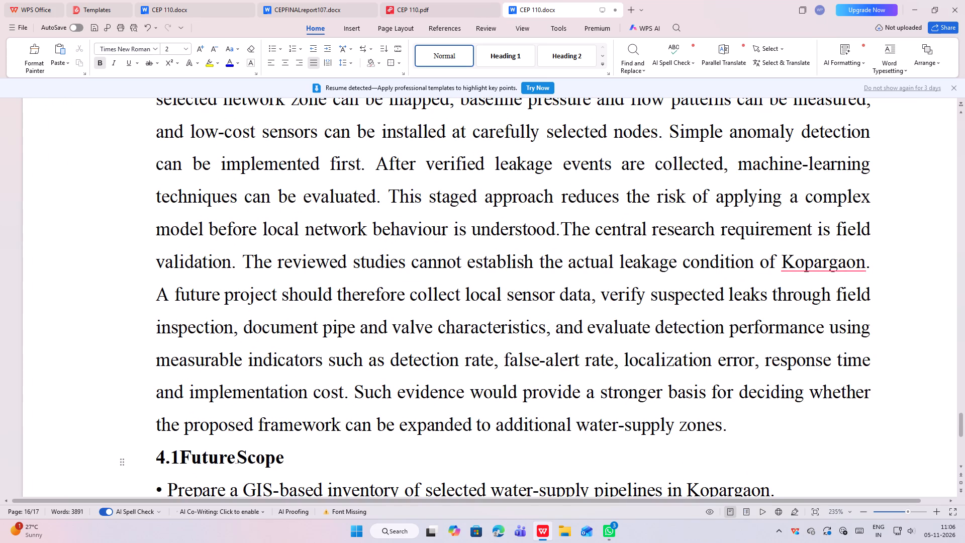
type("...")
left_click(331, 450)
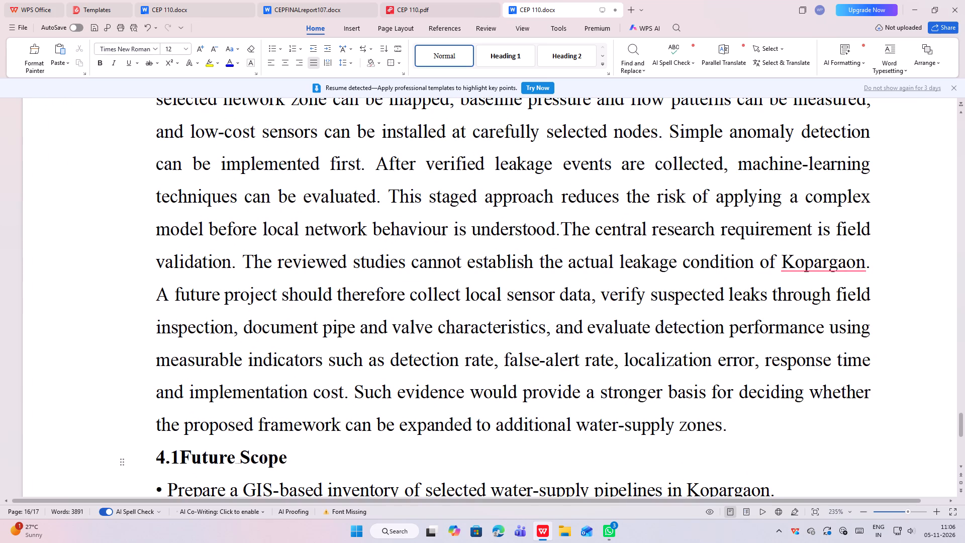
Check the Future Scope section through the end of page 16 and save the document.
scroll(327, 447, "down", 3)
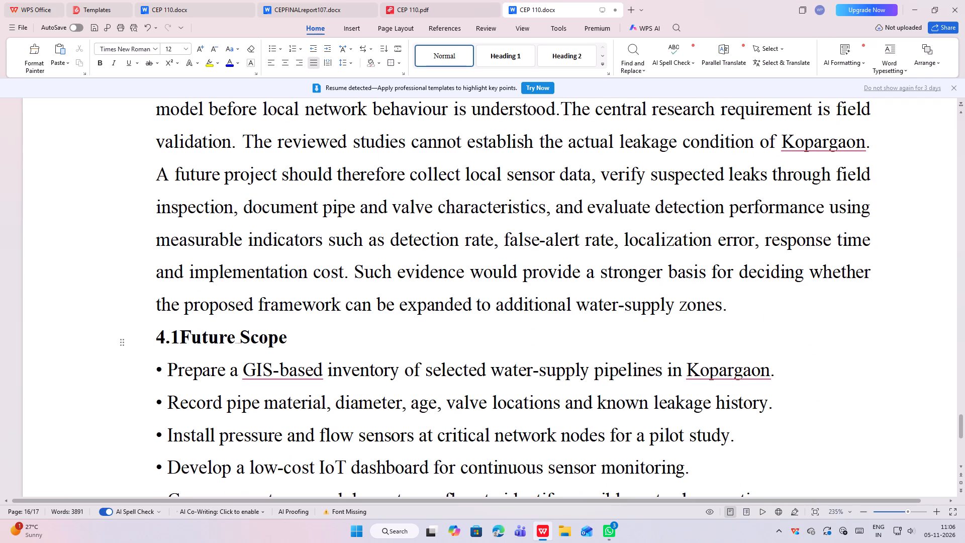
scroll(235, 368, "down", 4)
scroll(235, 368, "up", 1)
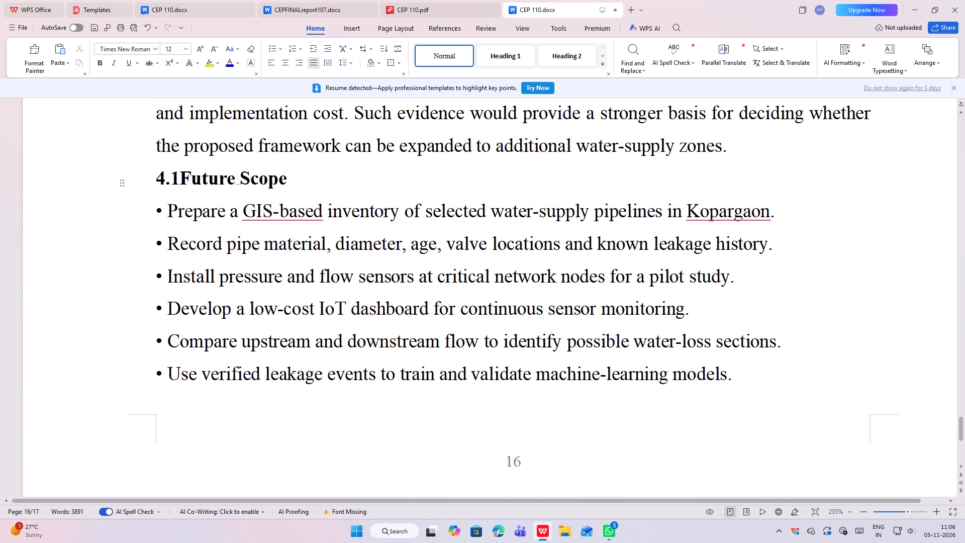
scroll(235, 368, "up", 3)
key("ctrl+s")
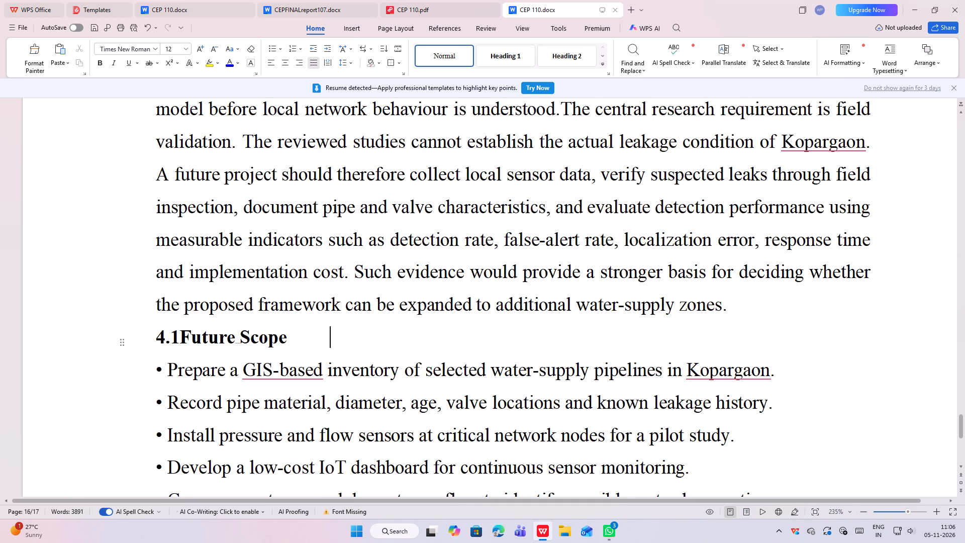
Save a Word copy in Downloads, adding four spaces after "CEP 110" in the file name.
left_click(19, 33)
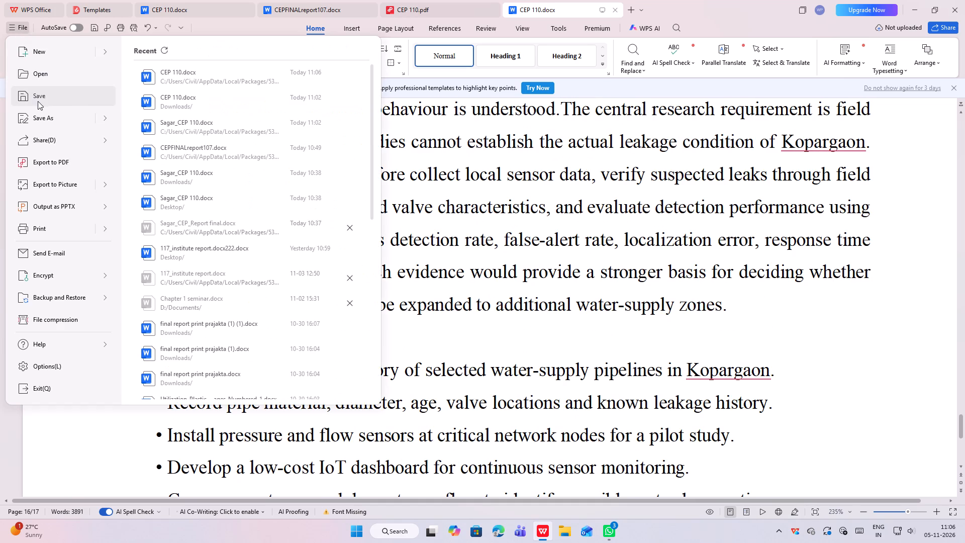
left_click(44, 118)
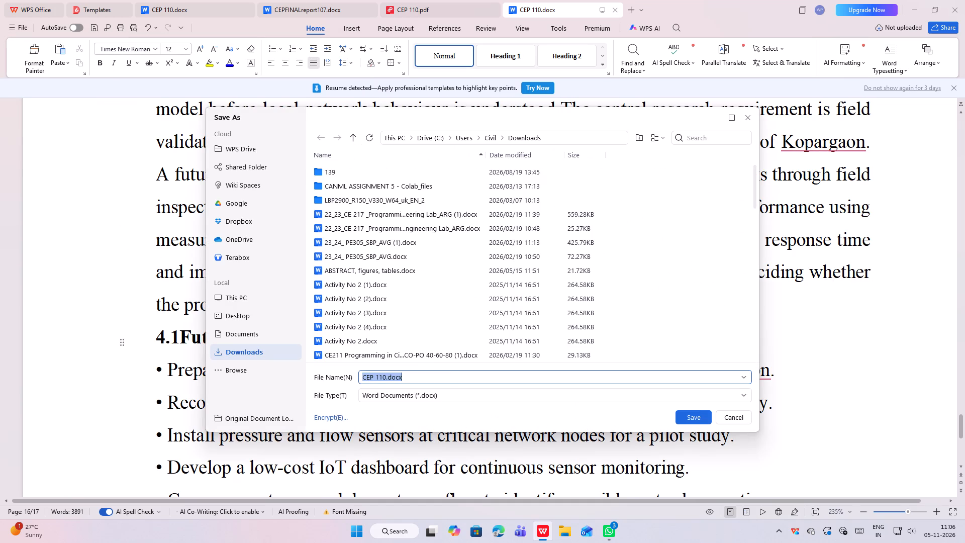
left_click(419, 381)
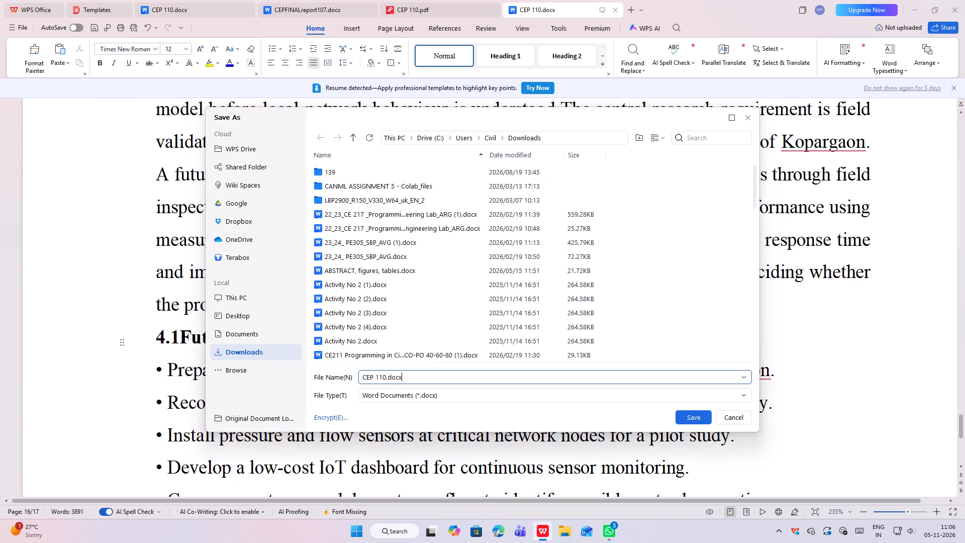
key("Left")
key("Left")
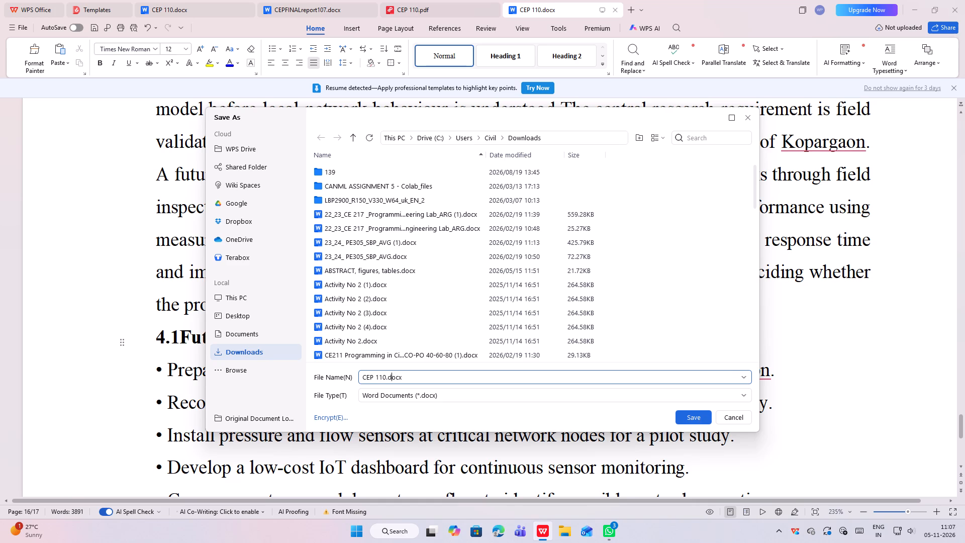
key("Left")
key("Left")
key("Left")
key("space")
key("space")
key("space")
key("space")
left_click(687, 415)
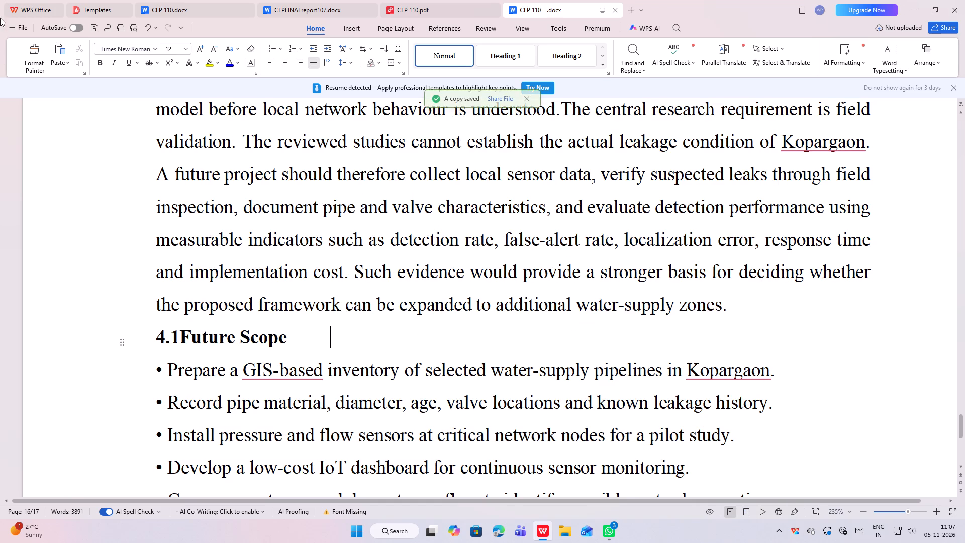
Save the report as a PDF in Downloads under the same spaced CEP 110 name and dismiss the export dialog.
left_click(23, 29)
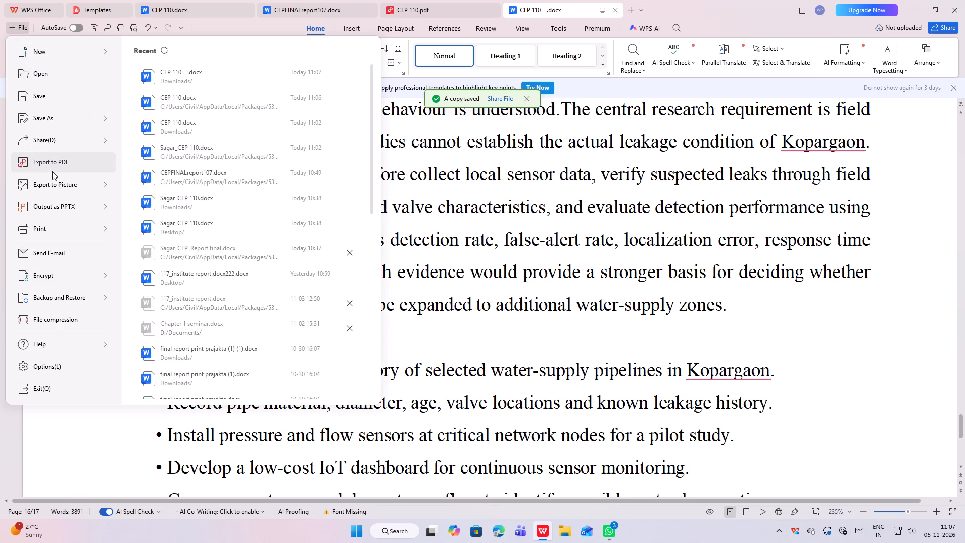
left_click(60, 112)
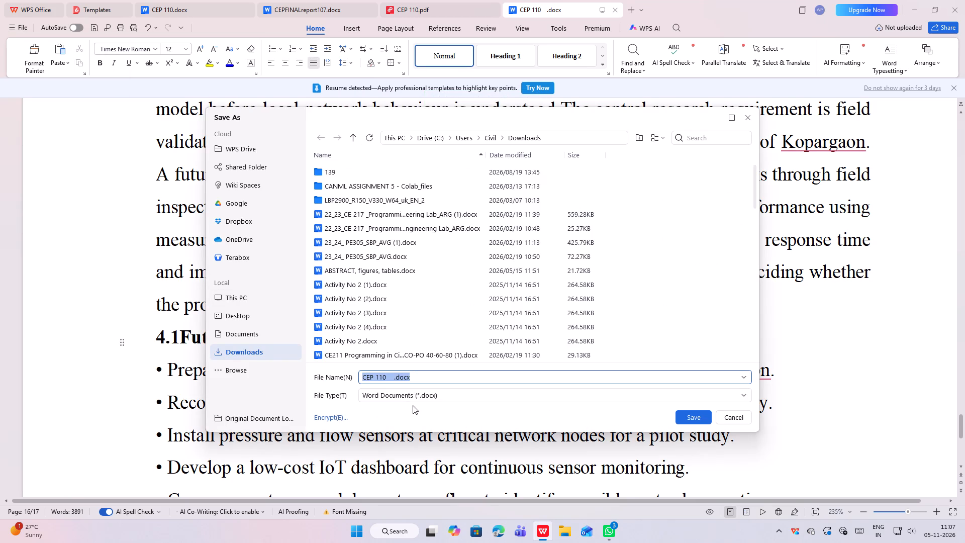
left_click(444, 381)
left_click(443, 398)
scroll(447, 421, "down", 9)
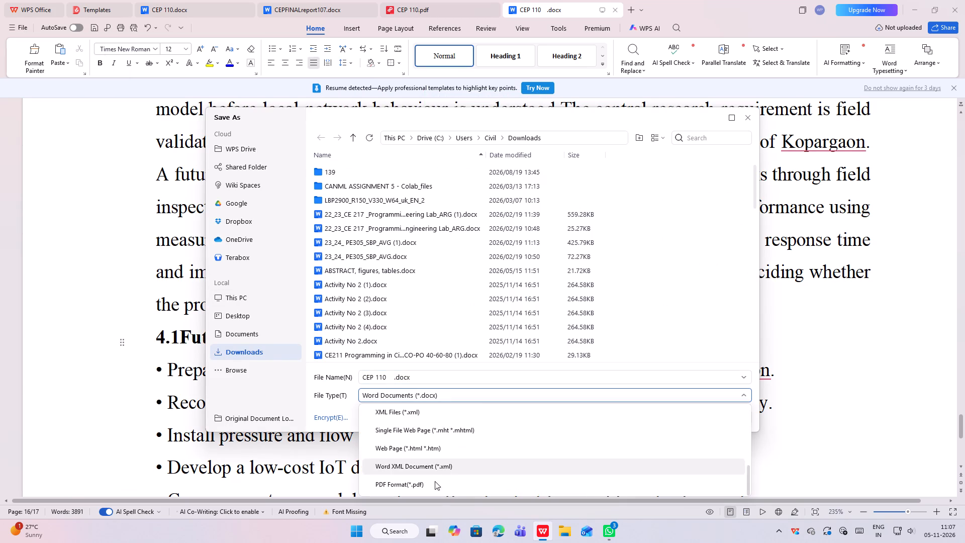
left_click(438, 484)
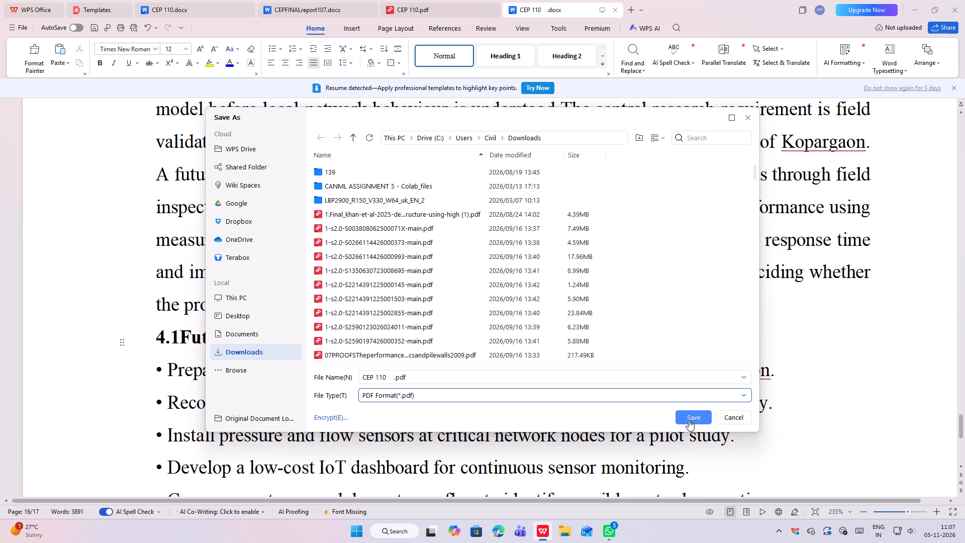
left_click(690, 418)
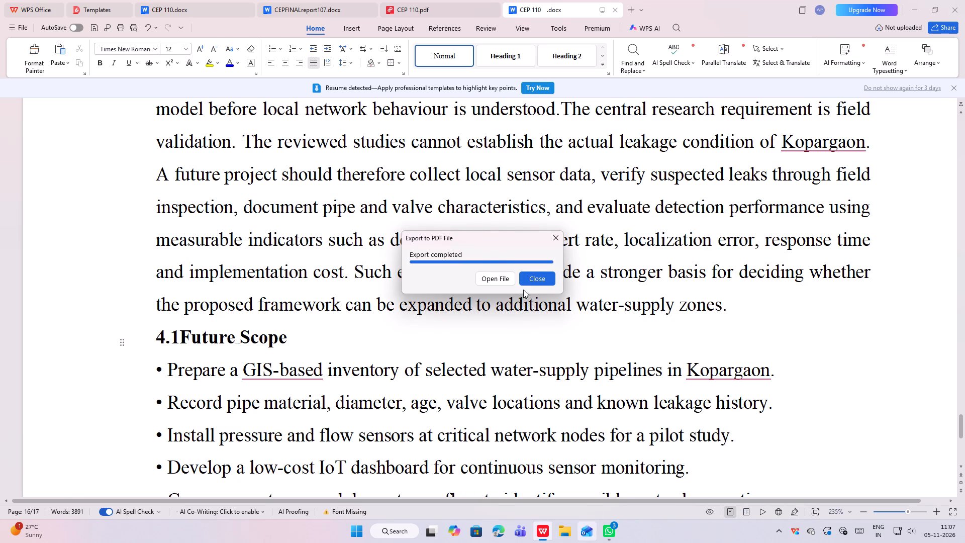
left_click(531, 282)
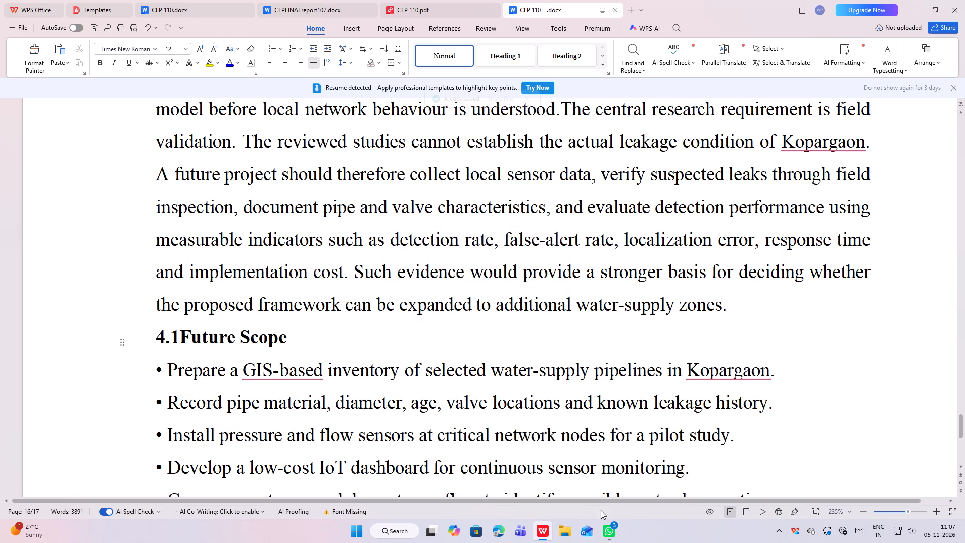
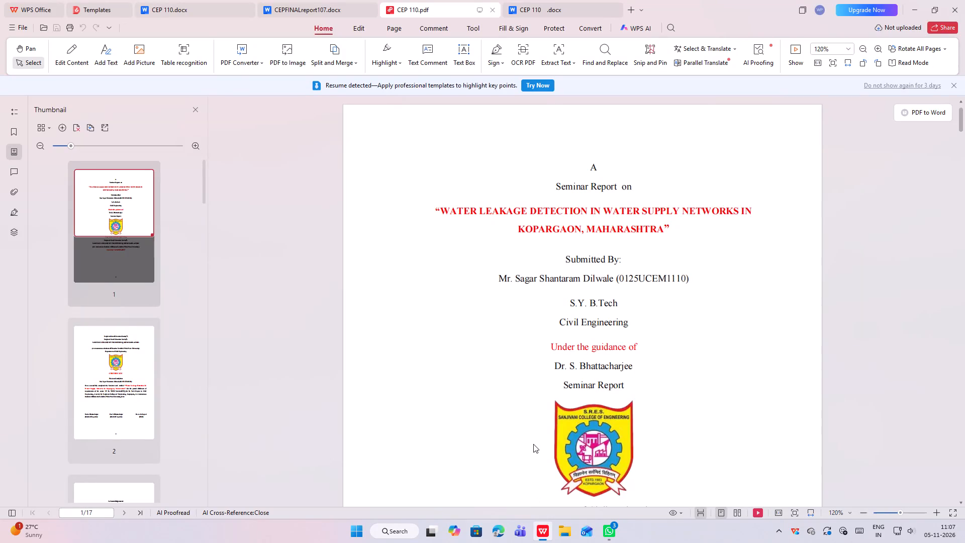
Return from the PDF to the spaced-name Word copy and review it from the 4.1 Future Scope section back to the title page.
scroll(533, 444, "down", 1)
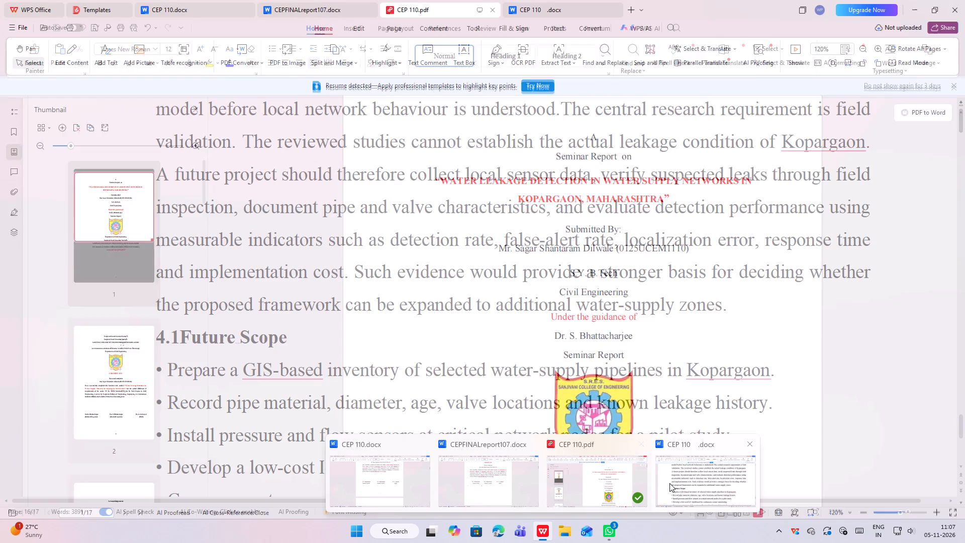
left_click(682, 483)
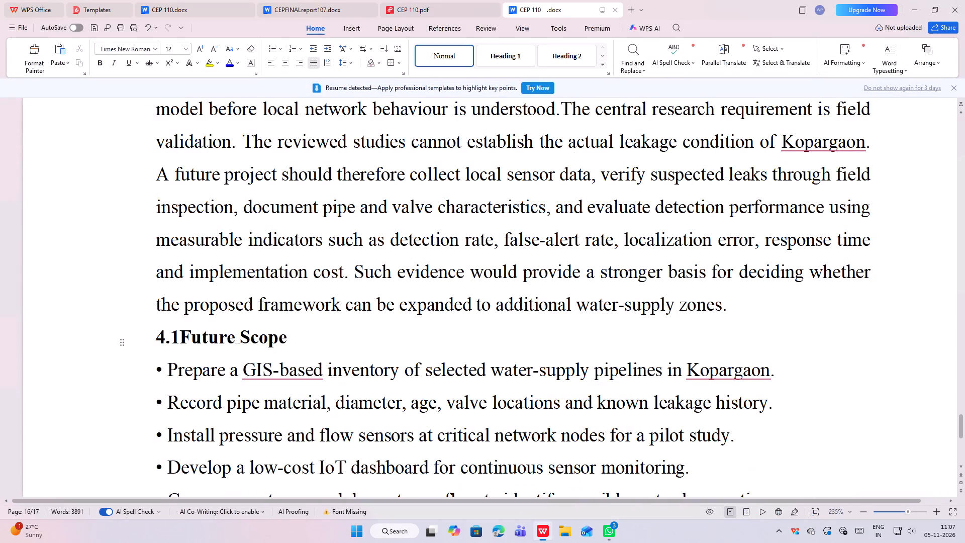
scroll(476, 442, "up", 4)
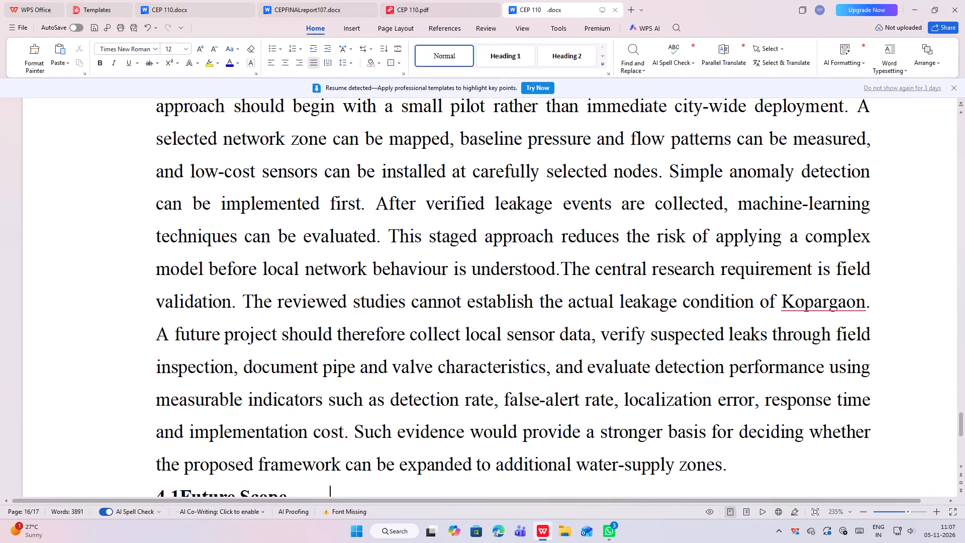
scroll(446, 454, "down", 4, "ctrl")
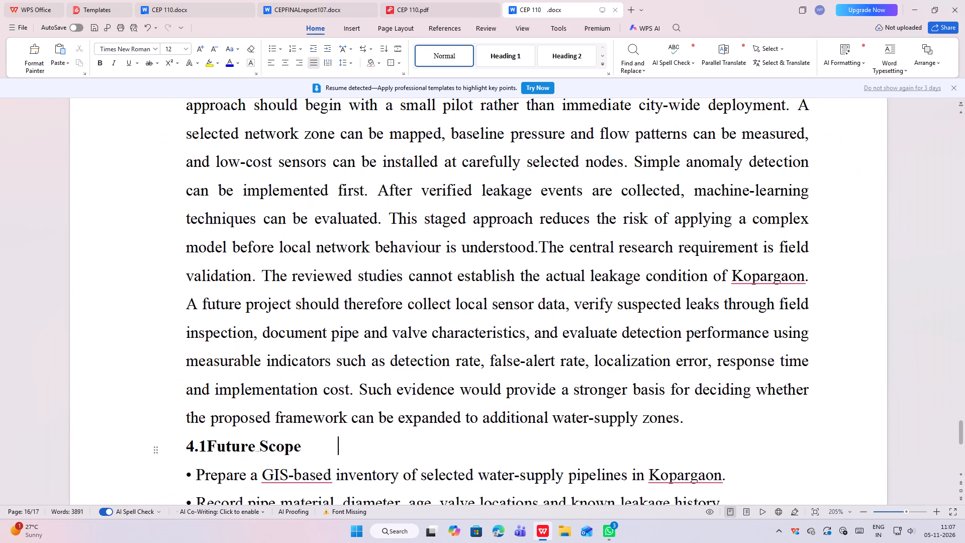
scroll(446, 454, "down", 6, "ctrl")
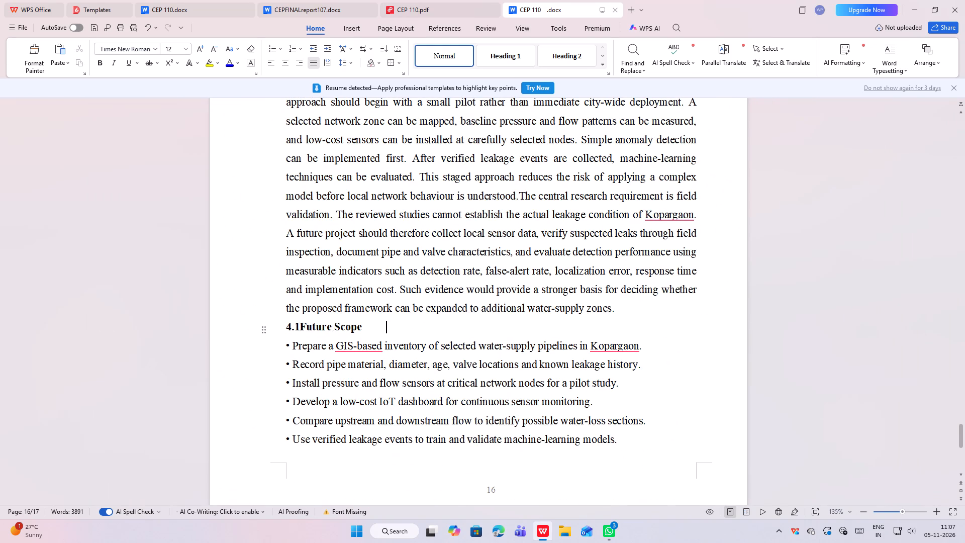
scroll(443, 457, "up", 6)
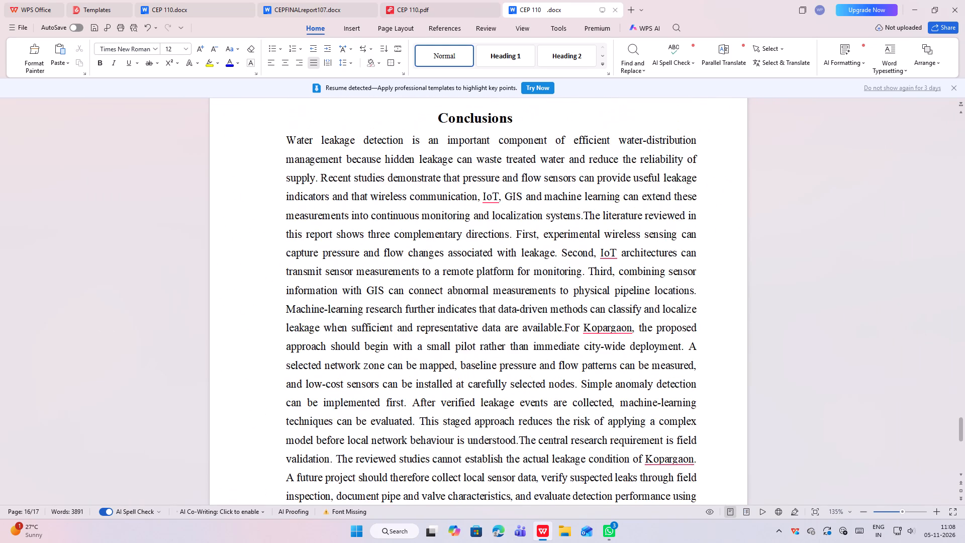
scroll(443, 457, "up", 20)
scroll(443, 457, "up", 20)
scroll(443, 457, "up", 8)
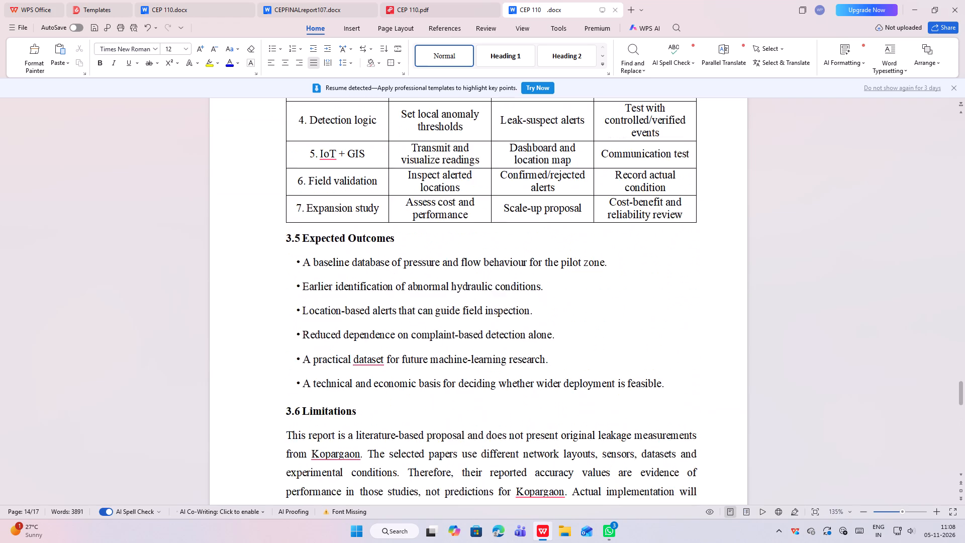
scroll(435, 460, "up", 20)
scroll(435, 460, "up", 20)
scroll(435, 460, "up", 9)
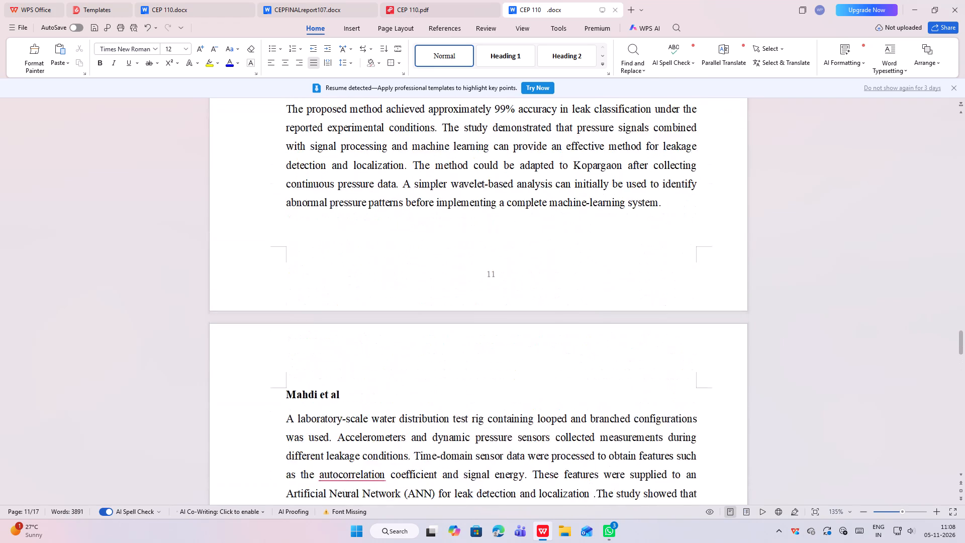
scroll(435, 460, "up", 20)
scroll(435, 460, "up", 20)
scroll(435, 460, "up", 9)
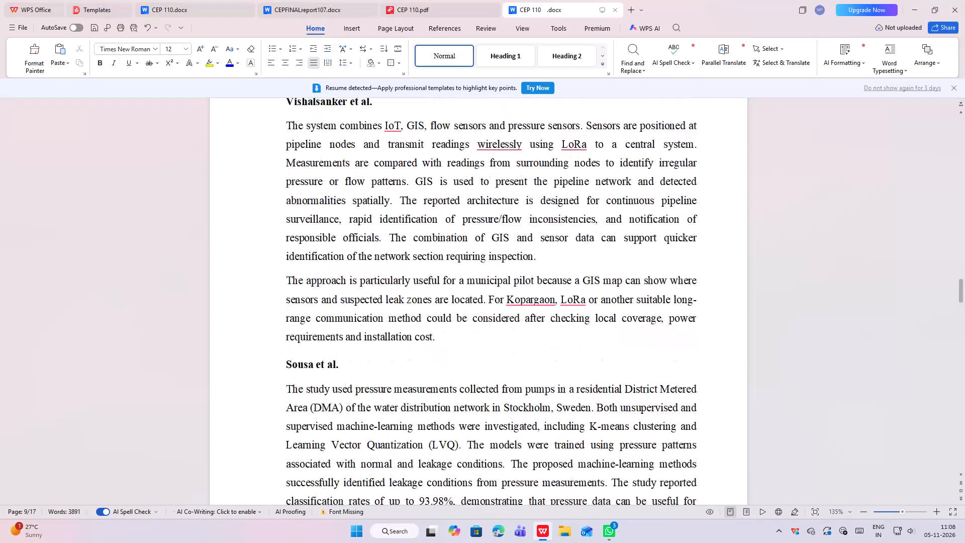
scroll(435, 460, "up", 20)
scroll(435, 460, "up", 20)
scroll(435, 460, "up", 8)
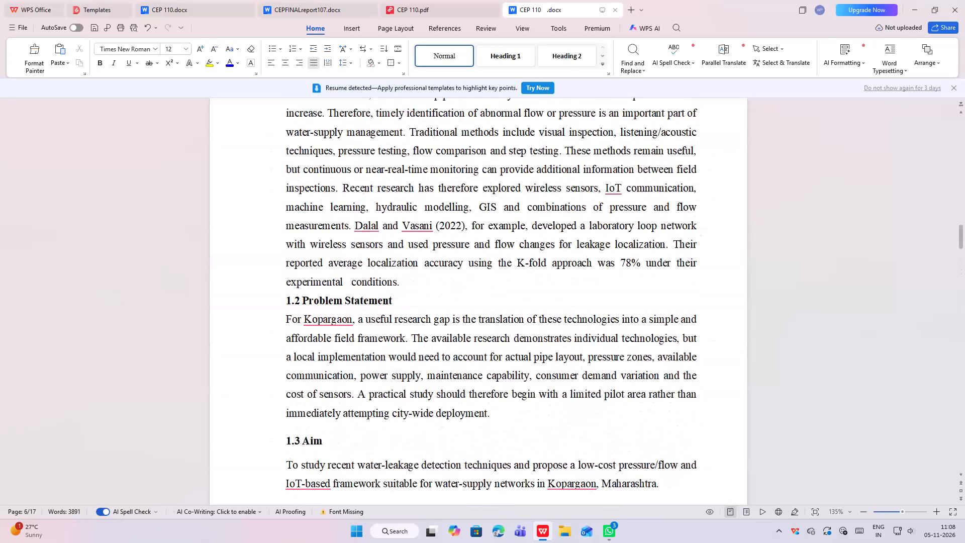
scroll(443, 460, "up", 20)
scroll(443, 460, "up", 20)
scroll(443, 460, "up", 8)
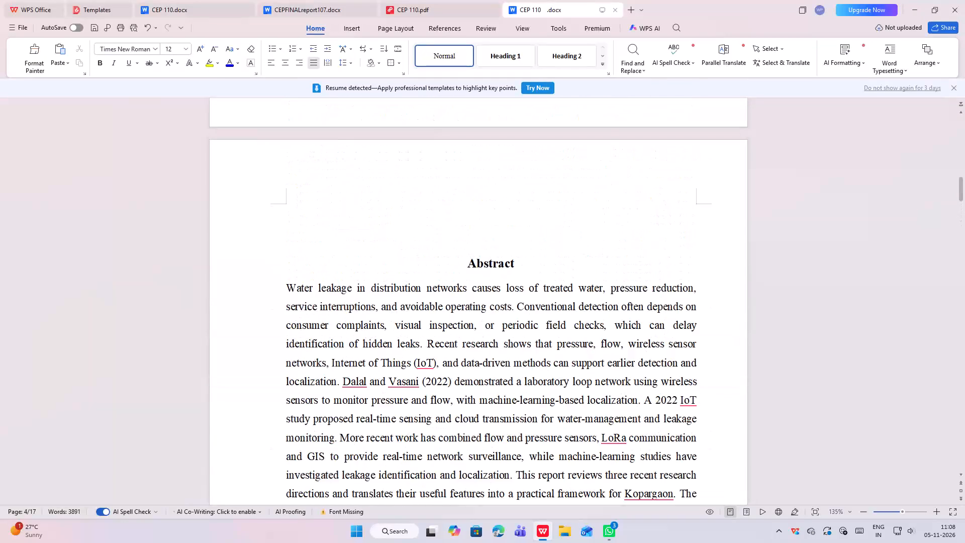
scroll(442, 461, "up", 20)
scroll(442, 461, "up", 13)
scroll(442, 461, "down", 5)
scroll(428, 482, "up", 2)
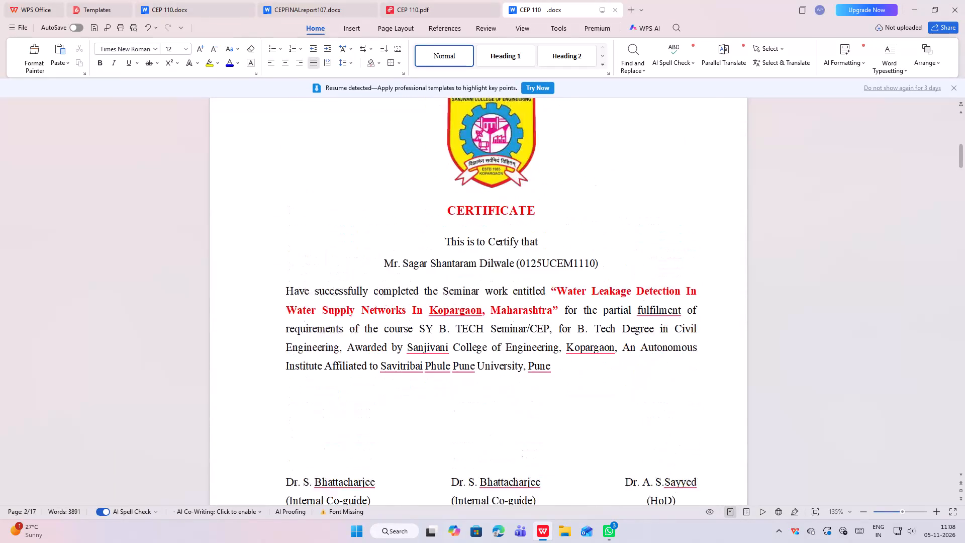
scroll(428, 482, "up", 20)
scroll(428, 482, "up", 15)
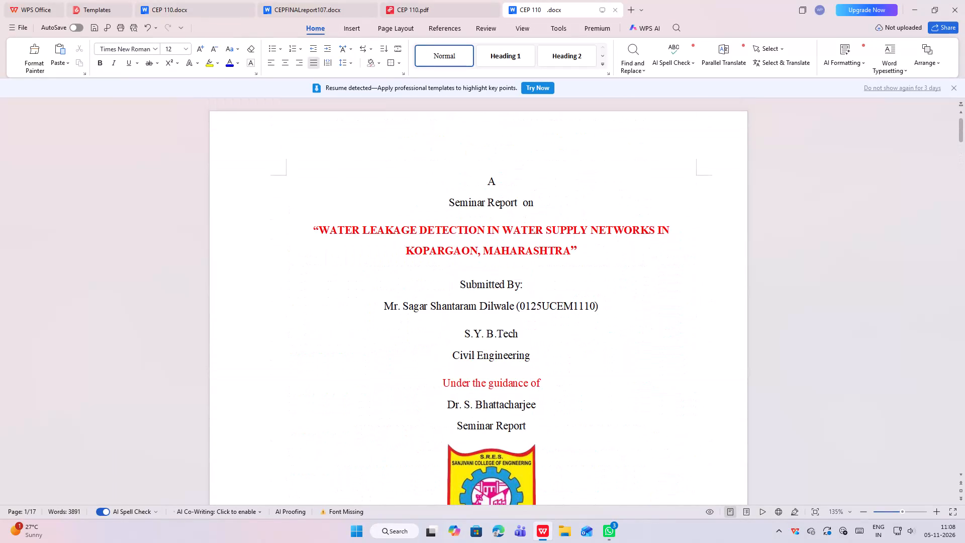
scroll(391, 333, "down", 3)
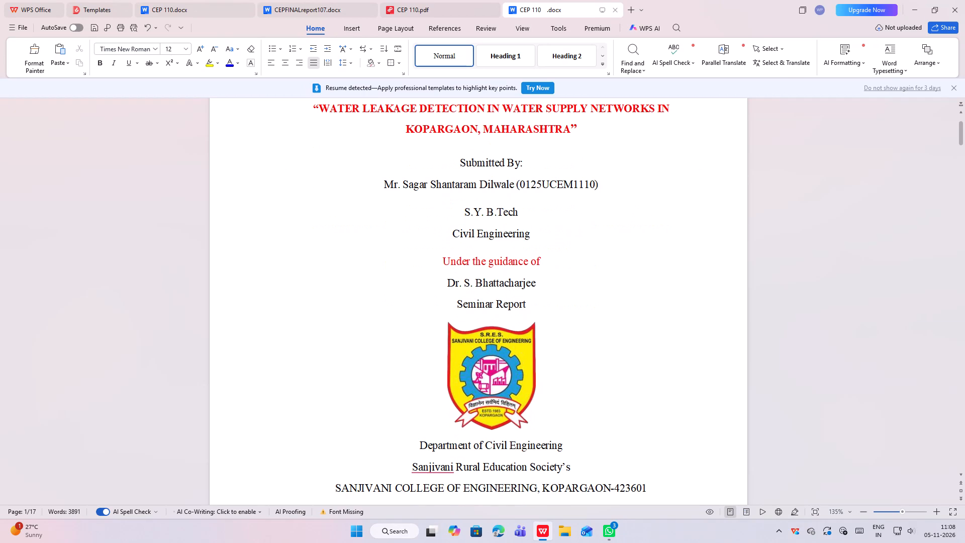
Save another Word copy in Downloads, replacing the extra spaces after "CEP 110" in the file name with a suffix starting with "f".
left_click(14, 27)
left_click(44, 116)
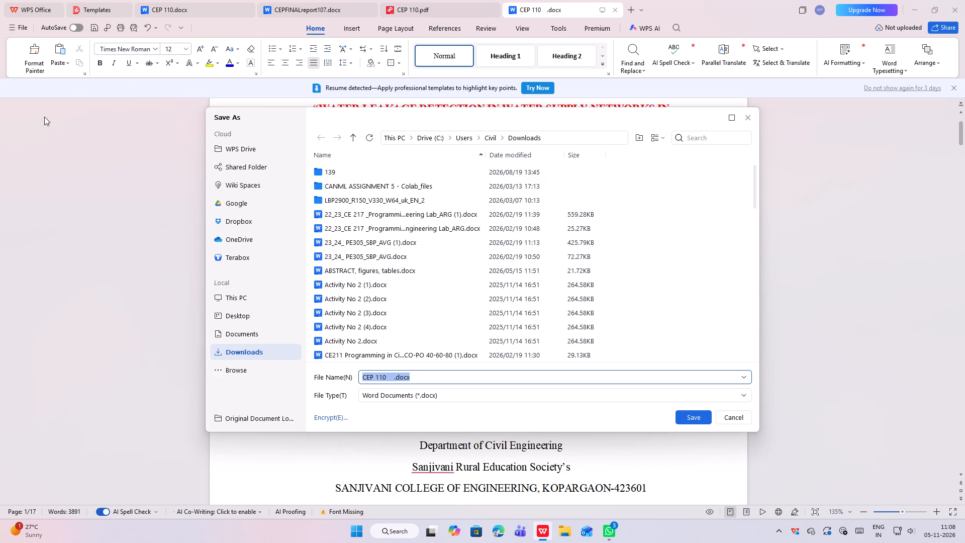
left_click(158, 387)
left_click(441, 424)
left_click(334, 458)
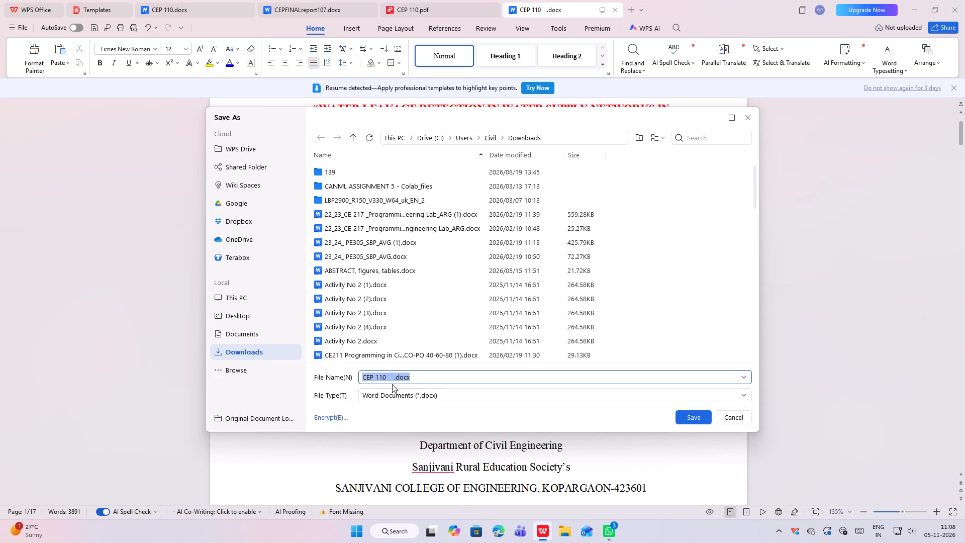
left_click(395, 372)
left_click(392, 375)
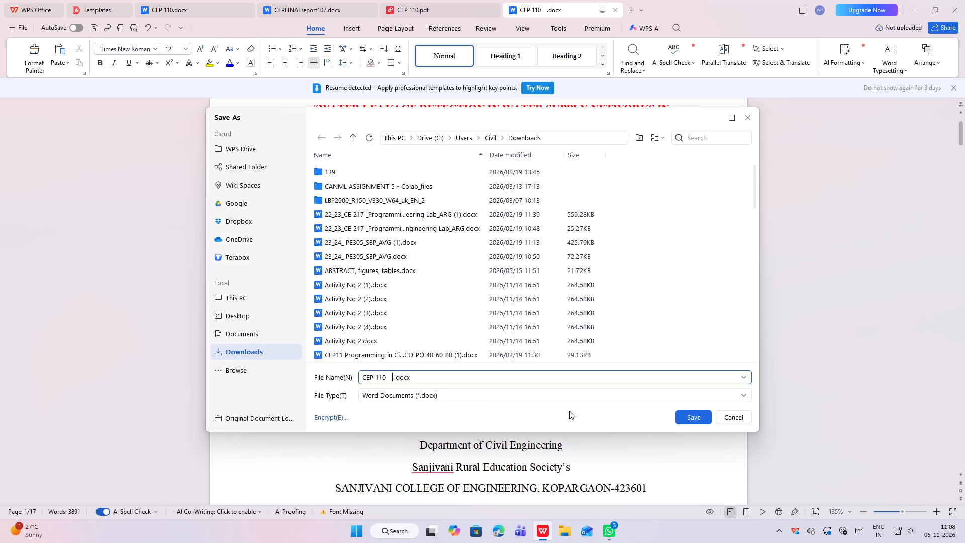
key("BackSpace")
key("BackSpace")
key("BackSpace")
key("space")
type("f")
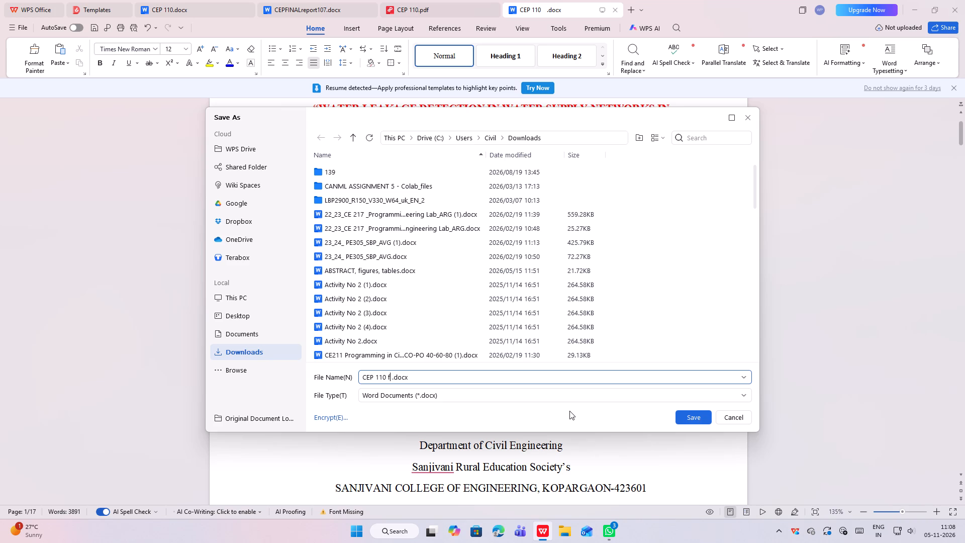
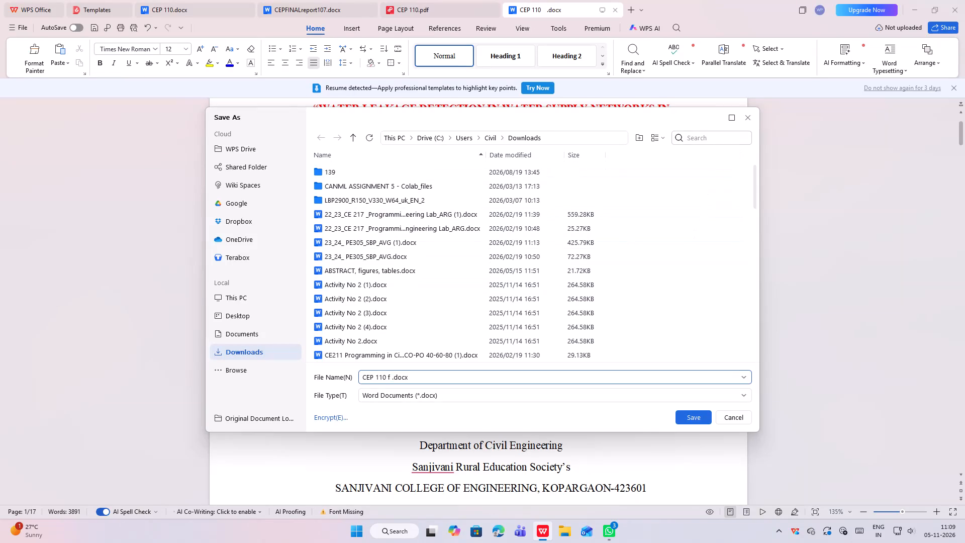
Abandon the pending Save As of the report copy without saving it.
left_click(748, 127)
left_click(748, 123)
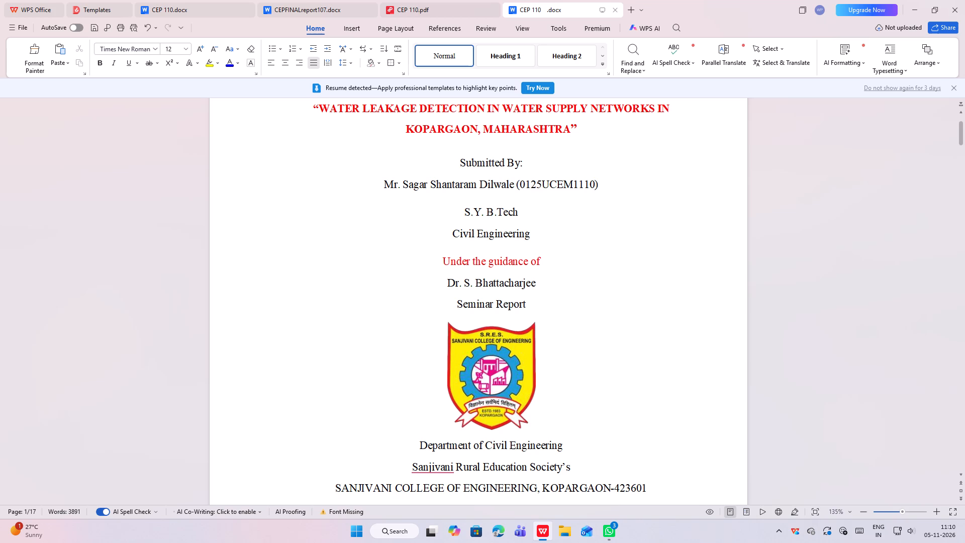
Insert six blank lines between the college logo and the "Department of Civil Engineering" line on the title page.
scroll(529, 283, "down", 2)
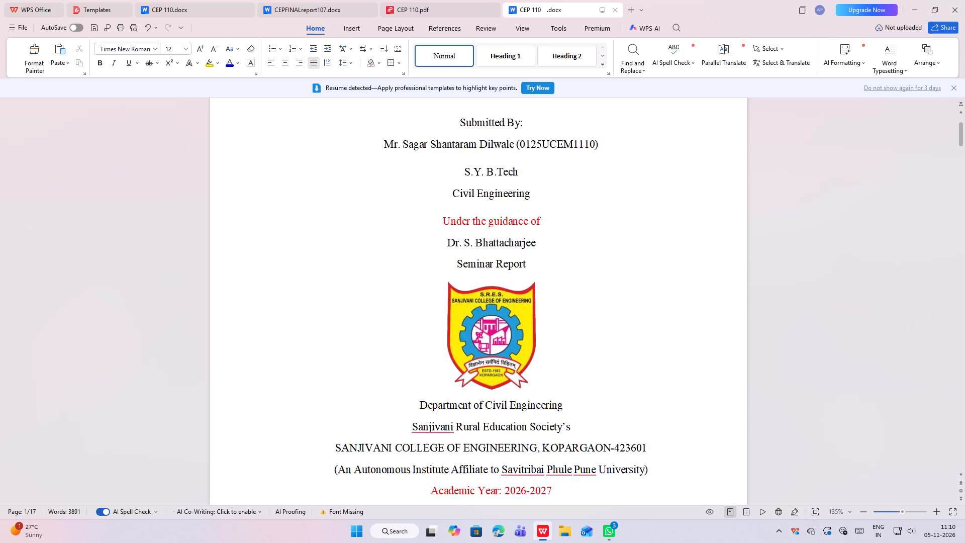
scroll(529, 283, "down", 1)
scroll(530, 283, "up", 3)
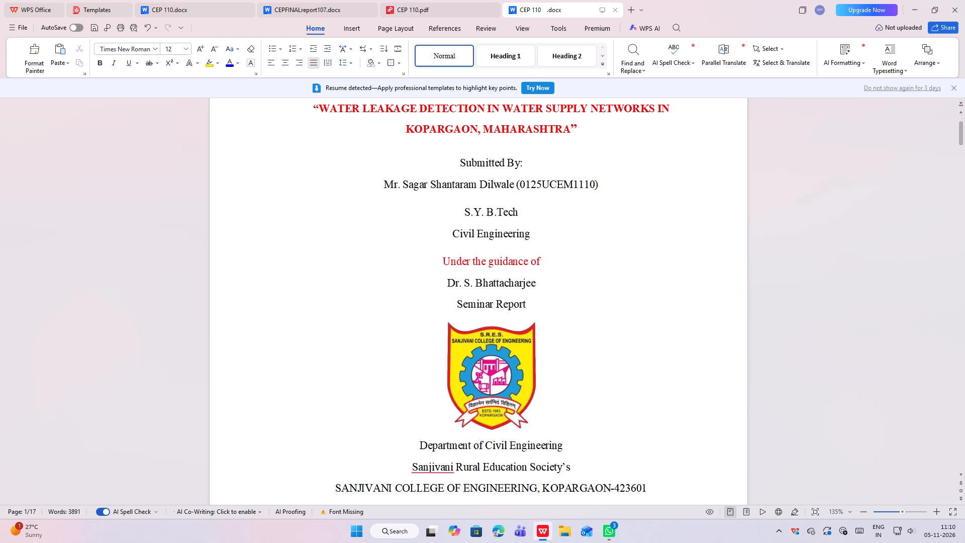
scroll(533, 253, "up", 3)
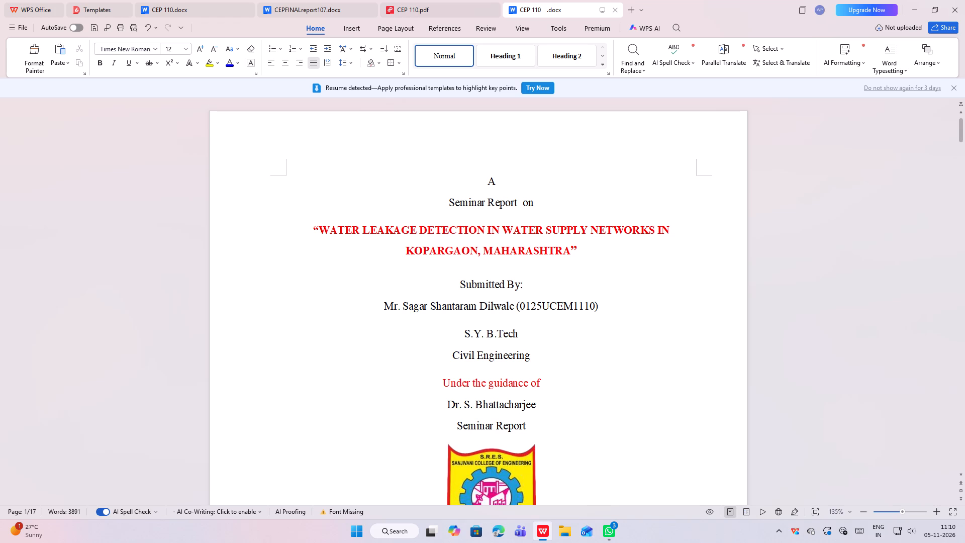
scroll(521, 376, "down", 3)
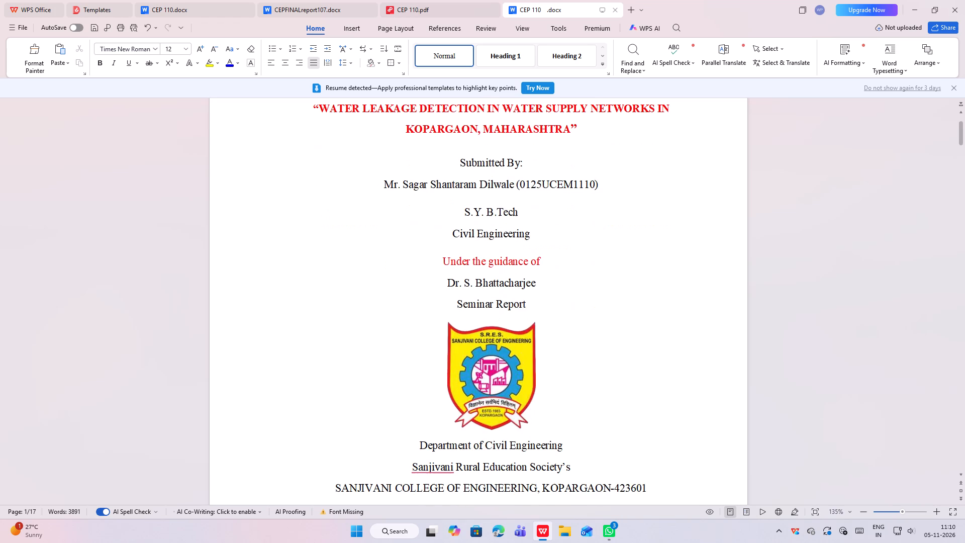
scroll(521, 376, "down", 4)
scroll(573, 288, "down", 4)
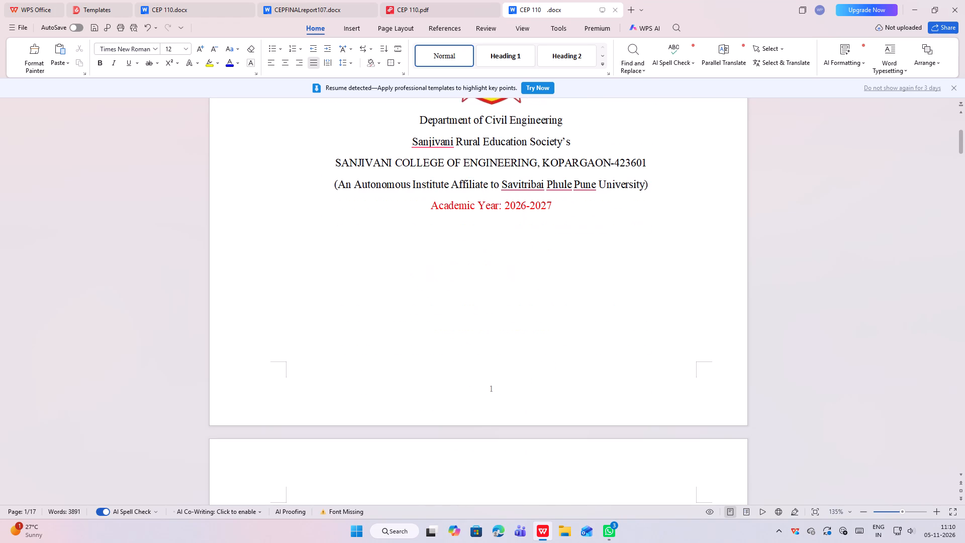
scroll(493, 248, "up", 2)
left_click(414, 190)
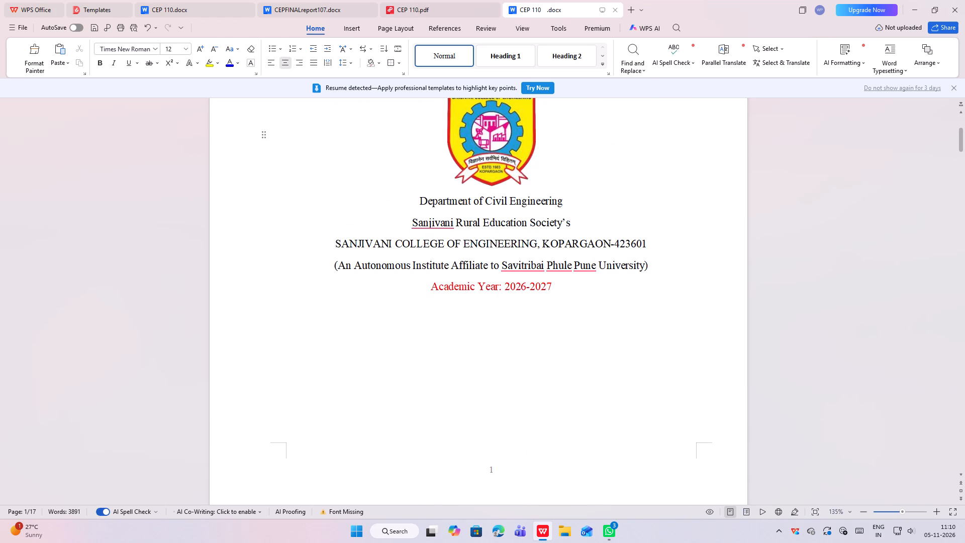
left_click(409, 201)
key("Return")
key("Return")
key("Return")
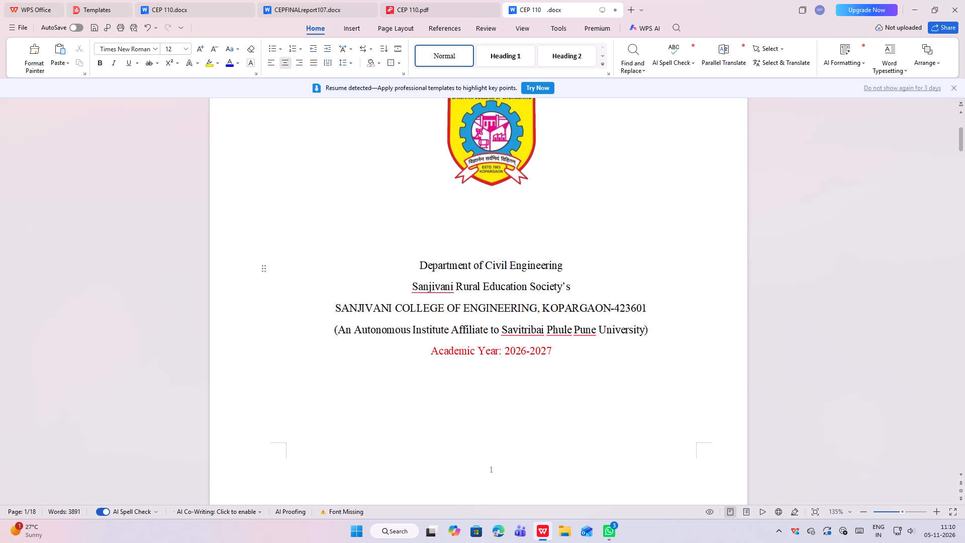
key("Return")
key("Return")
scroll(412, 200, "down", 3)
key("Return")
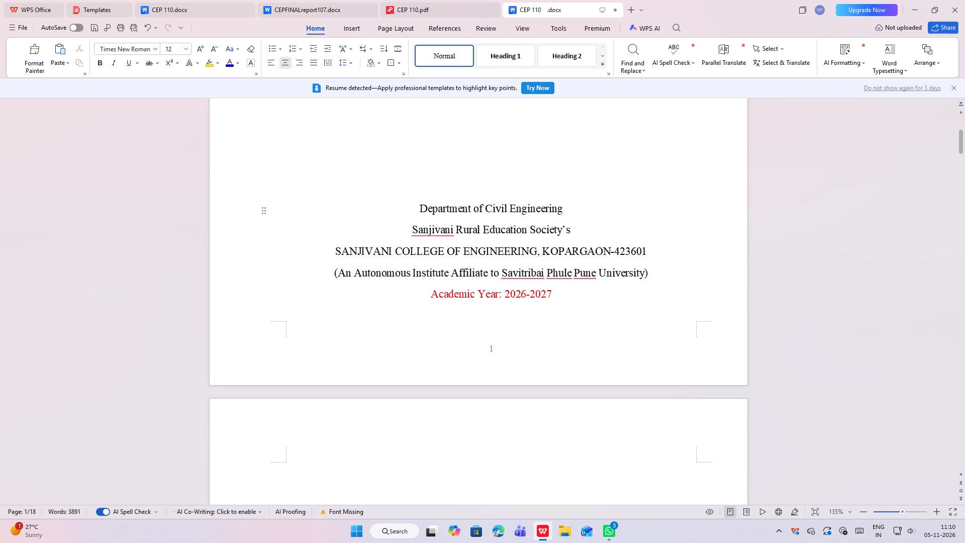
Delete leading spaces and blank lines above the first "Sanjivani Rural Education Society's" line on the certificate page, undoing the deletion that reaches the title page text.
scroll(682, 240, "down", 3)
scroll(603, 259, "down", 3)
left_click(409, 351)
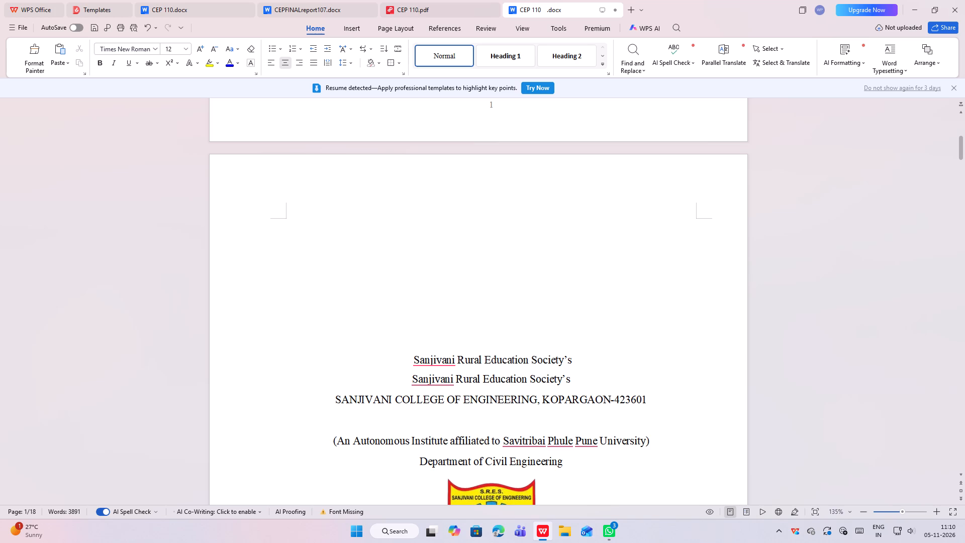
left_click(405, 357)
key("BackSpace")
key("BackSpace")
key("BackSpace")
key("BackSpace")
key("BackSpace")
key("BackSpace")
key("BackSpace")
key("BackSpace")
key("BackSpace")
key("BackSpace")
key("BackSpace")
key("BackSpace")
key("BackSpace")
key("BackSpace")
key("BackSpace")
key("BackSpace")
key("BackSpace")
key("BackSpace")
key("BackSpace")
key("BackSpace")
key("BackSpace")
key("BackSpace")
key("BackSpace")
key("BackSpace")
key("BackSpace")
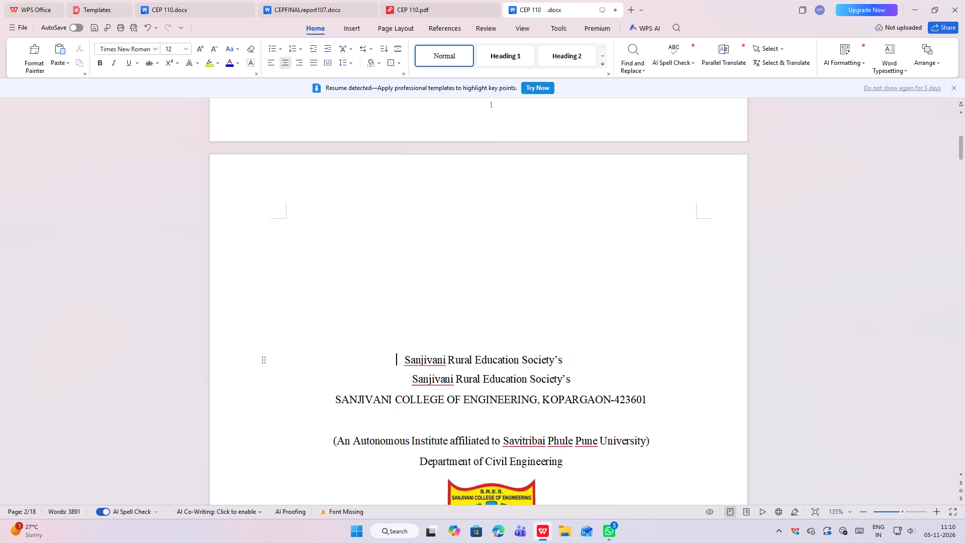
key("BackSpace")
key("BackSpace")
key("BackSpace")
key("BackSpace")
key("BackSpace")
key("BackSpace")
key("BackSpace")
key("BackSpace")
key("BackSpace")
key("BackSpace")
key("BackSpace")
key("BackSpace")
key("BackSpace")
key("BackSpace")
key("BackSpace")
key("BackSpace")
key("BackSpace")
key("BackSpace")
key("BackSpace")
key("BackSpace")
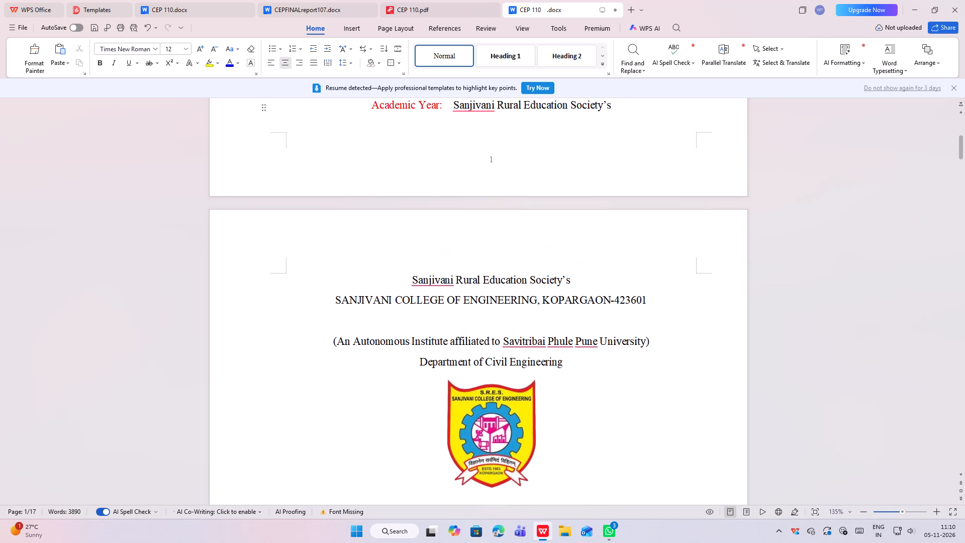
key("ctrl+z")
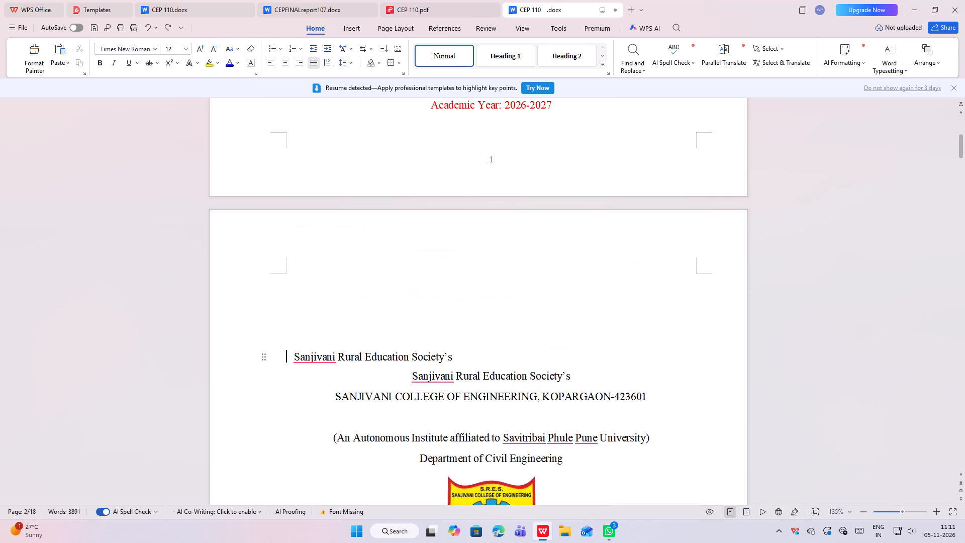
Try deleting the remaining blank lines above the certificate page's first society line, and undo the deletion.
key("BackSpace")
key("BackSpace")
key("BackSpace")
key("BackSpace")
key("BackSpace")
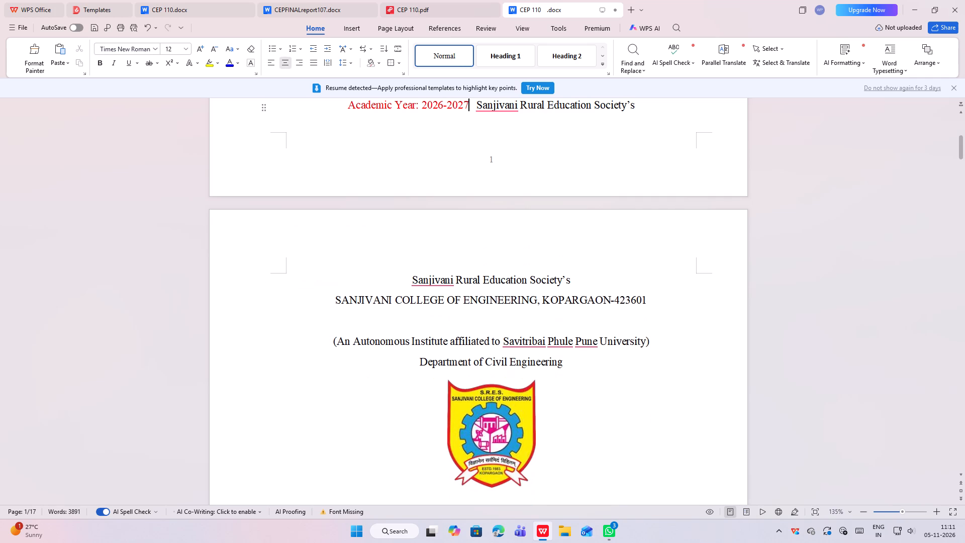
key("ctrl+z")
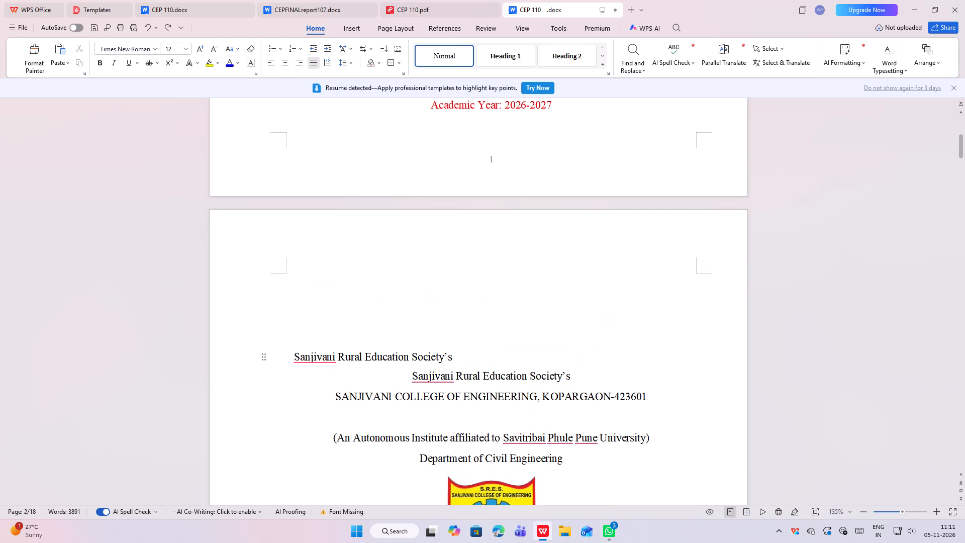
Remove the remaining blank space before the certificate page's first society line, keeping that line as a separate paragraph after "Academic Year: 2026-2027".
key("BackSpace")
key("BackSpace")
key("BackSpace")
key("BackSpace")
key("BackSpace")
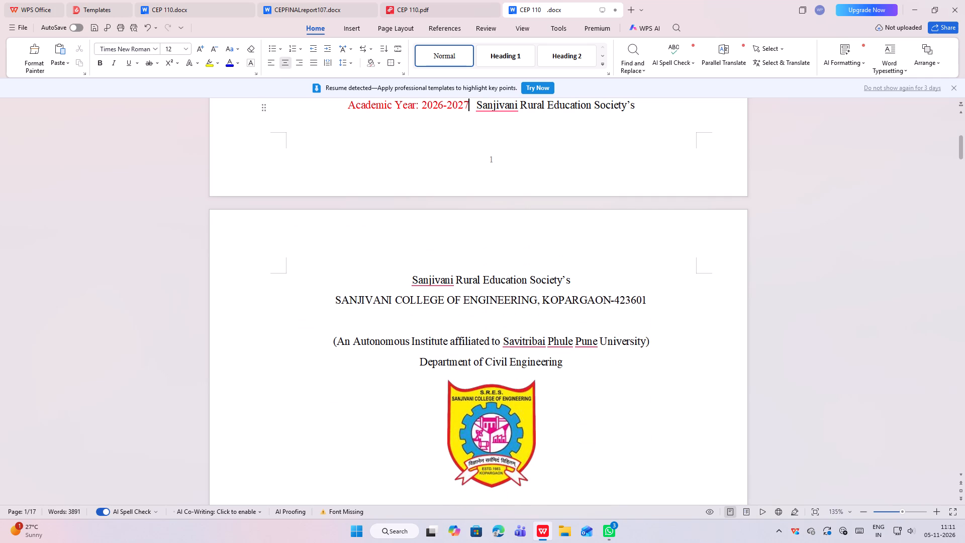
key("Return")
left_click(376, 293)
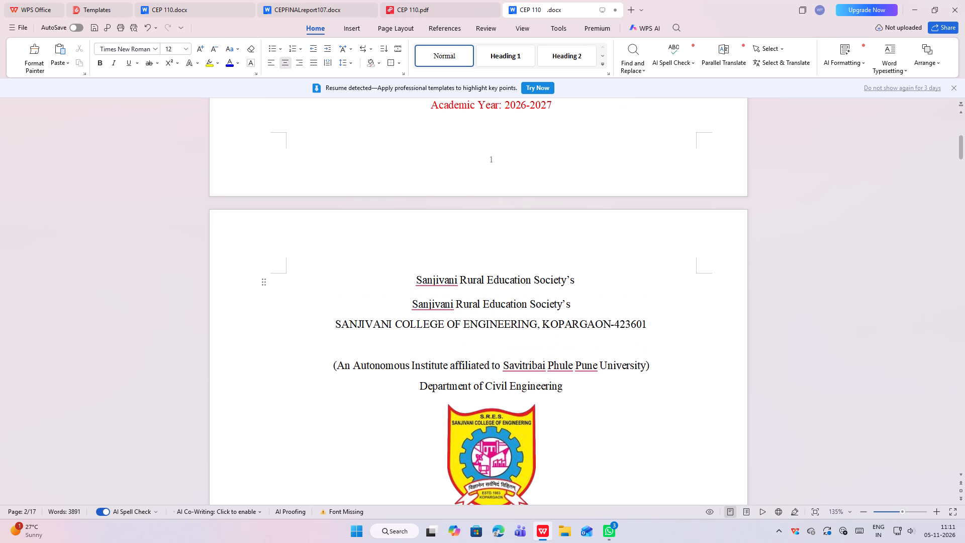
left_click(369, 336)
Review the report's layout from the certificate page through the Table of Contents and back to the title page.
scroll(392, 368, "down", 2)
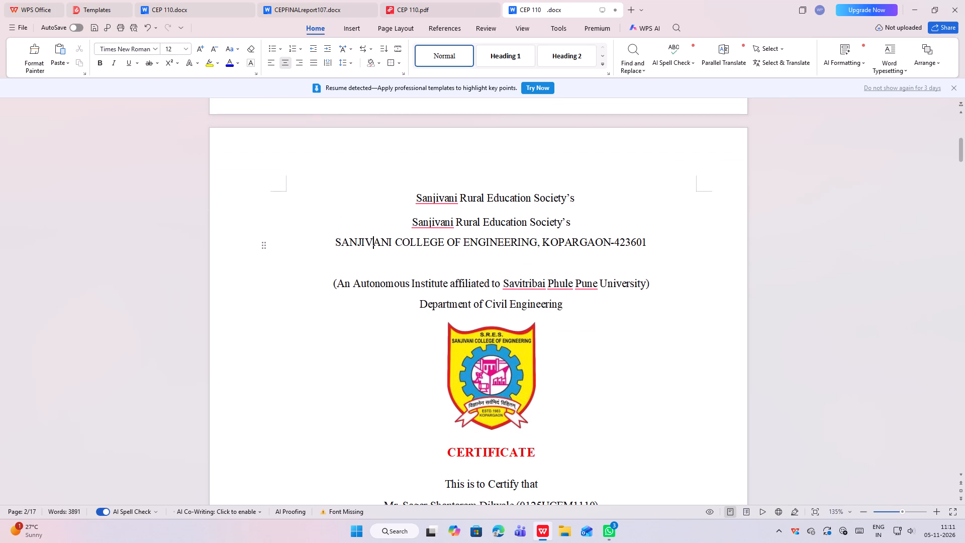
scroll(431, 277, "down", 4)
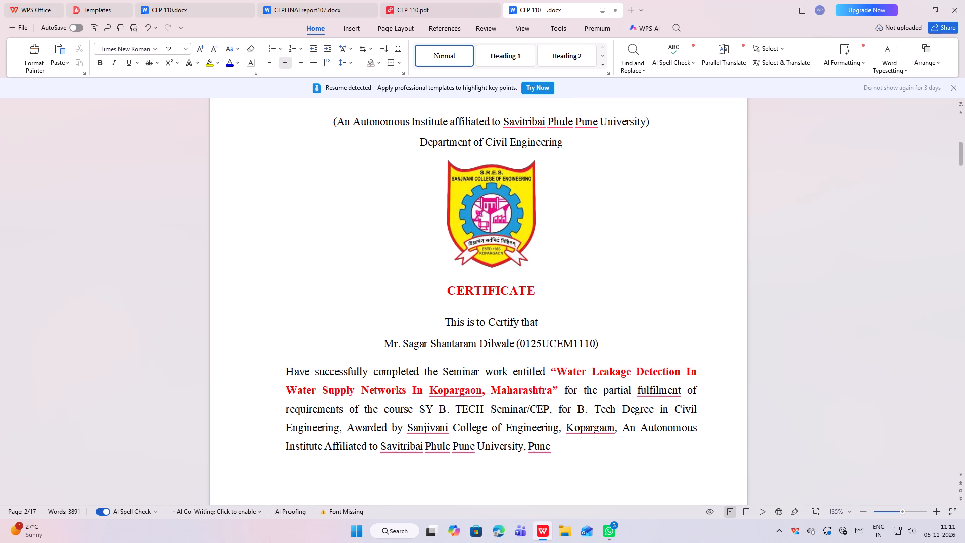
scroll(470, 316, "down", 1)
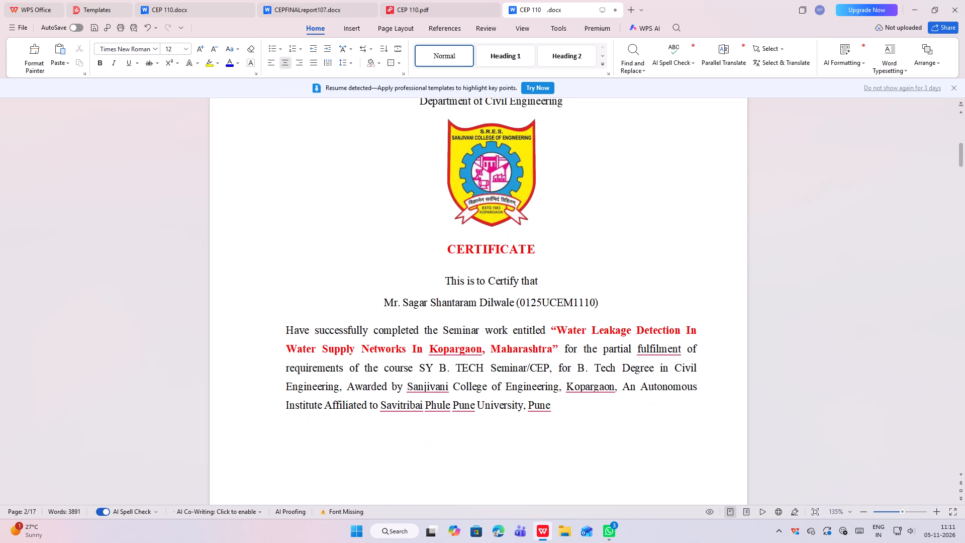
scroll(494, 318, "down", 1)
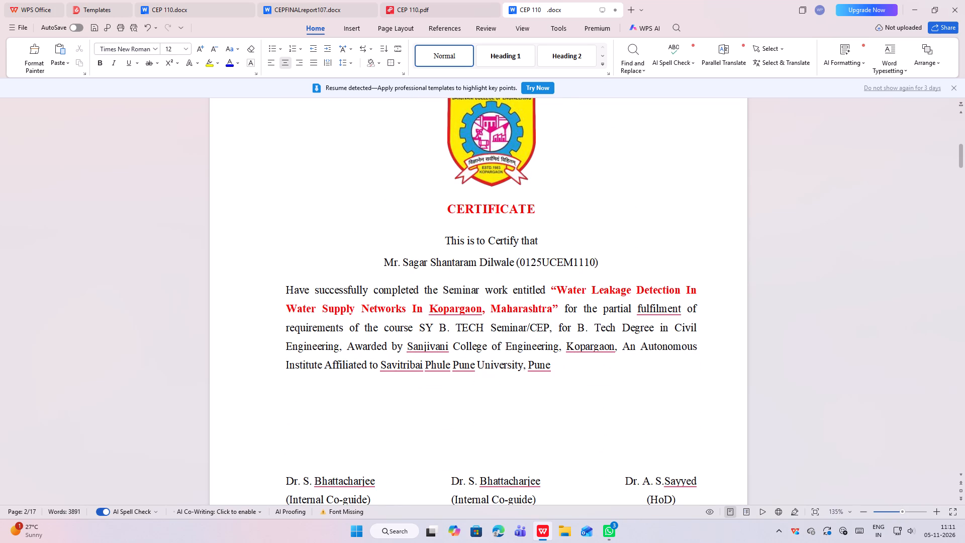
scroll(534, 315, "down", 5)
scroll(468, 304, "down", 2)
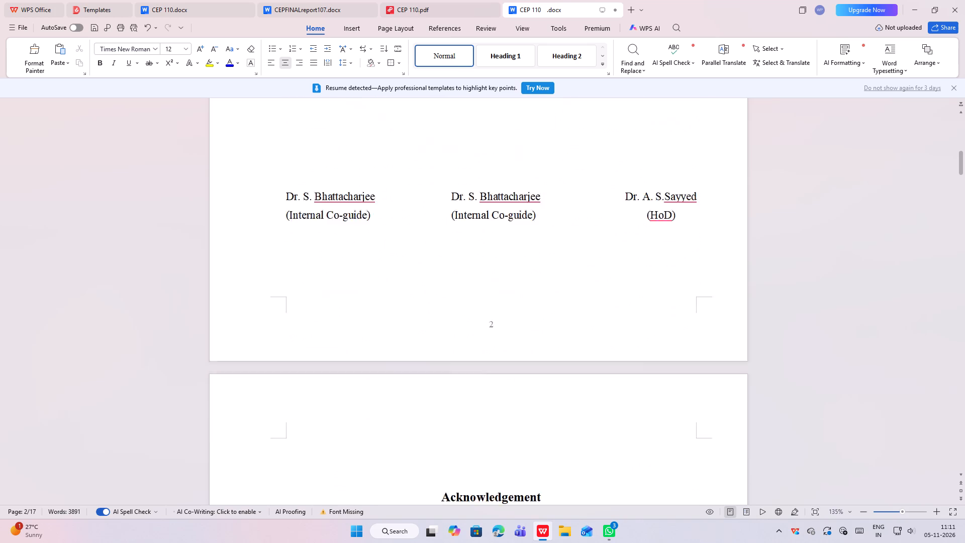
scroll(468, 304, "down", 11)
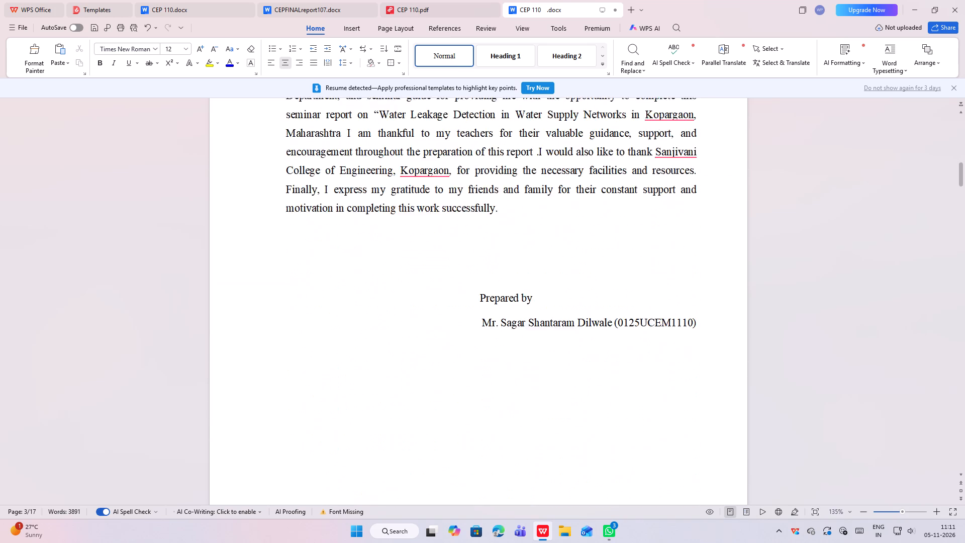
scroll(468, 304, "down", 18)
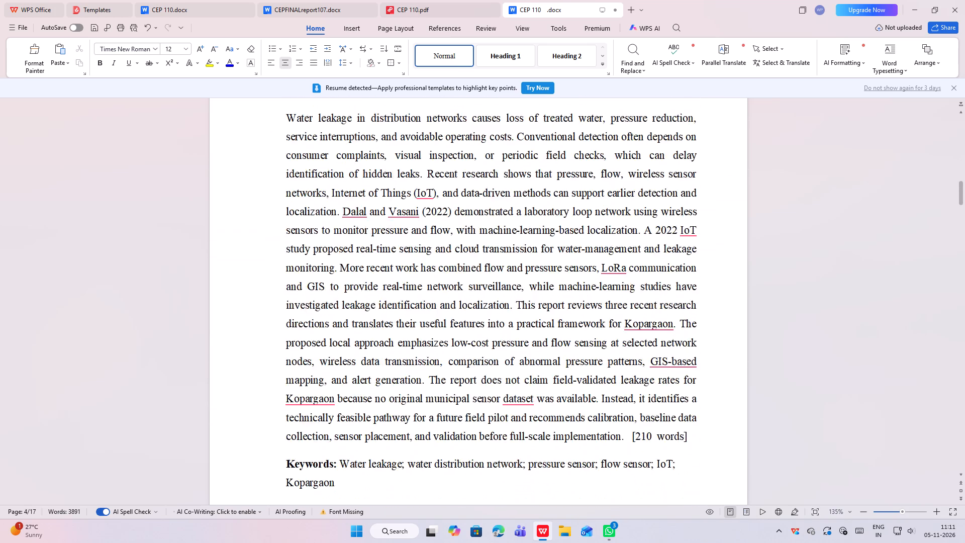
scroll(468, 304, "down", 17)
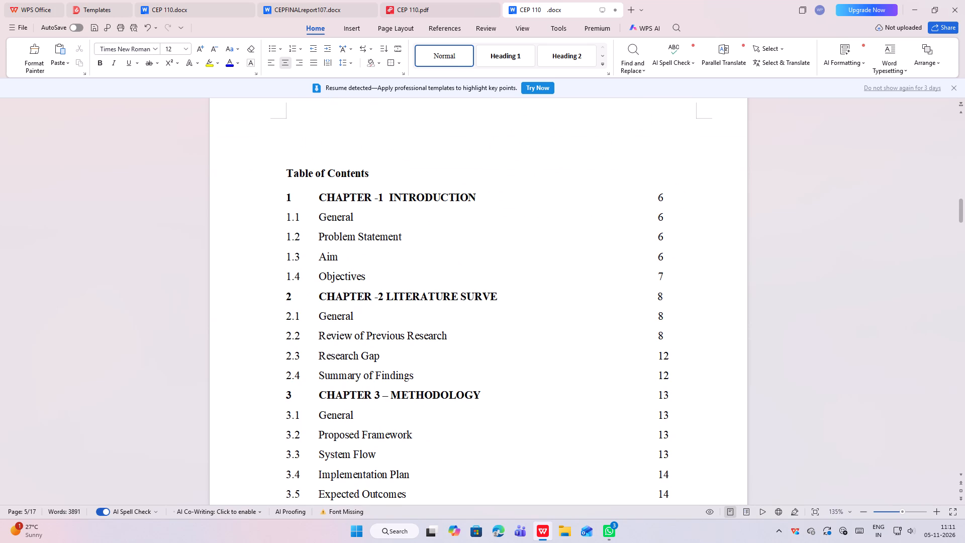
scroll(486, 222, "up", 20)
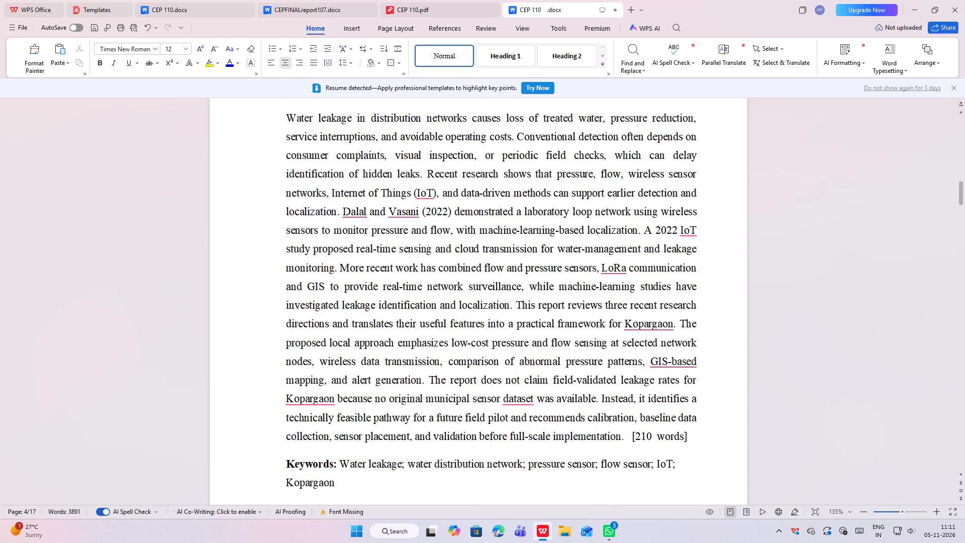
scroll(471, 244, "up", 10)
scroll(461, 261, "up", 20)
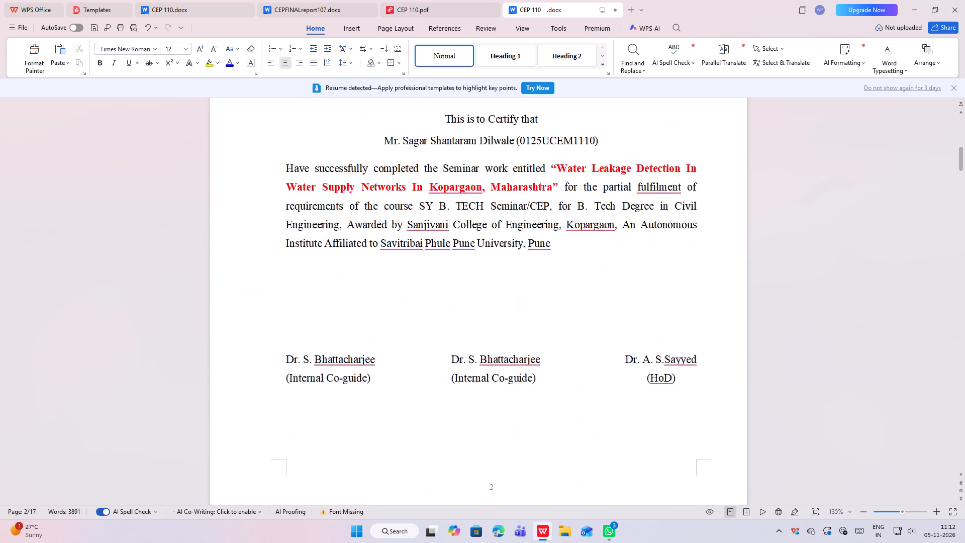
scroll(461, 261, "up", 3)
scroll(461, 261, "up", 18)
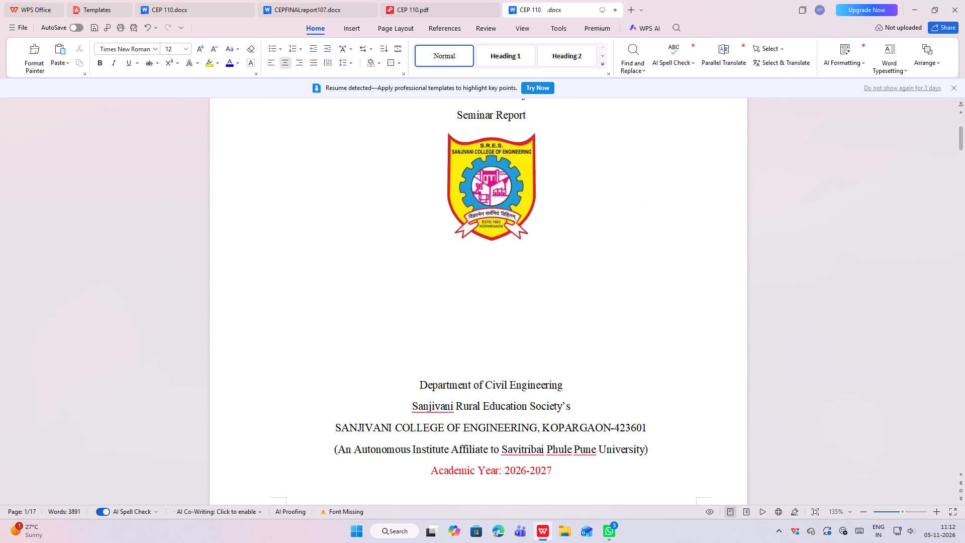
scroll(461, 261, "up", 13)
scroll(461, 261, "down", 6)
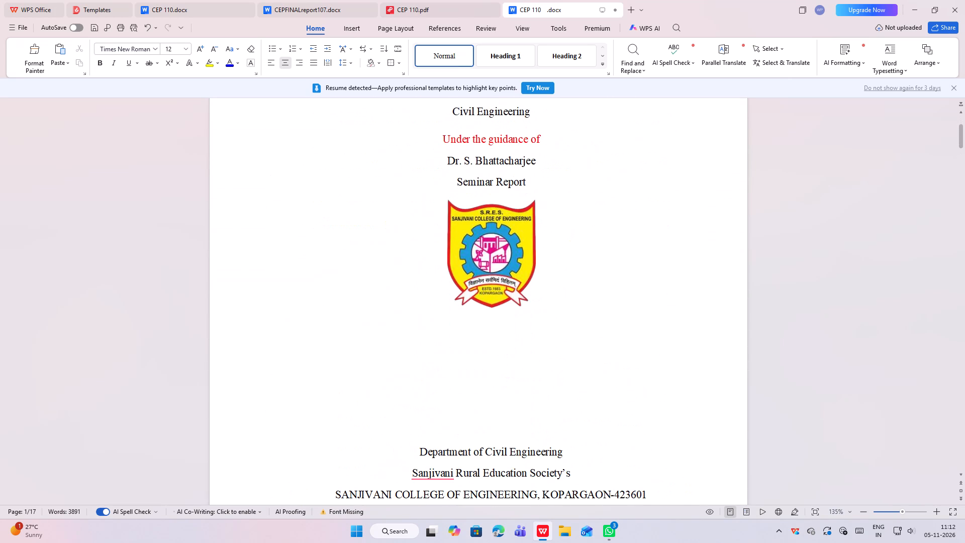
Save the spacing changes in the current Word document.
key("ctrl+s")
Save a copy of the report as a Word document in Downloads, adding "F" after "CEP 110" in the file name.
left_click(28, 31)
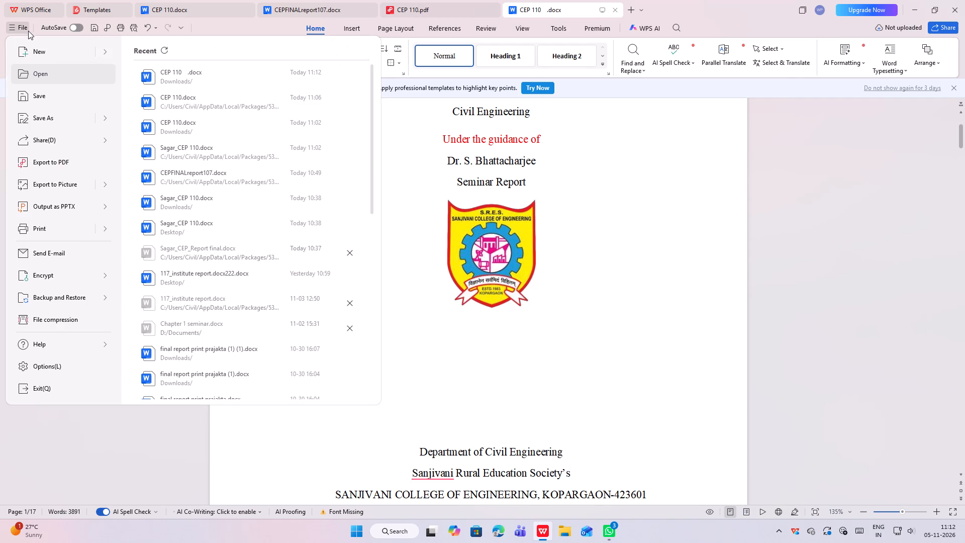
left_click(41, 111)
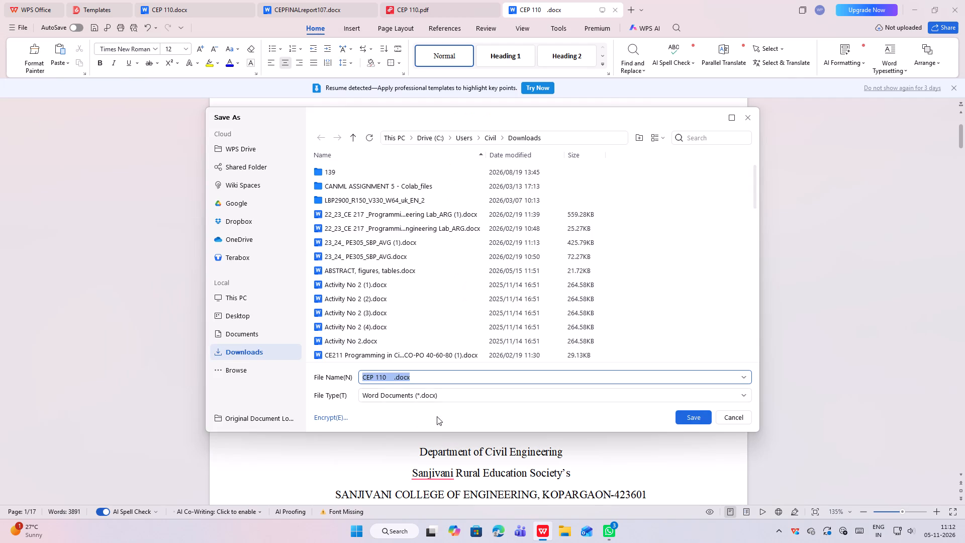
left_click(393, 376)
left_click(389, 377)
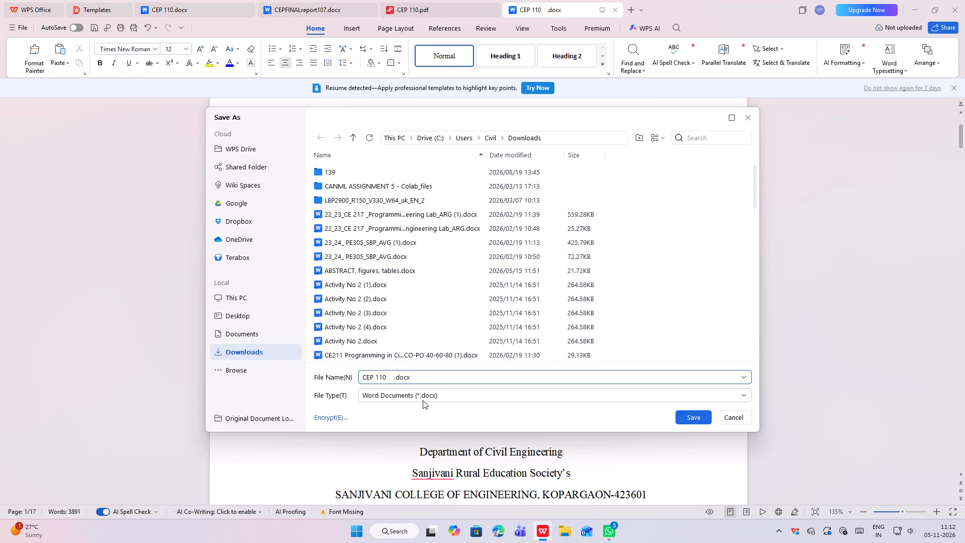
key("f")
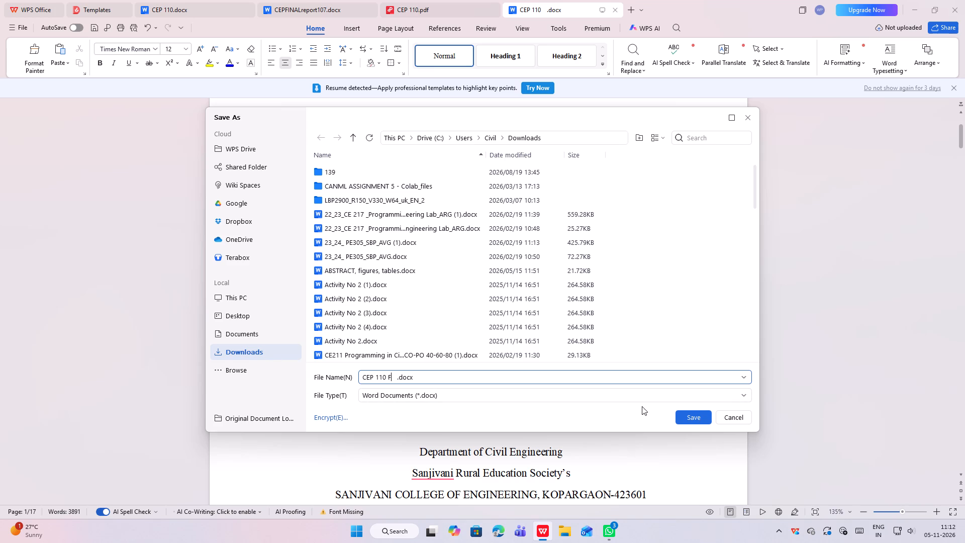
left_click(700, 423)
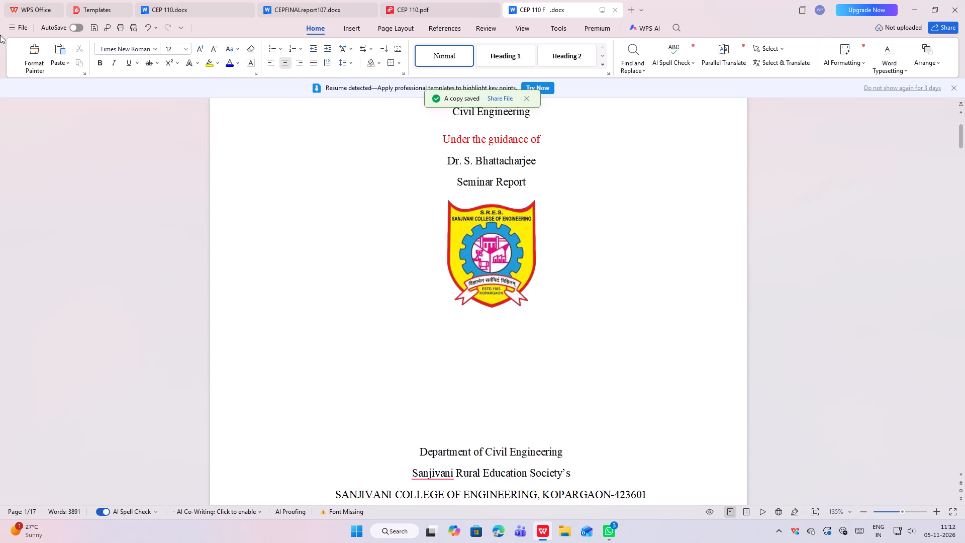
Save the report in PDF format under the name "CEP 110 F" in the proposed en_US templates folder.
left_click(8, 28)
left_click(62, 117)
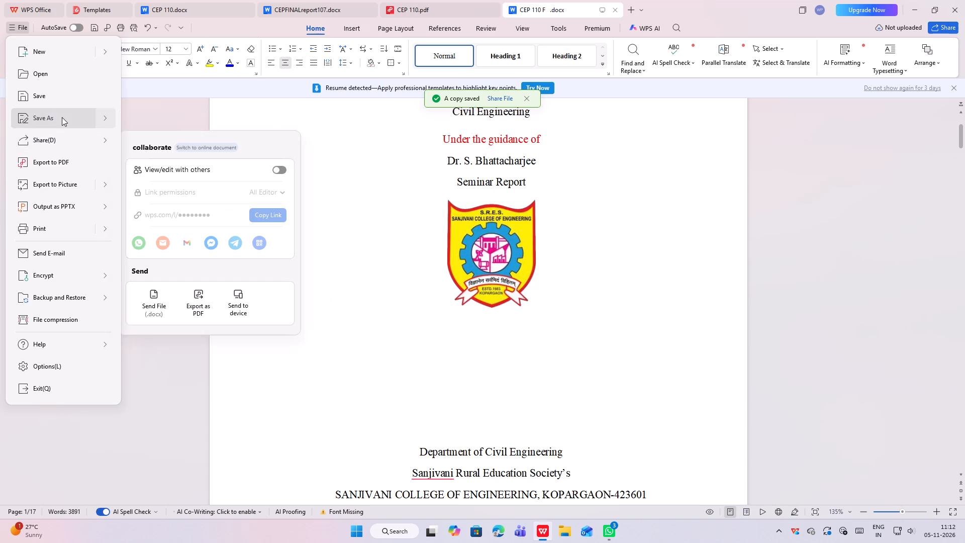
left_click(451, 391)
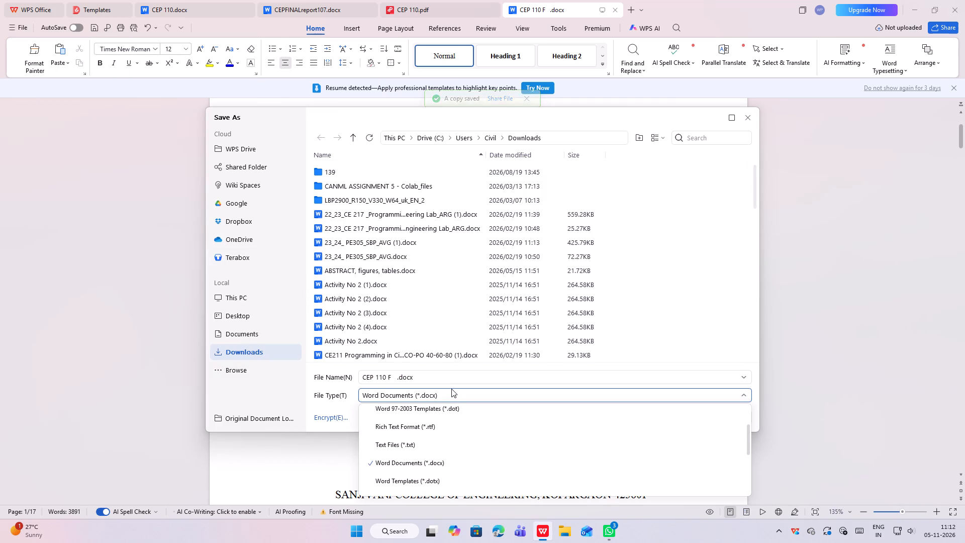
scroll(417, 393, "down", 8)
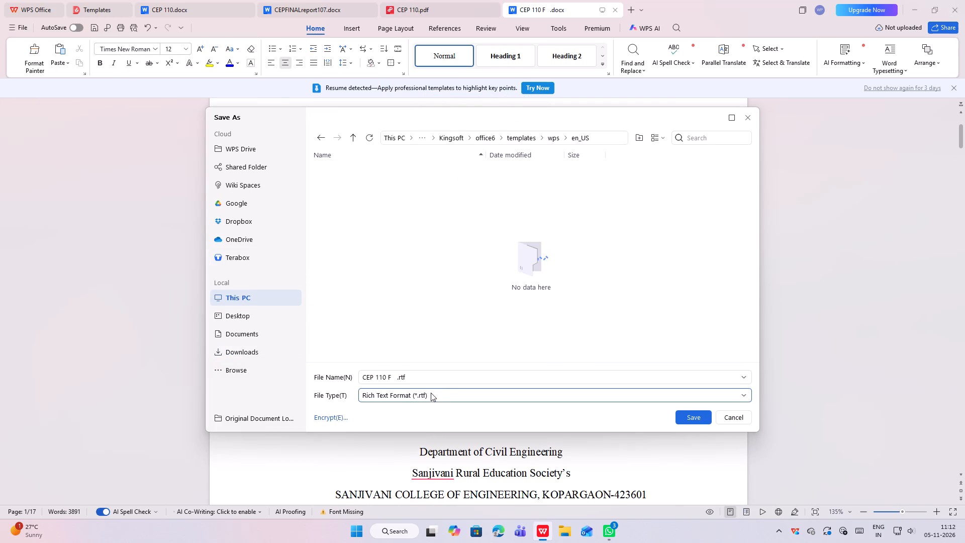
left_click(420, 396)
scroll(428, 410, "down", 7)
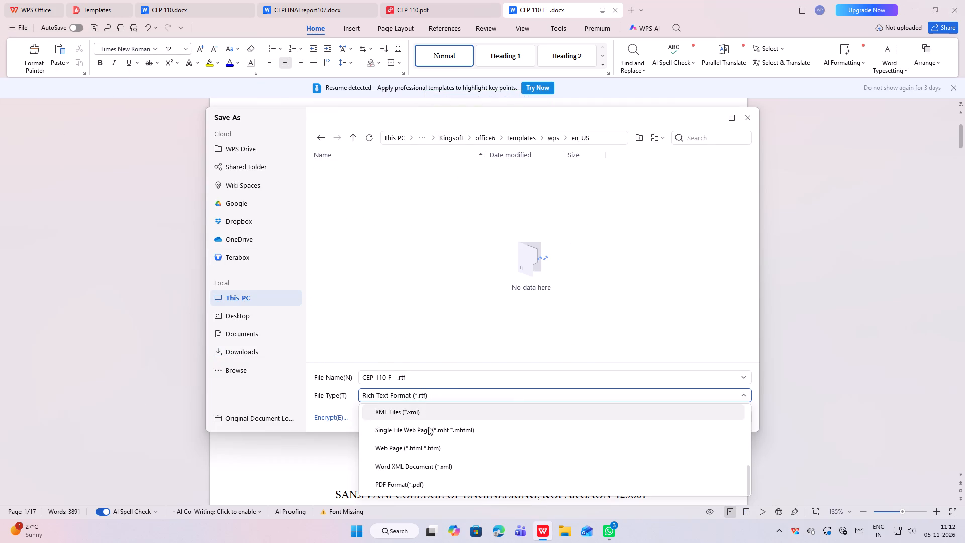
scroll(434, 448, "down", 2)
left_click(437, 487)
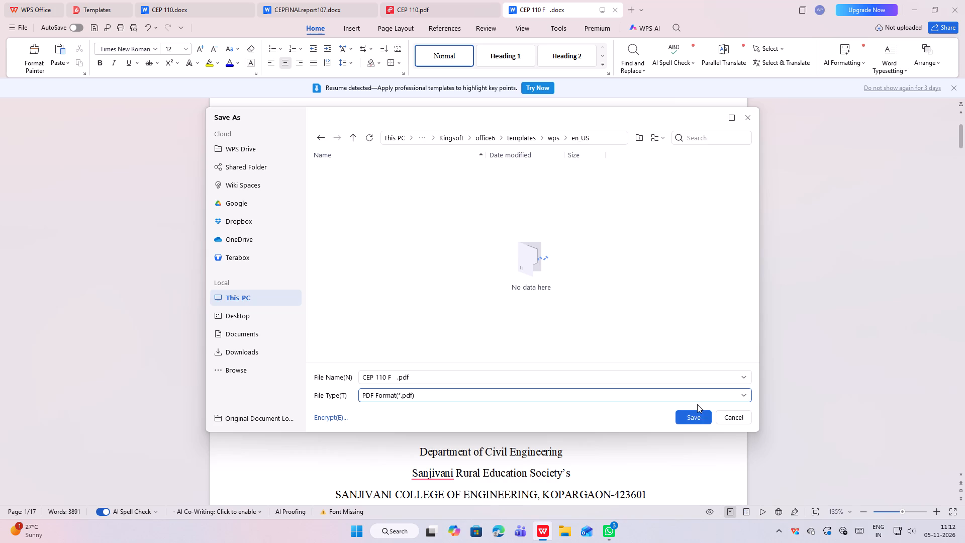
left_click(690, 419)
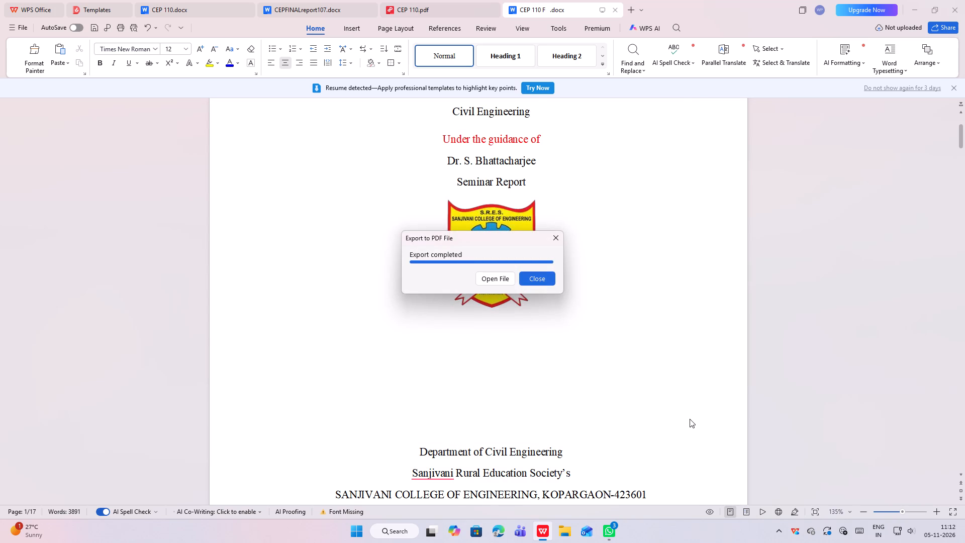
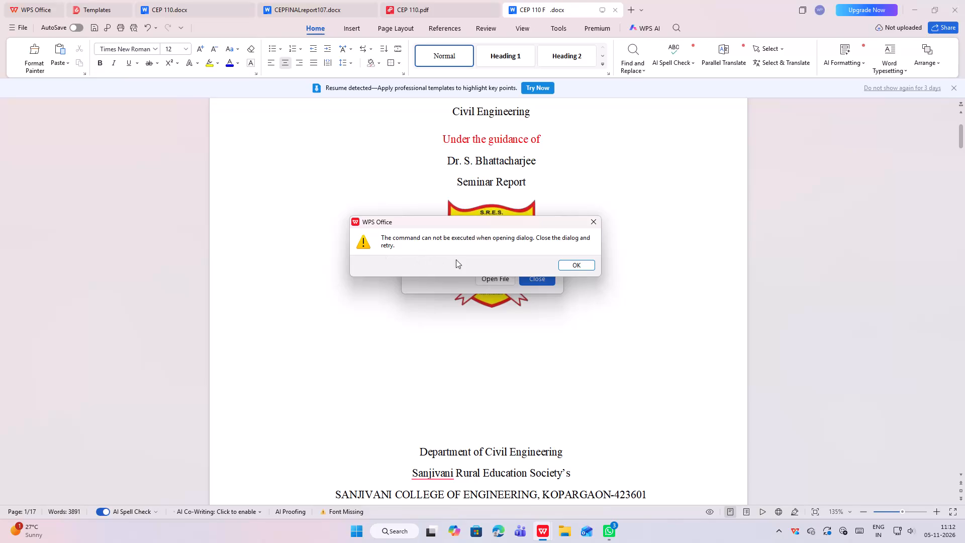
Dismiss the warning and close the PDF export dialog without opening the exported file.
left_click(570, 261)
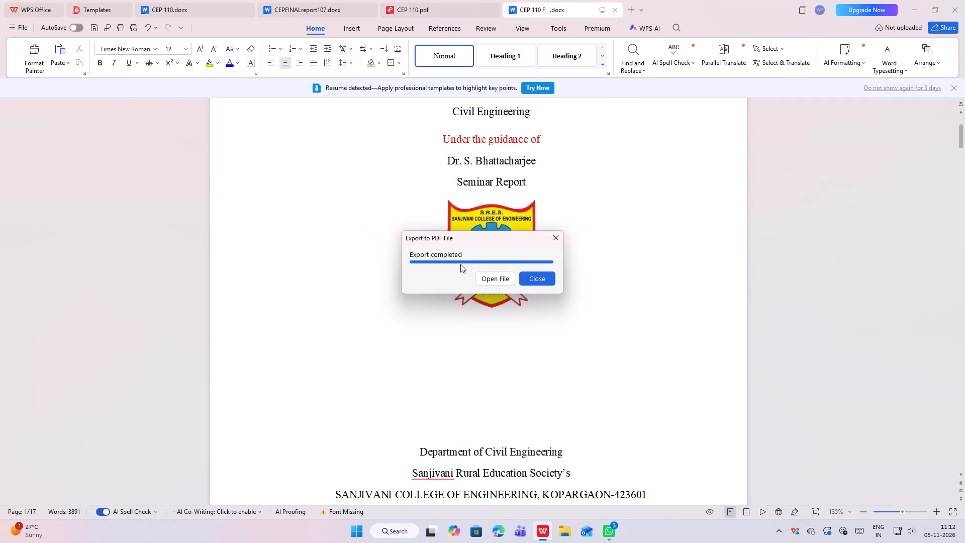
left_click(533, 277)
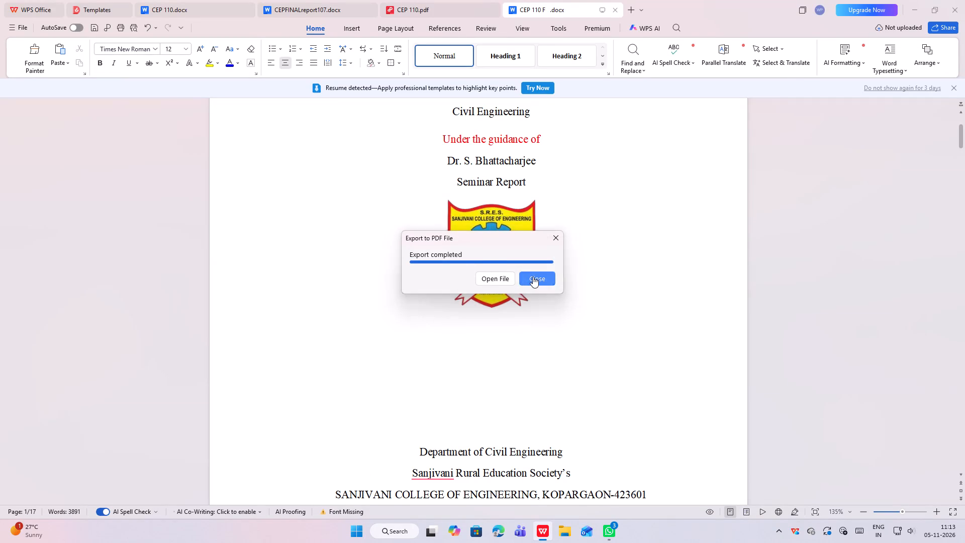
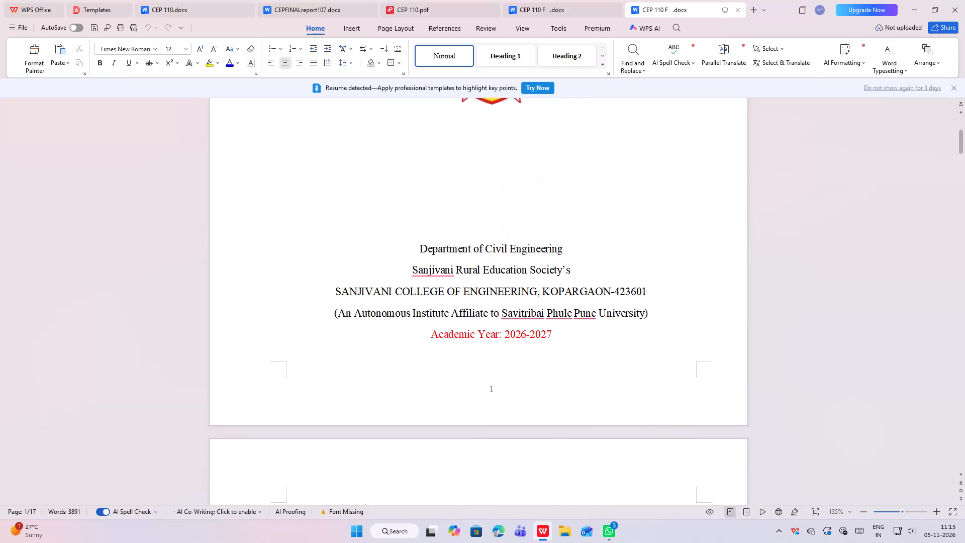
Save the current seminar report document.
scroll(586, 336, "down", 5)
scroll(586, 336, "up", 13)
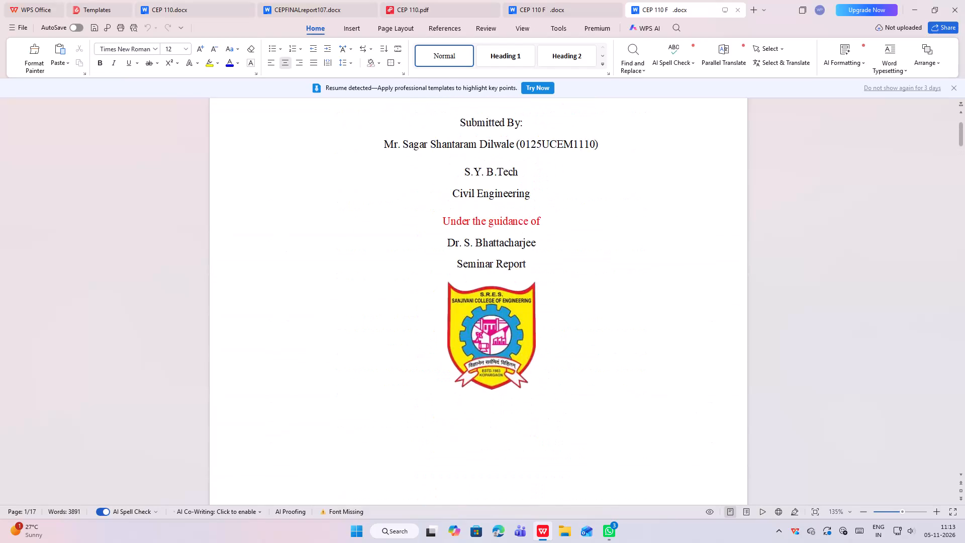
scroll(580, 337, "up", 6)
key("ctrl+s")
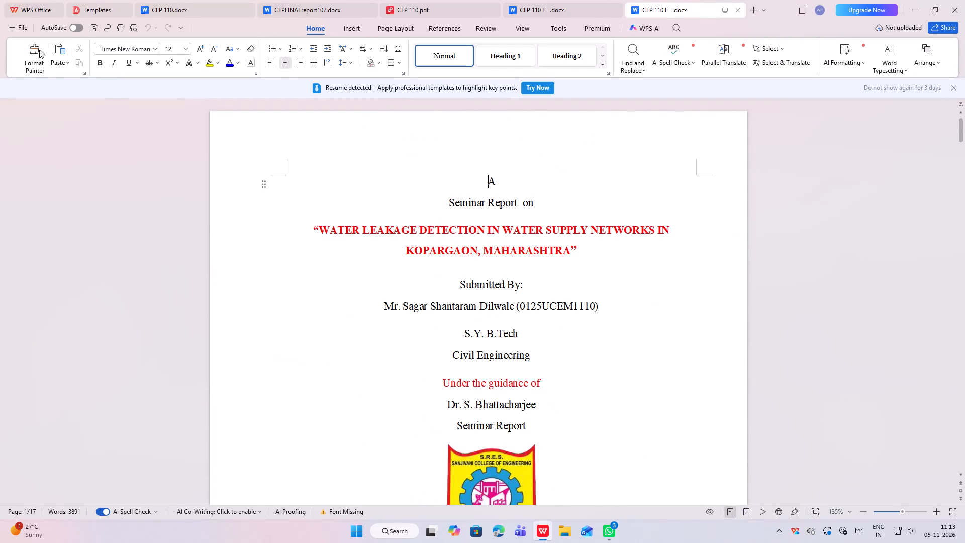
Save a copy of the report in PDF format as "CEP 110 F" in the Downloads folder, without opening the exported file.
left_click(16, 23)
left_click(48, 121)
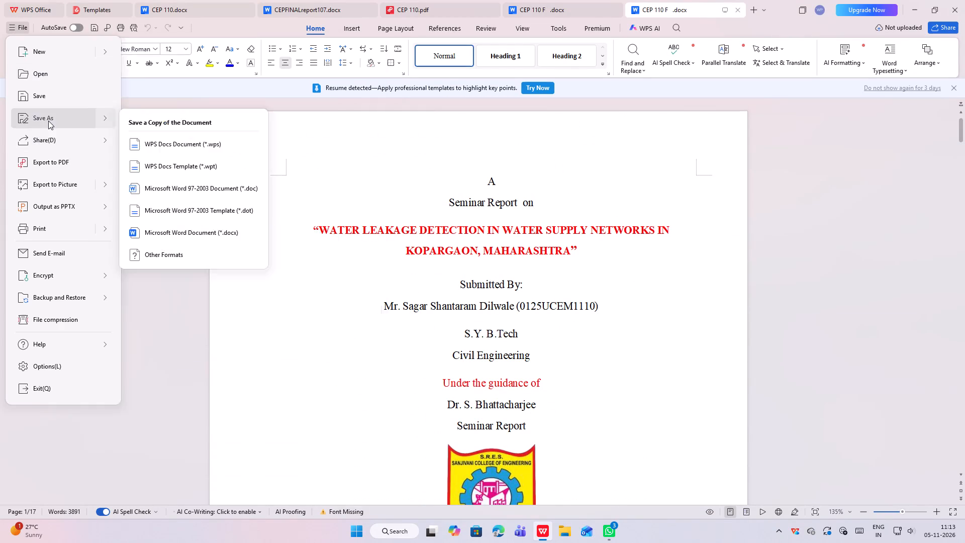
left_click(465, 399)
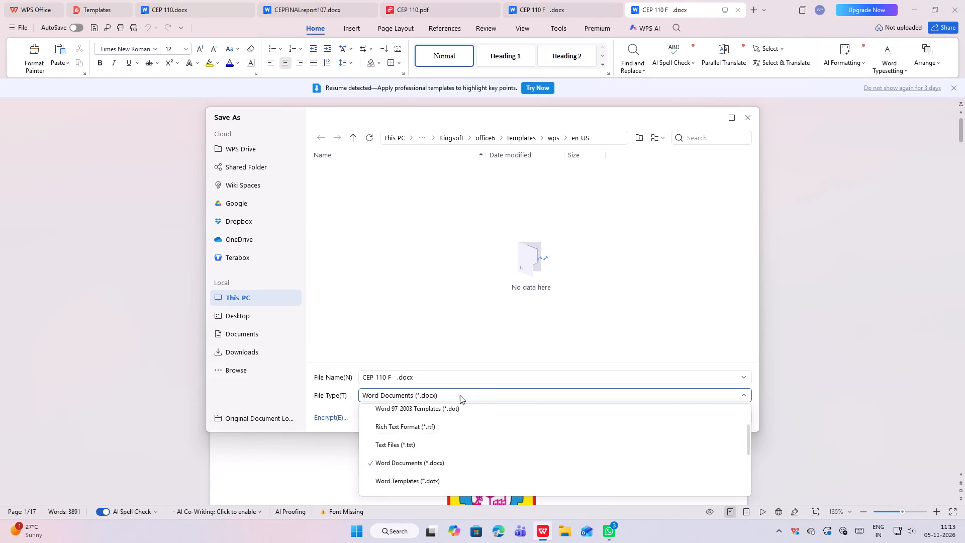
scroll(426, 454, "down", 6)
left_click(424, 492)
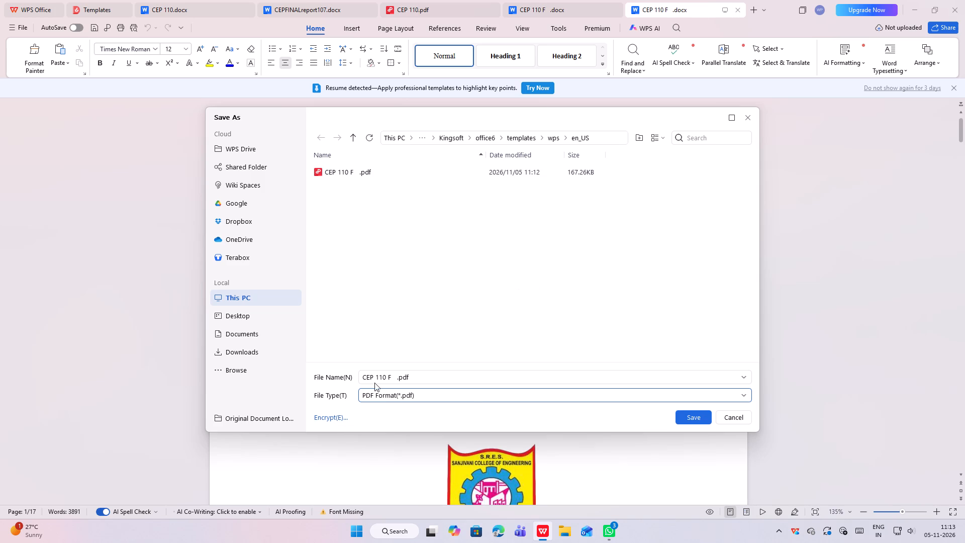
left_click(706, 420)
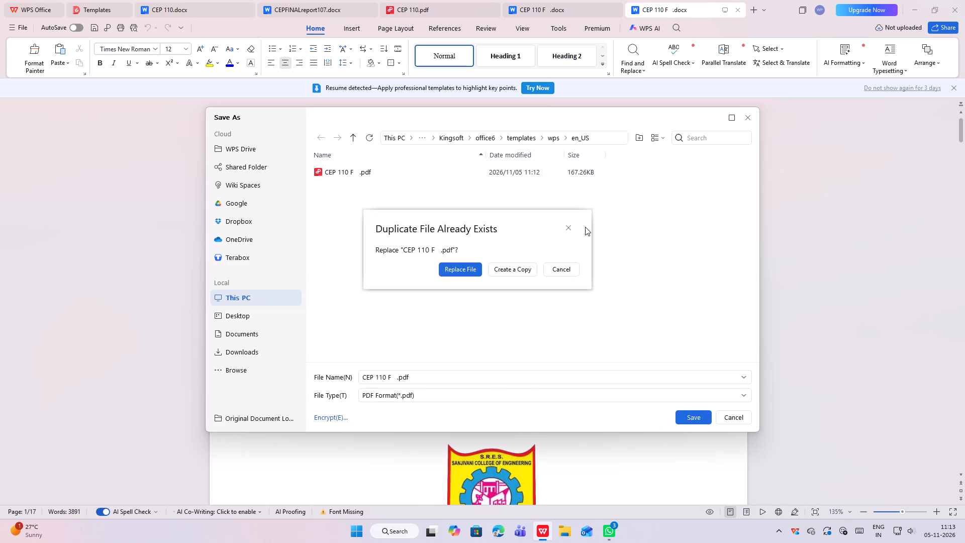
left_click(565, 228)
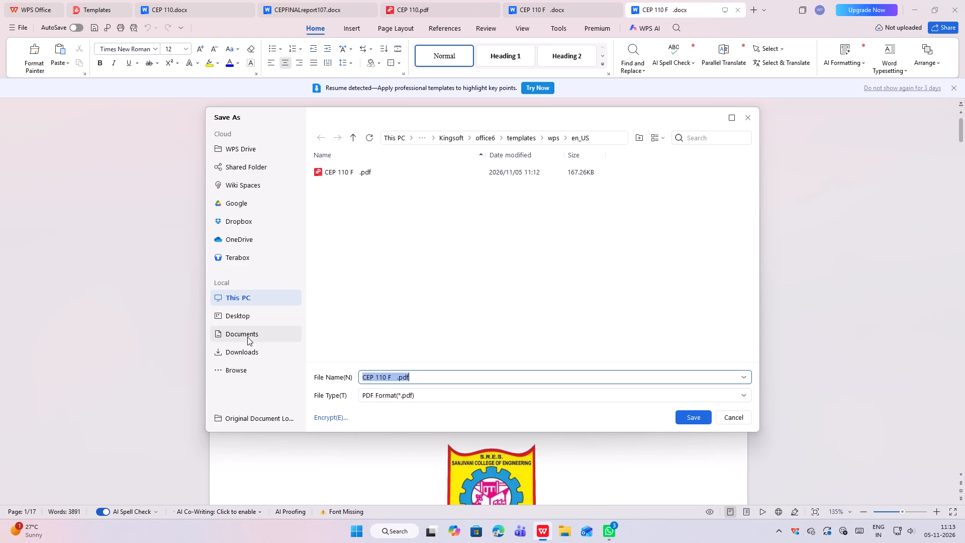
left_click(245, 351)
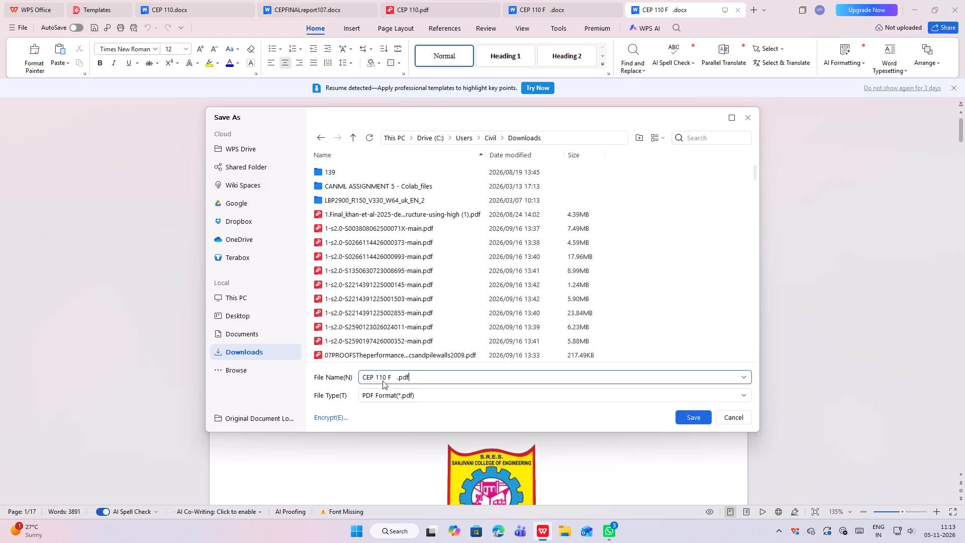
left_click(703, 422)
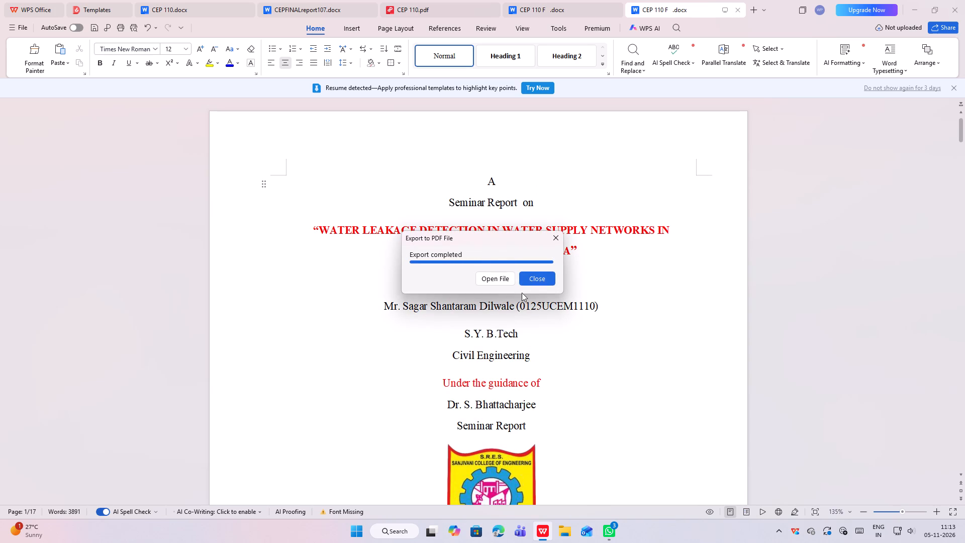
left_click(532, 280)
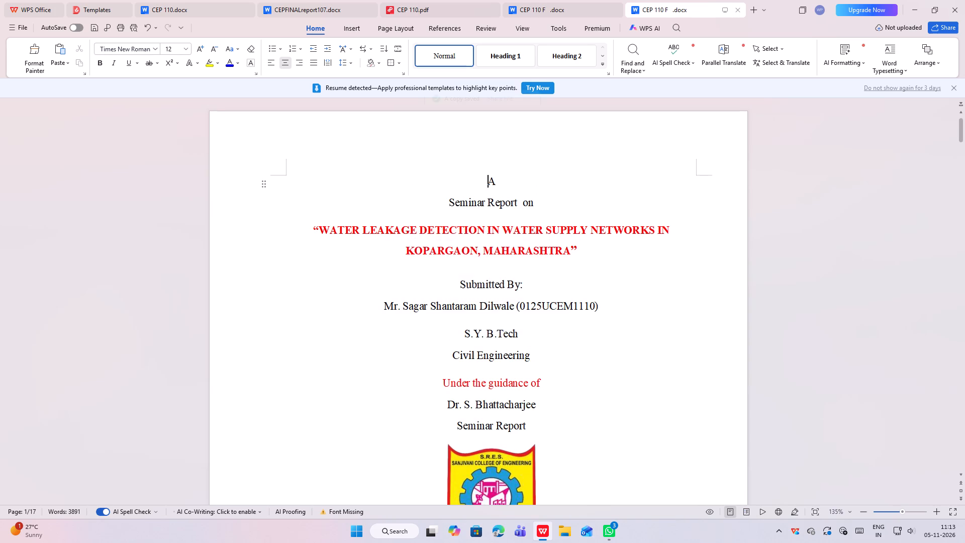
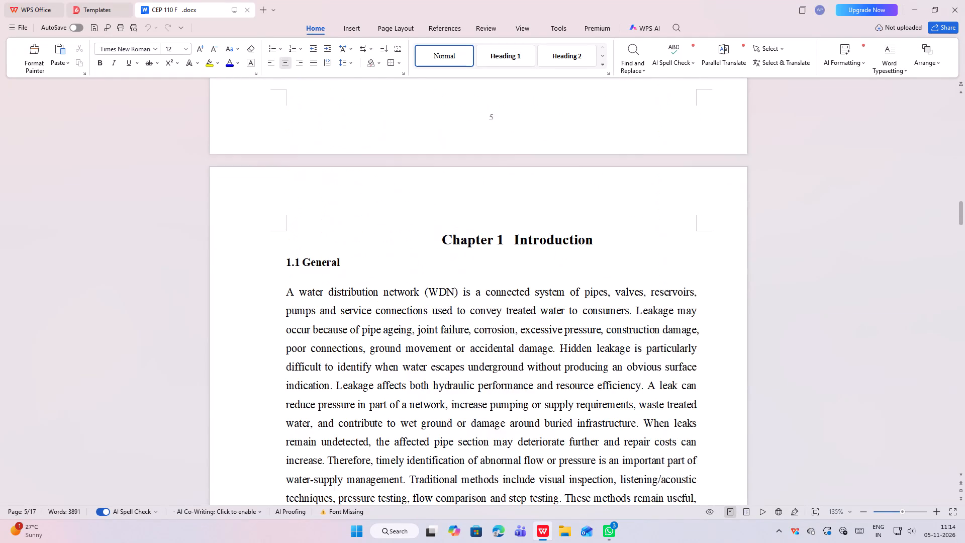
Review the report from the Chapter 1 Introduction through the Chapter 4 Case Study, checking the text and layout.
scroll(530, 337, "down", 17)
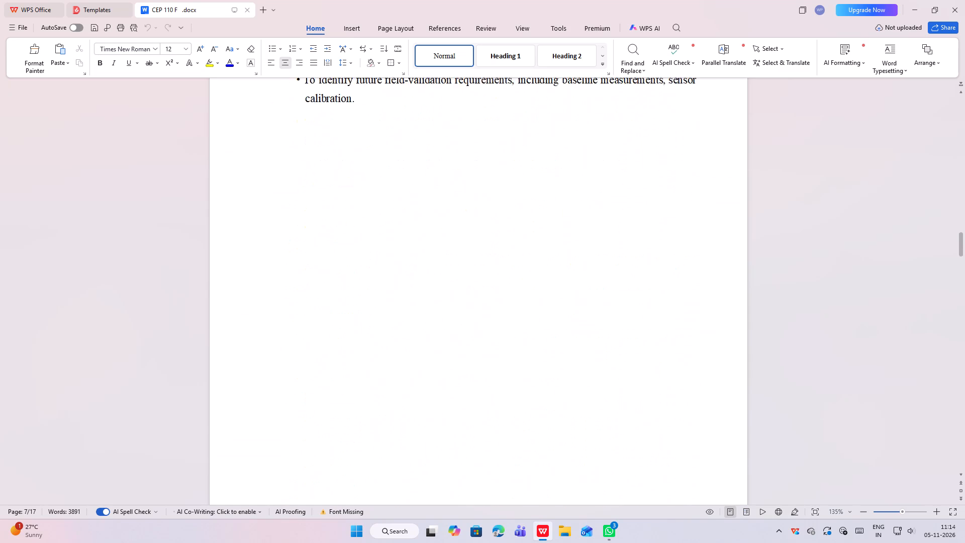
scroll(530, 337, "down", 20)
scroll(530, 337, "down", 13)
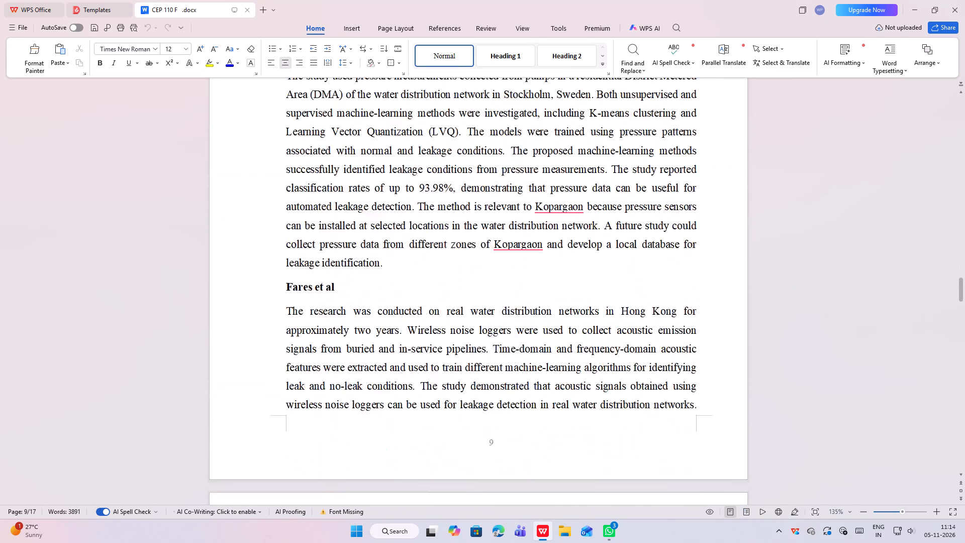
scroll(529, 330, "down", 20)
scroll(529, 330, "down", 12)
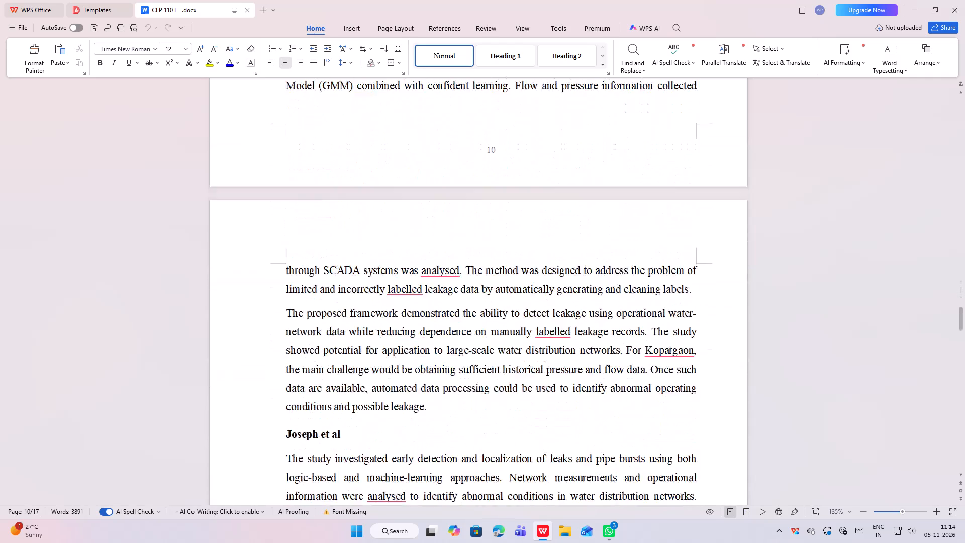
scroll(529, 330, "down", 20)
scroll(529, 330, "down", 7)
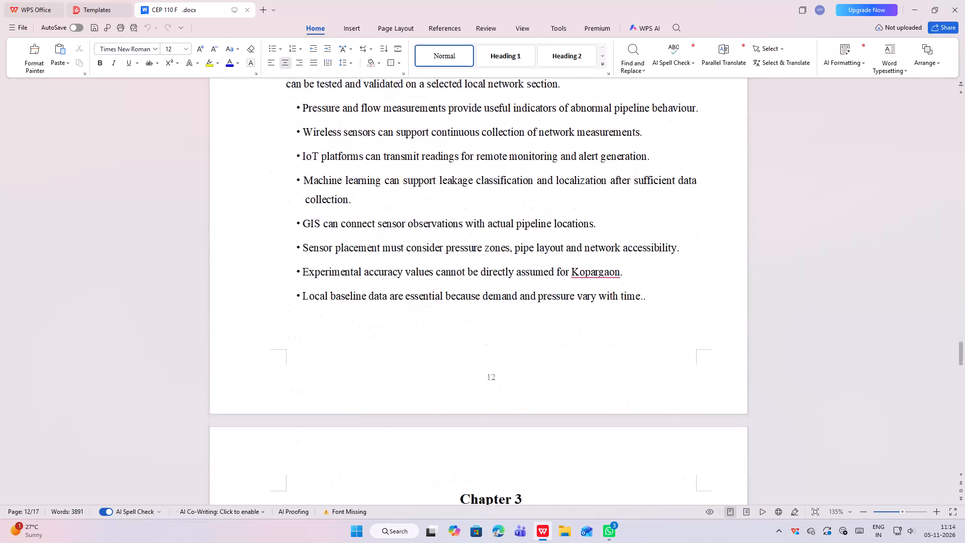
scroll(529, 326, "up", 3)
scroll(529, 325, "down", 5)
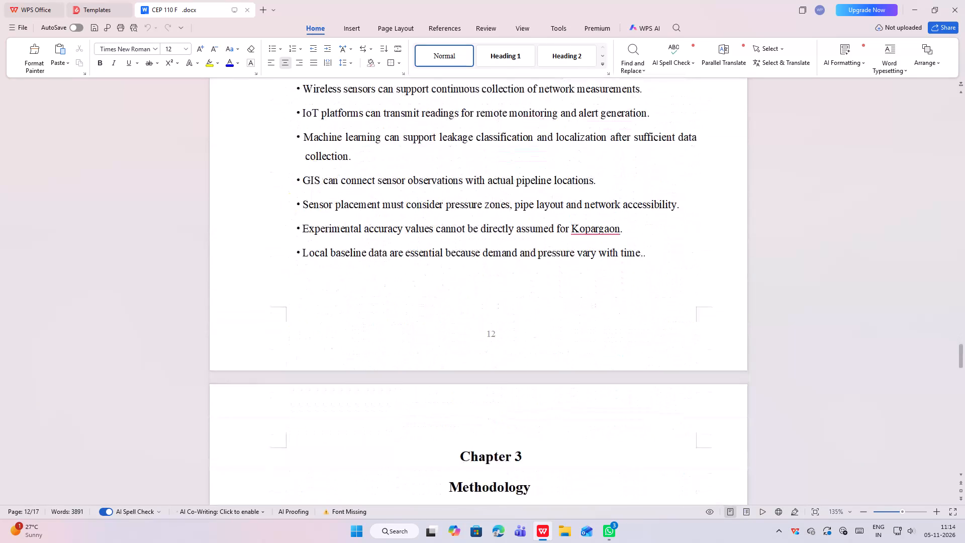
scroll(529, 325, "down", 5)
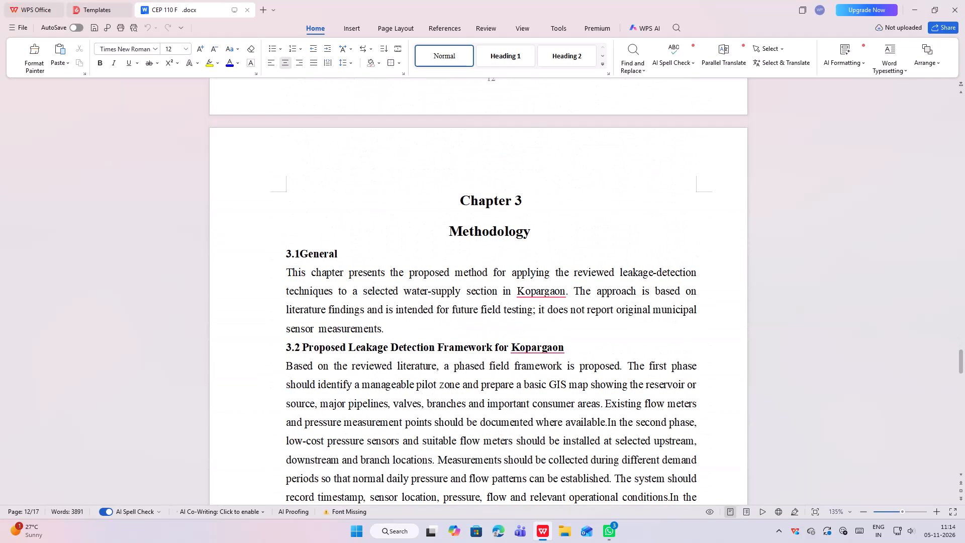
scroll(500, 327, "down", 13)
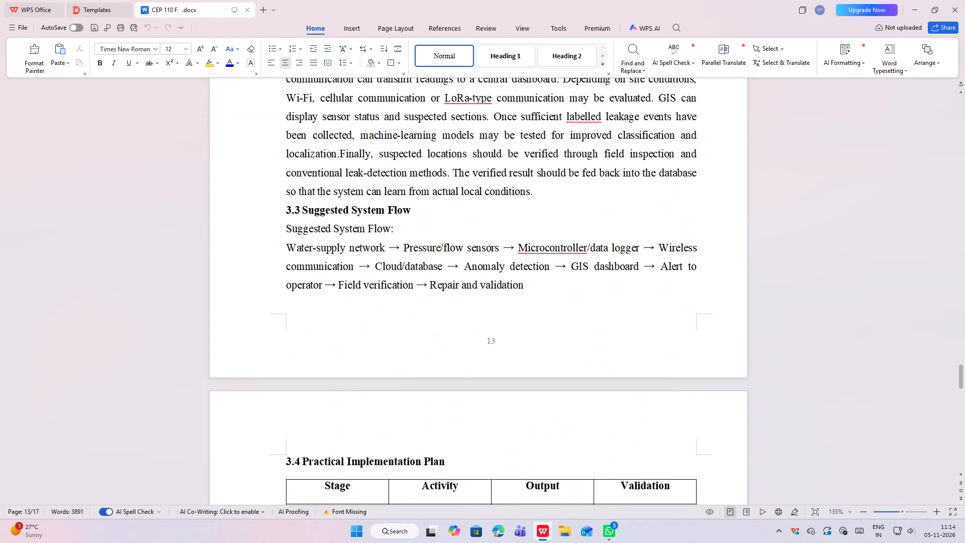
scroll(462, 323, "down", 17)
scroll(462, 323, "down", 6)
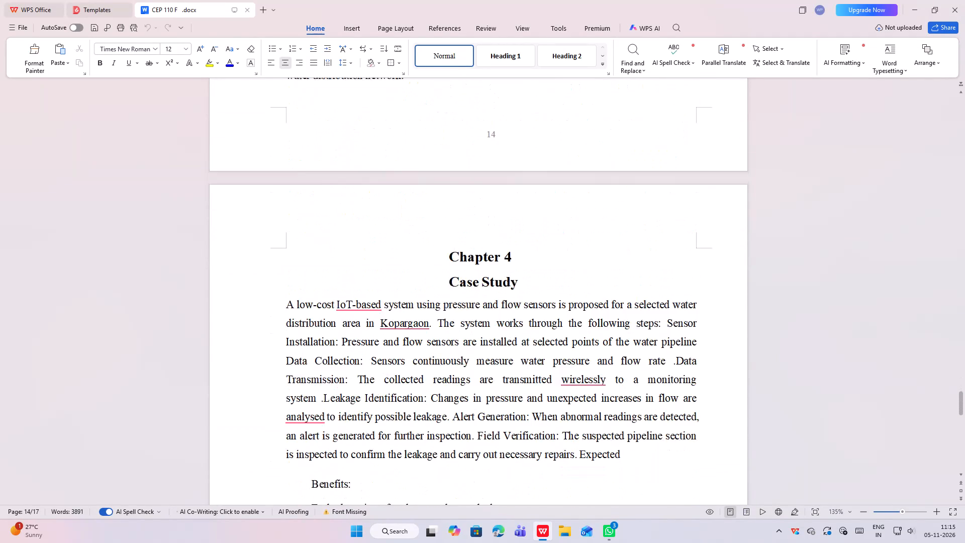
scroll(462, 323, "down", 5)
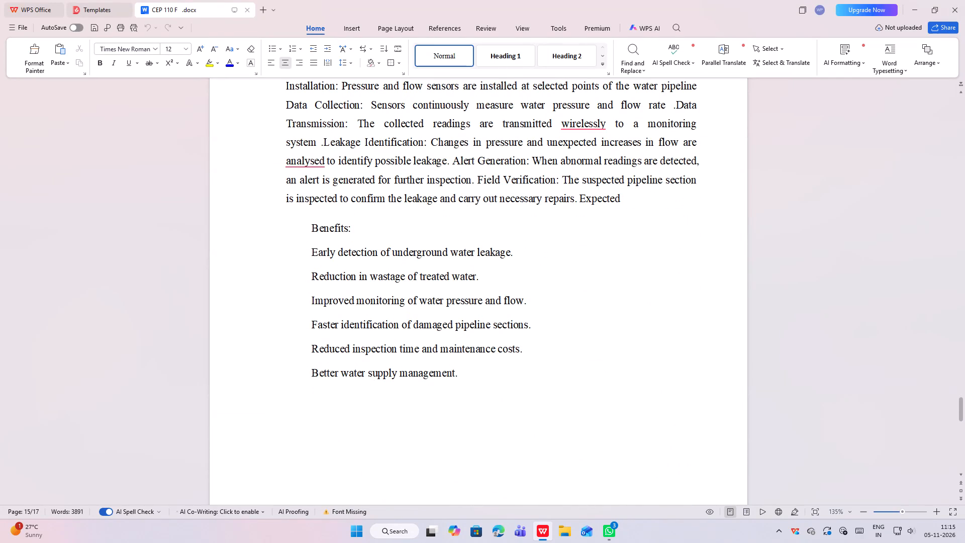
Push the word "Expected" at the end of the Chapter 4 case study paragraph onto its own line using spacing.
left_click(581, 197)
key("space")
key("space")
key("space")
key("space")
key("space")
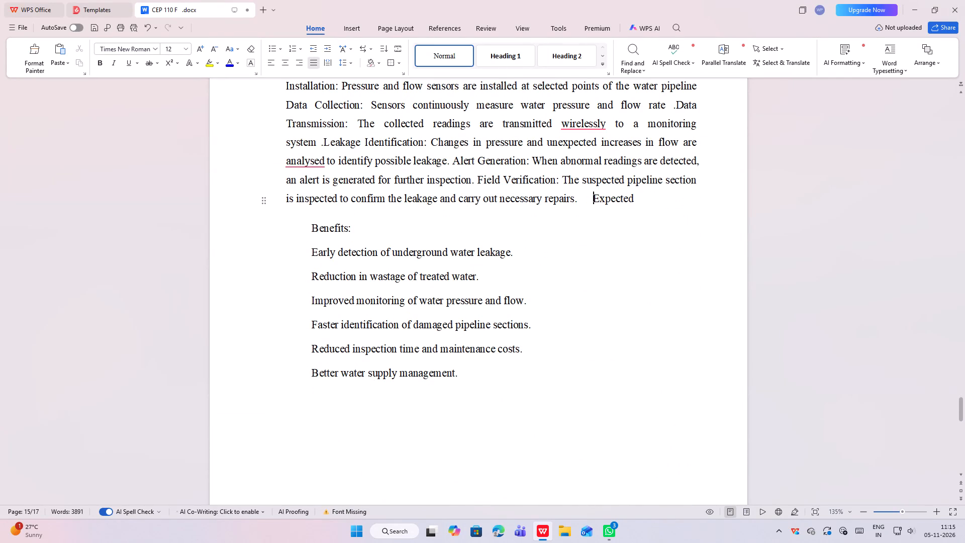
key("space")
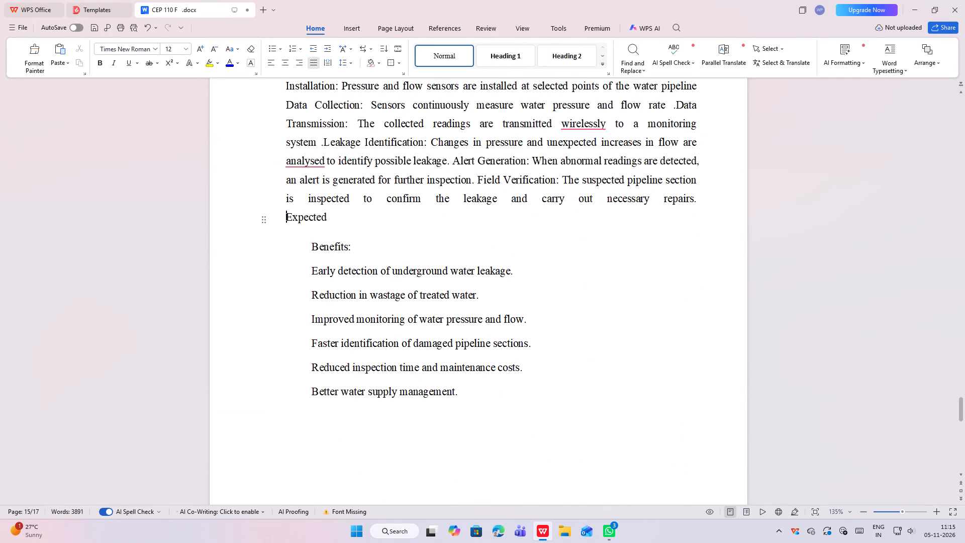
key("space")
Join the separate "Benefits:" line to "Expected" so that the heading reads "Expected Benefits:".
key("Right")
key("Right")
key("Down")
key("BackSpace")
key("BackSpace")
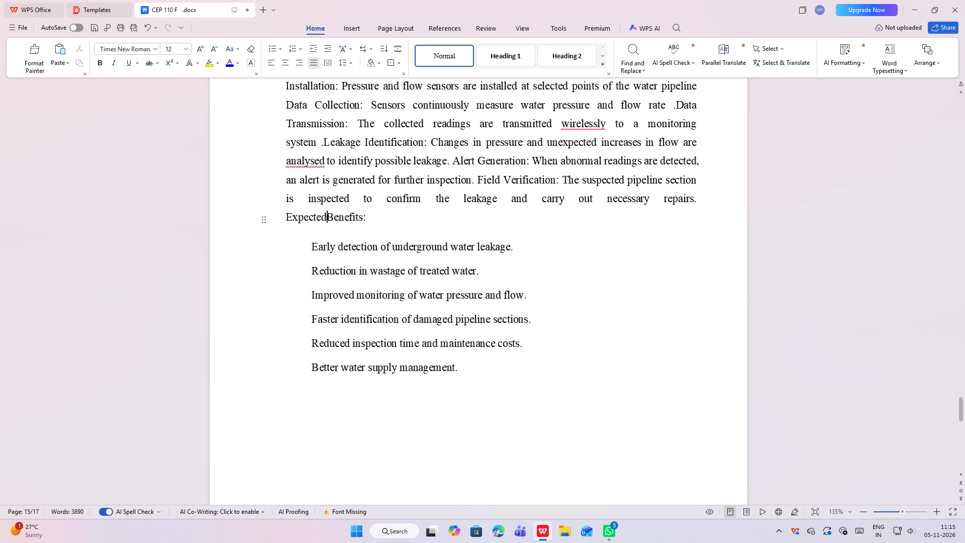
key("space")
Shift the "Expected Benefits:" heading down one line, leaving a blank line below the case study paragraph.
left_click(284, 218)
key("Return")
key("BackSpace")
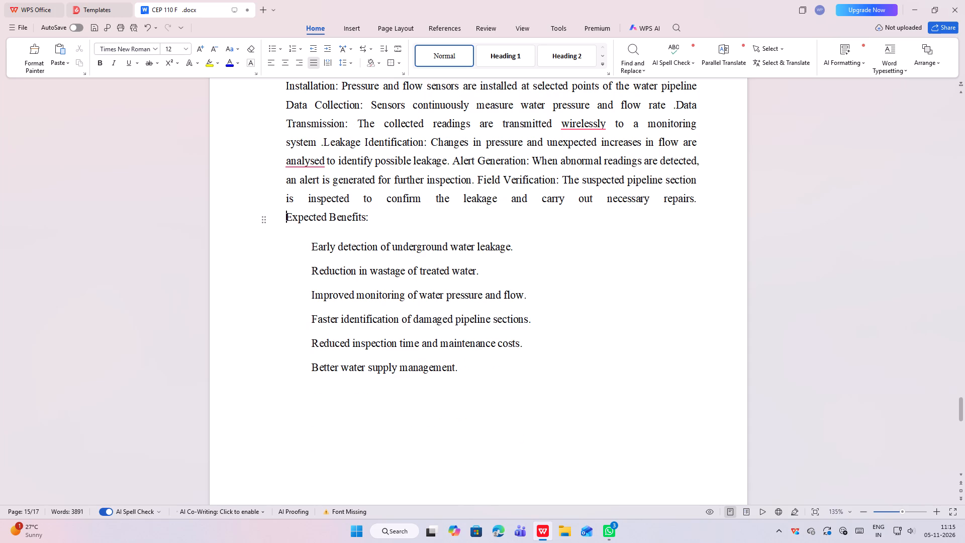
key("Tab")
key("Tab")
key("Tab")
key("Tab")
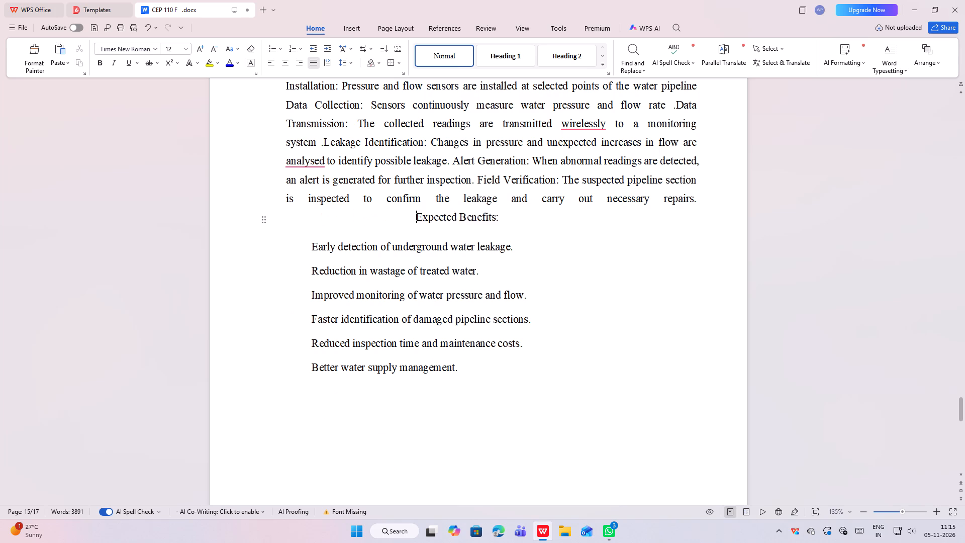
key("Tab")
key("Tab")
key("Tab")
key("Tab")
key("Tab")
key("Tab")
key("Tab")
key("Tab")
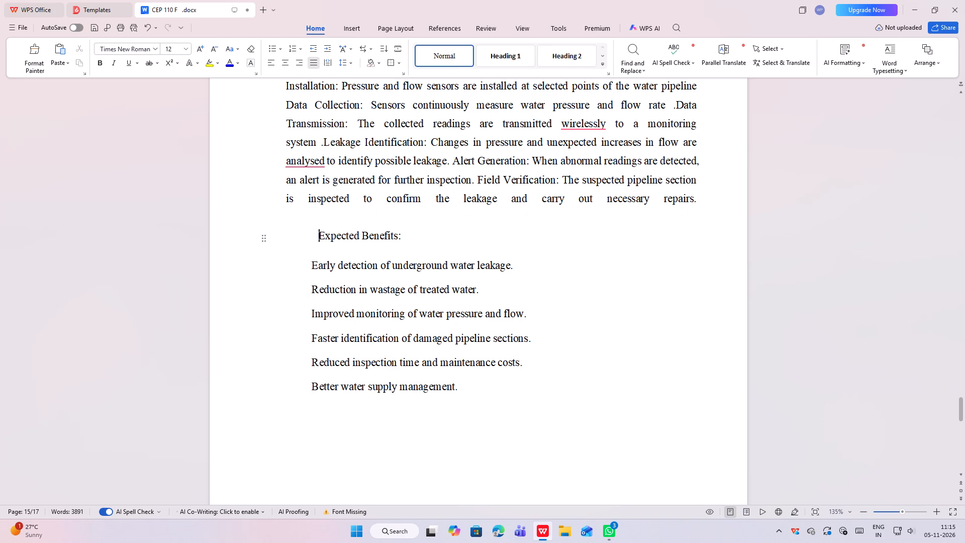
key("BackSpace")
key("BackSpace")
key("BackSpace")
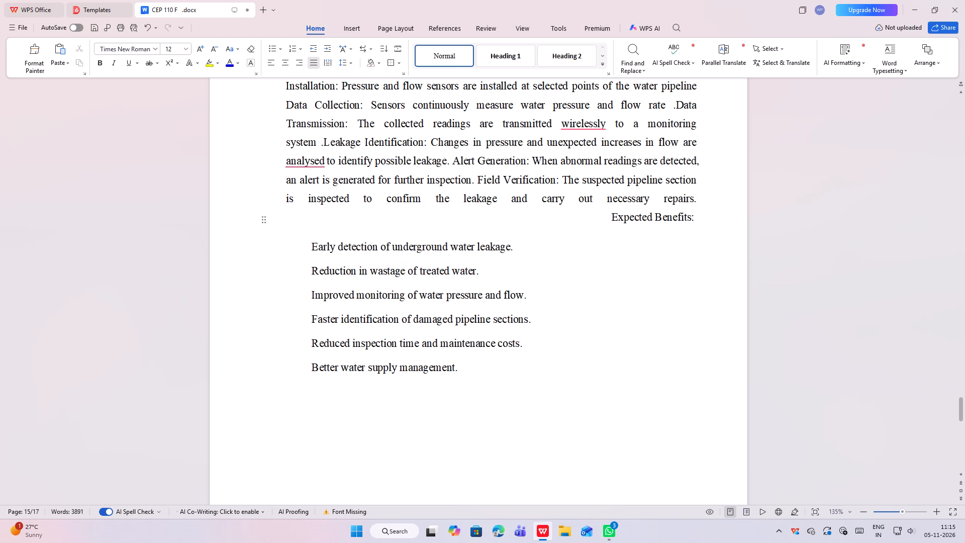
key("Tab")
key("Tab")
key("Tab")
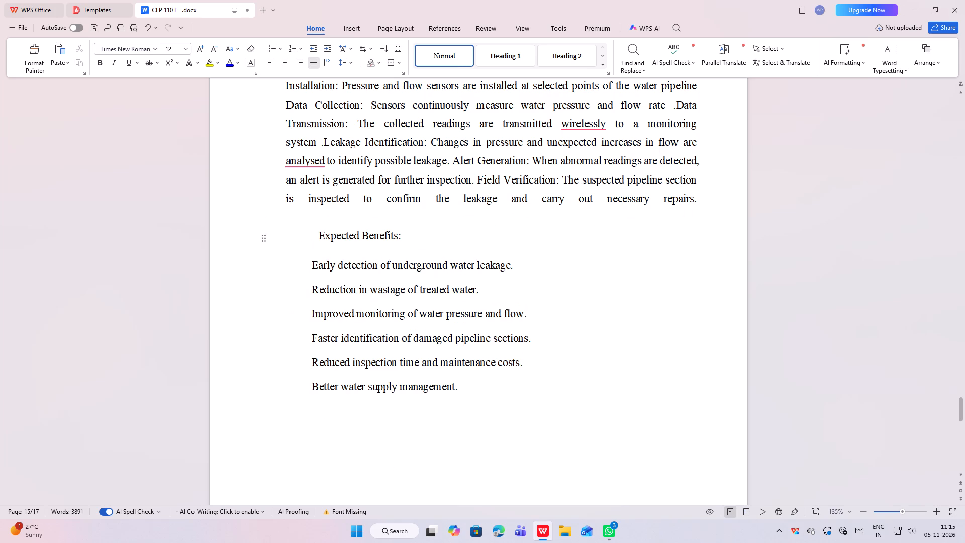
Adjust the spacing before "Expected Benefits:" so the heading starts flush with the left text margin, below the blank line.
key("BackSpace")
key("Tab")
key("BackSpace")
key("space")
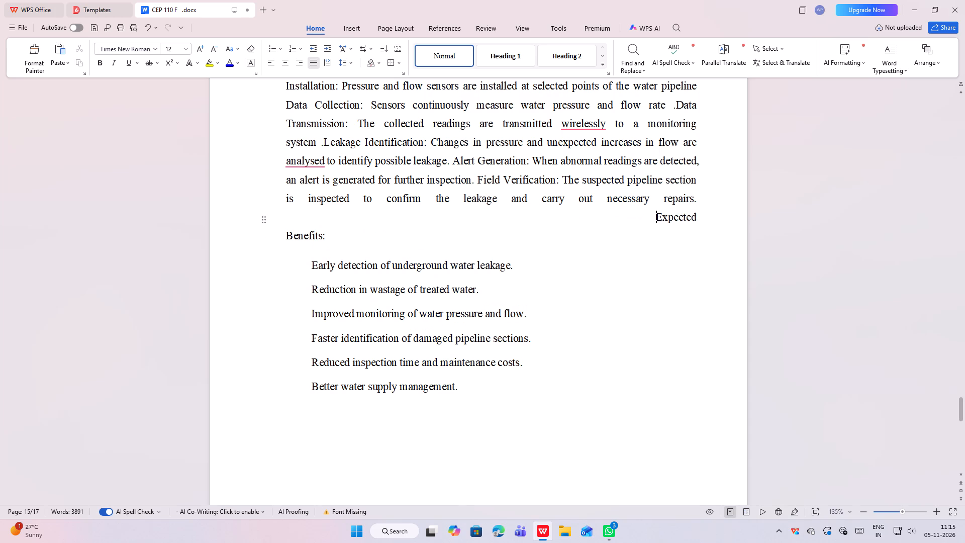
key("space")
key("space")
key("space")
key("space")
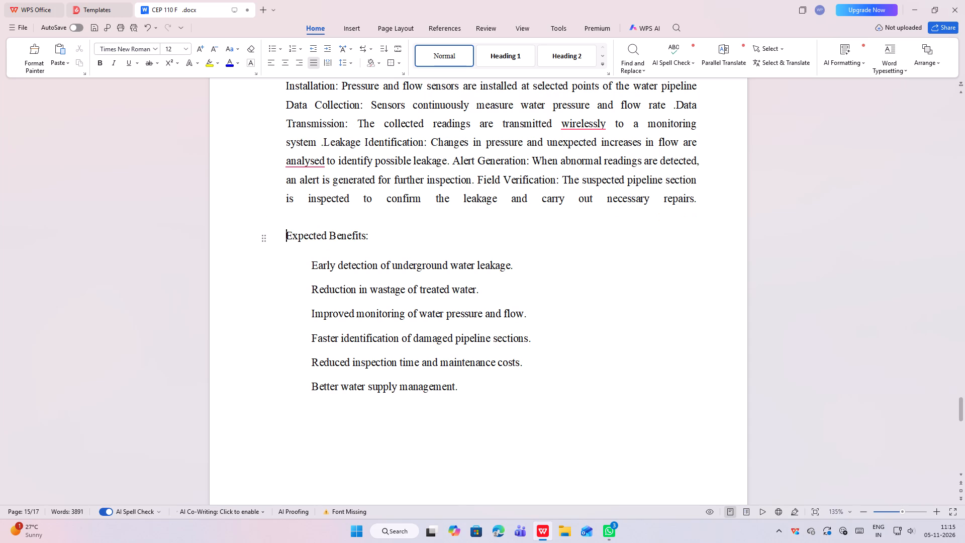
left_click(247, 319)
left_click(362, 363)
Save a copy of the report in the Downloads folder as a Word document, changing "CEP 110 F" to "CEP 110 FL".
scroll(362, 363, "down", 20)
scroll(362, 363, "down", 14)
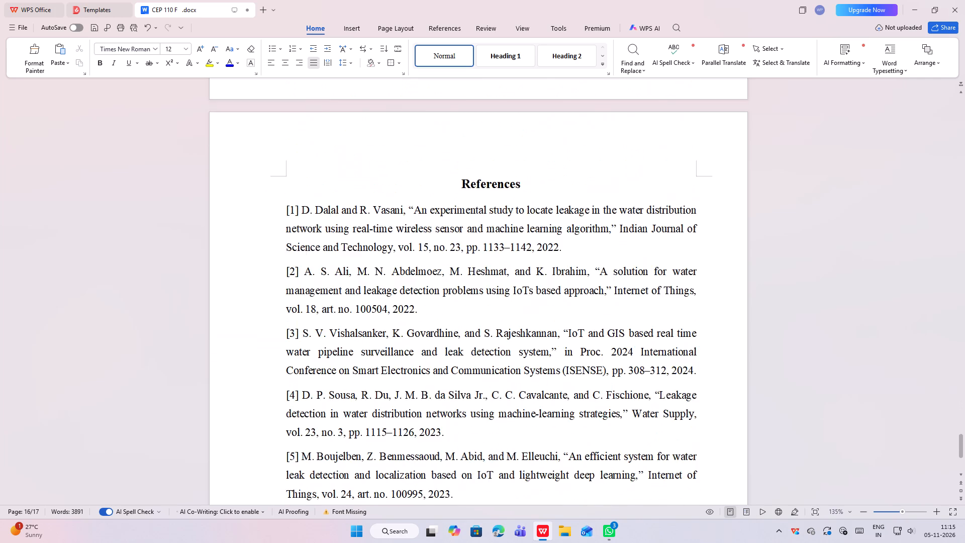
scroll(349, 369, "down", 13)
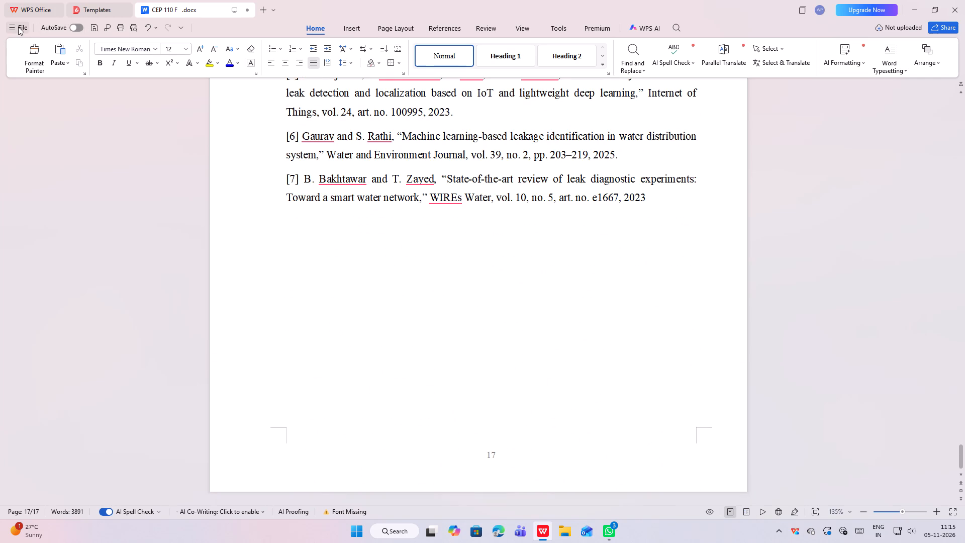
left_click(18, 27)
left_click(46, 118)
left_click(430, 379)
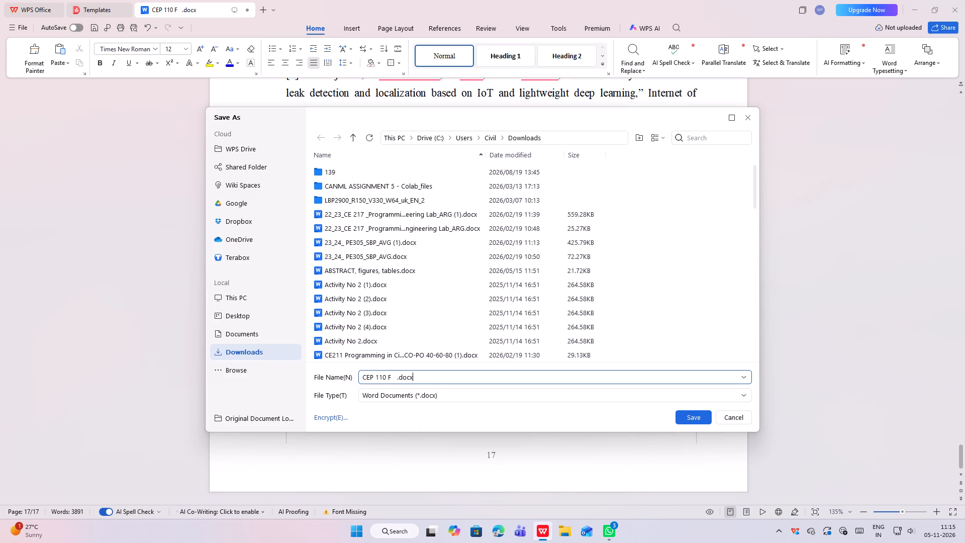
left_click(393, 378)
key("Left")
key("l")
left_click(692, 420)
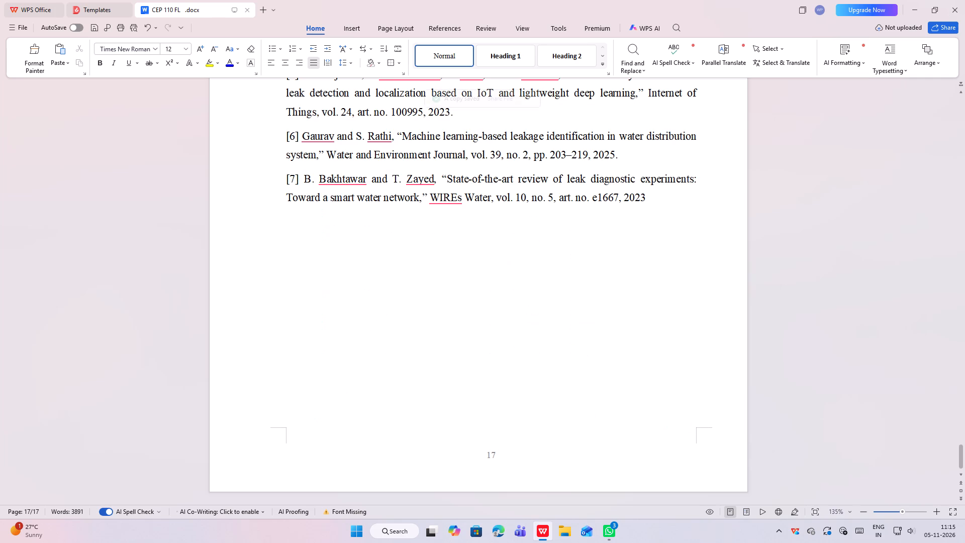
Save the report in PDF format to the Downloads folder as CEP 110 FL and dismiss the export dialog.
left_click(17, 25)
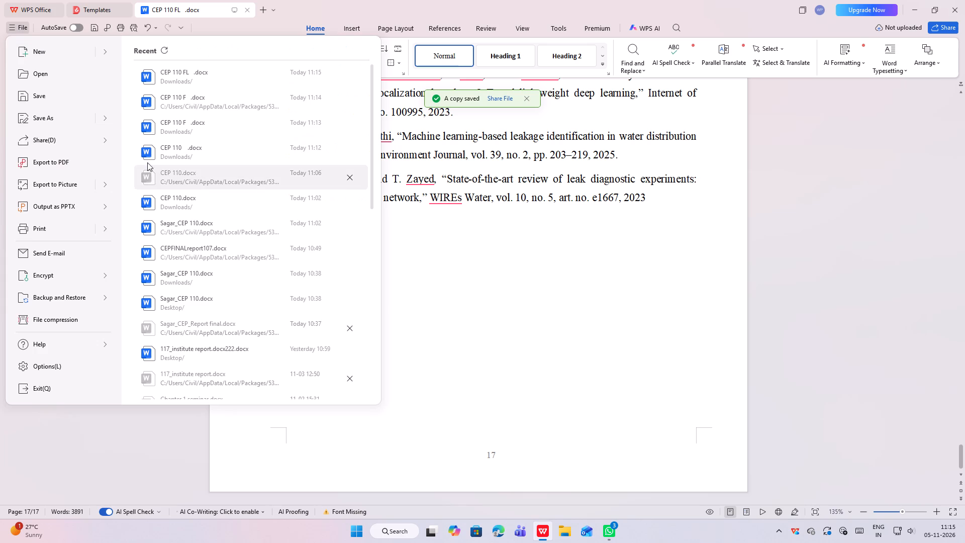
left_click(75, 120)
left_click(391, 396)
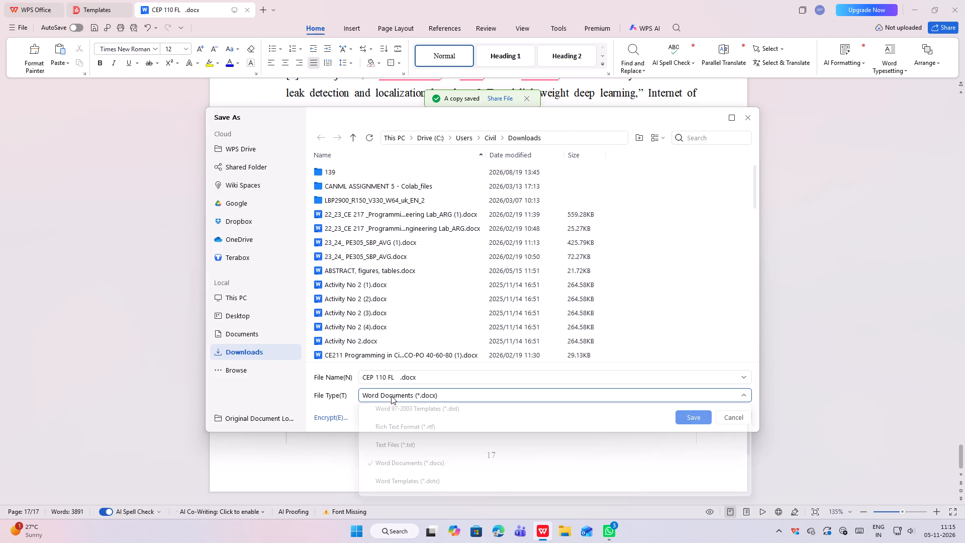
scroll(382, 469, "down", 7)
left_click(393, 489)
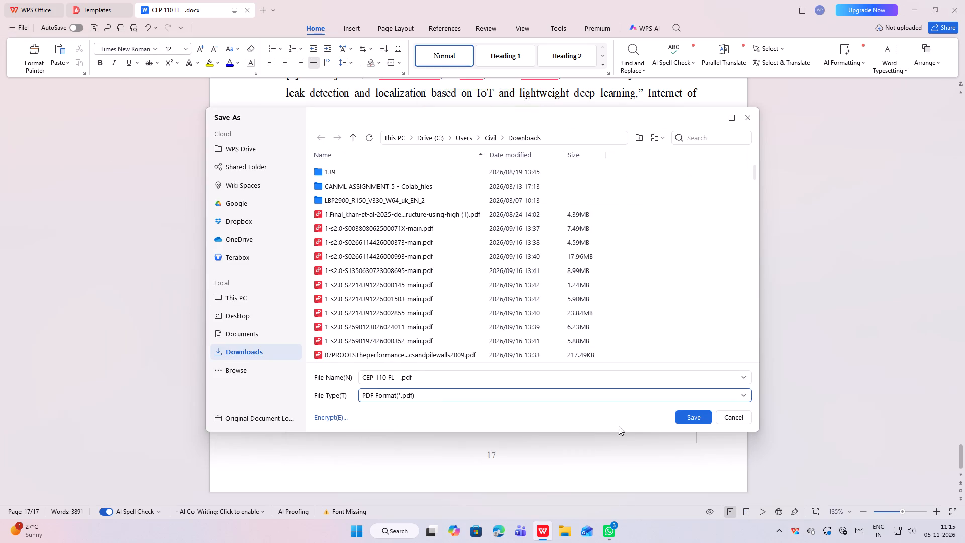
left_click(691, 418)
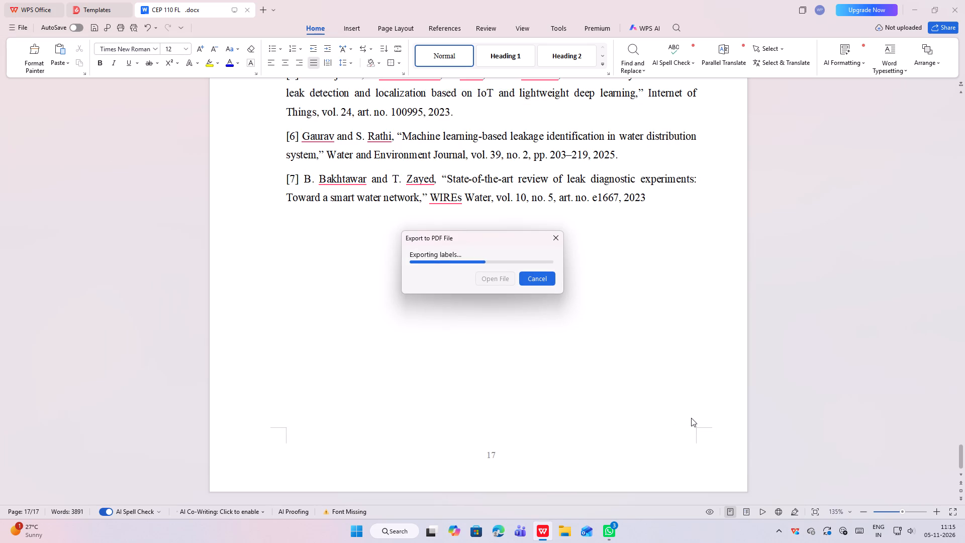
left_click(542, 278)
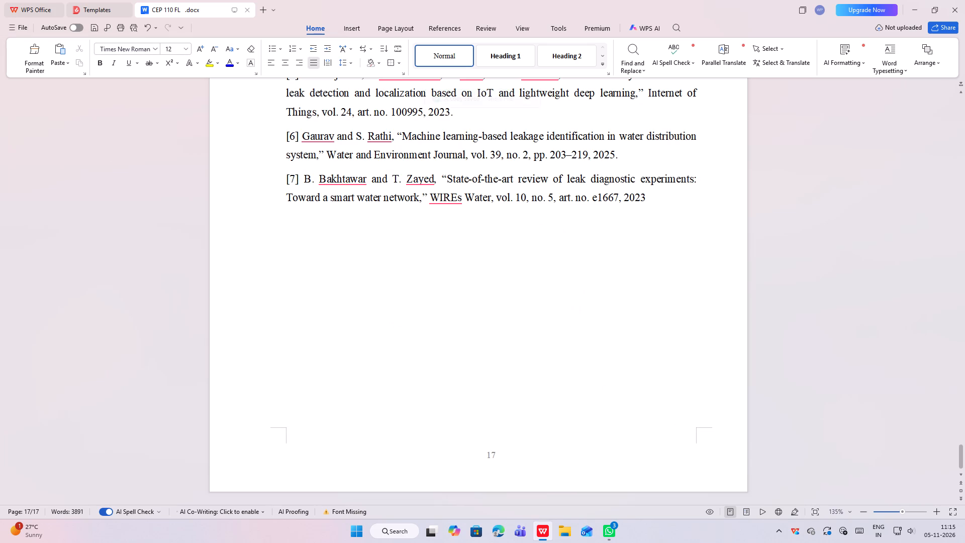